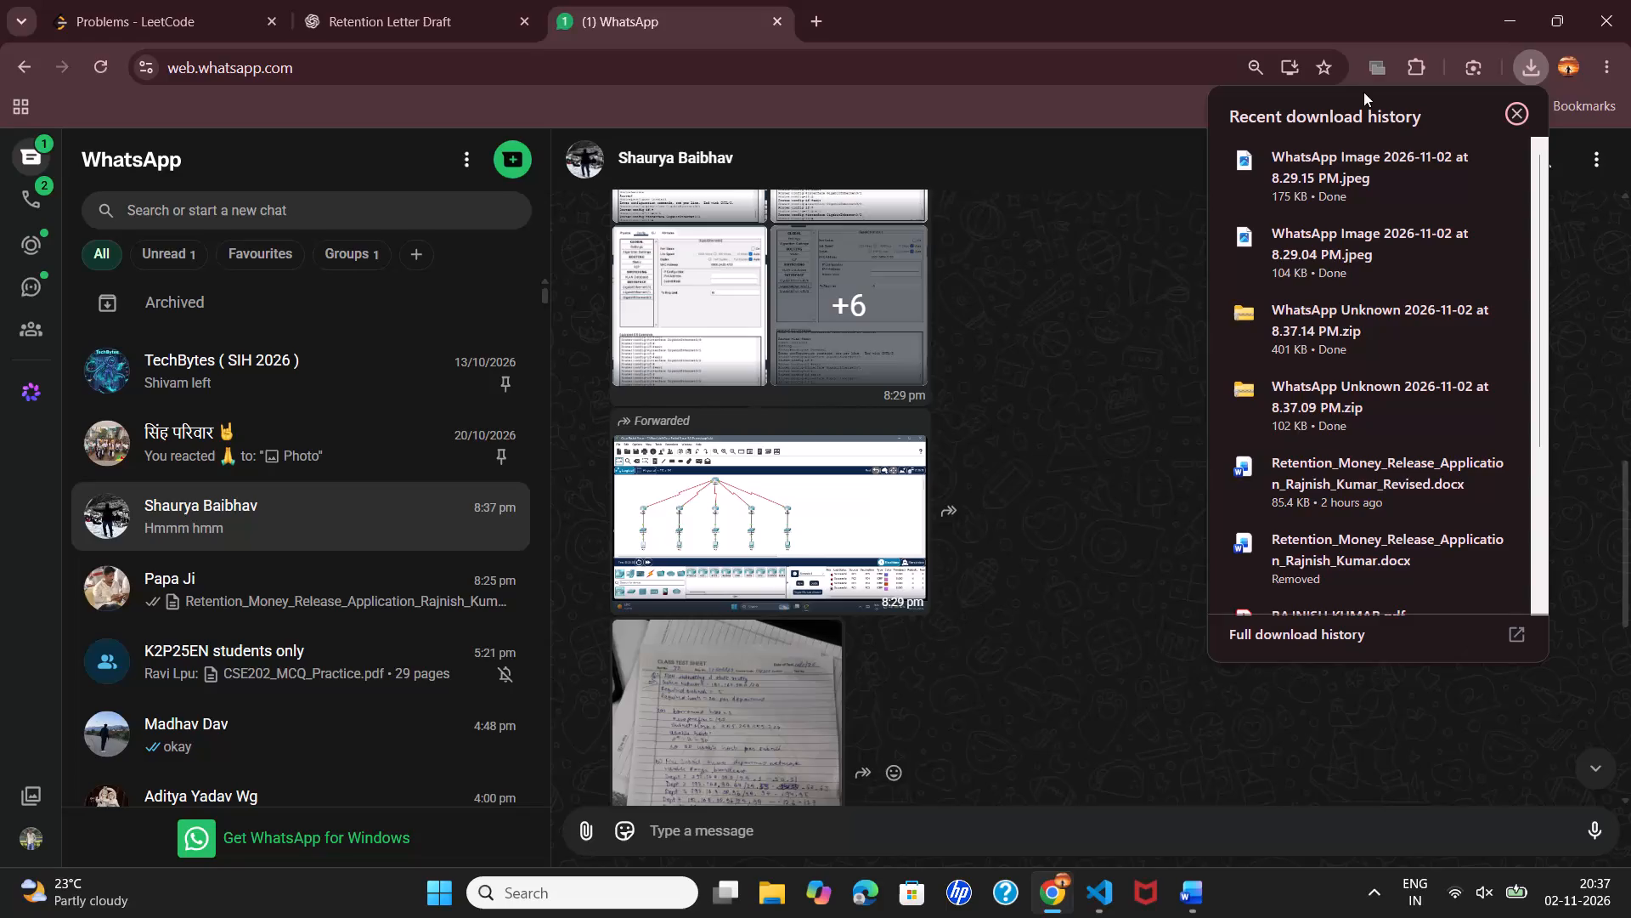
Show the downloaded WhatsApp Image 2026-11-02 at 8.29.15 PM in its File Explorer folder and refresh the folder contents.
left_click(1461, 165)
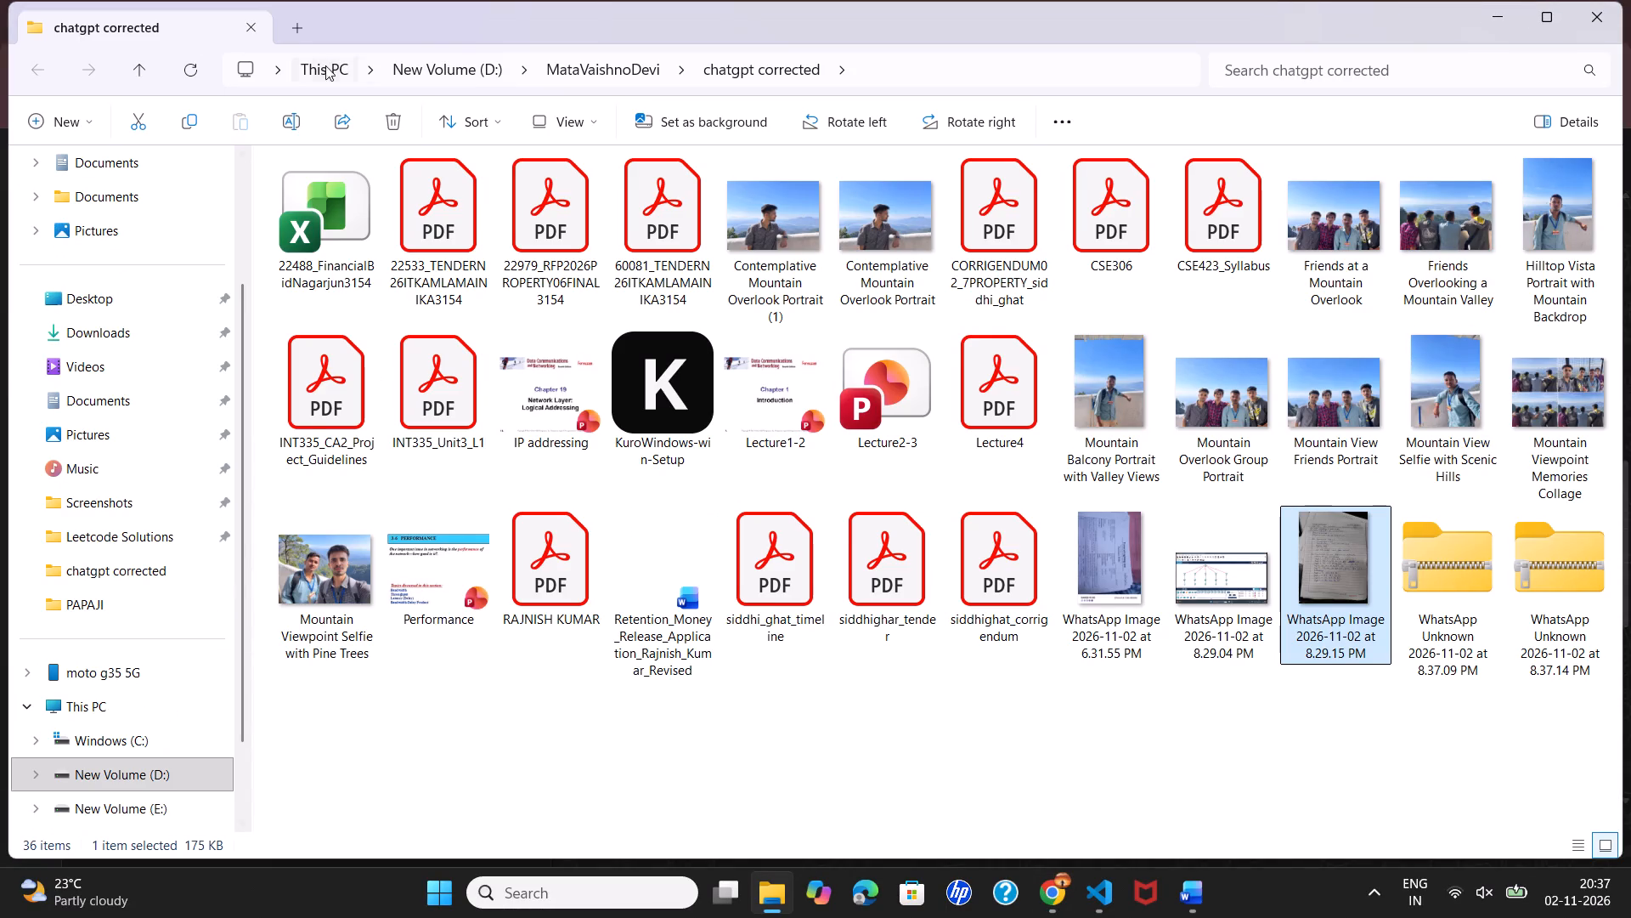
left_click(197, 66)
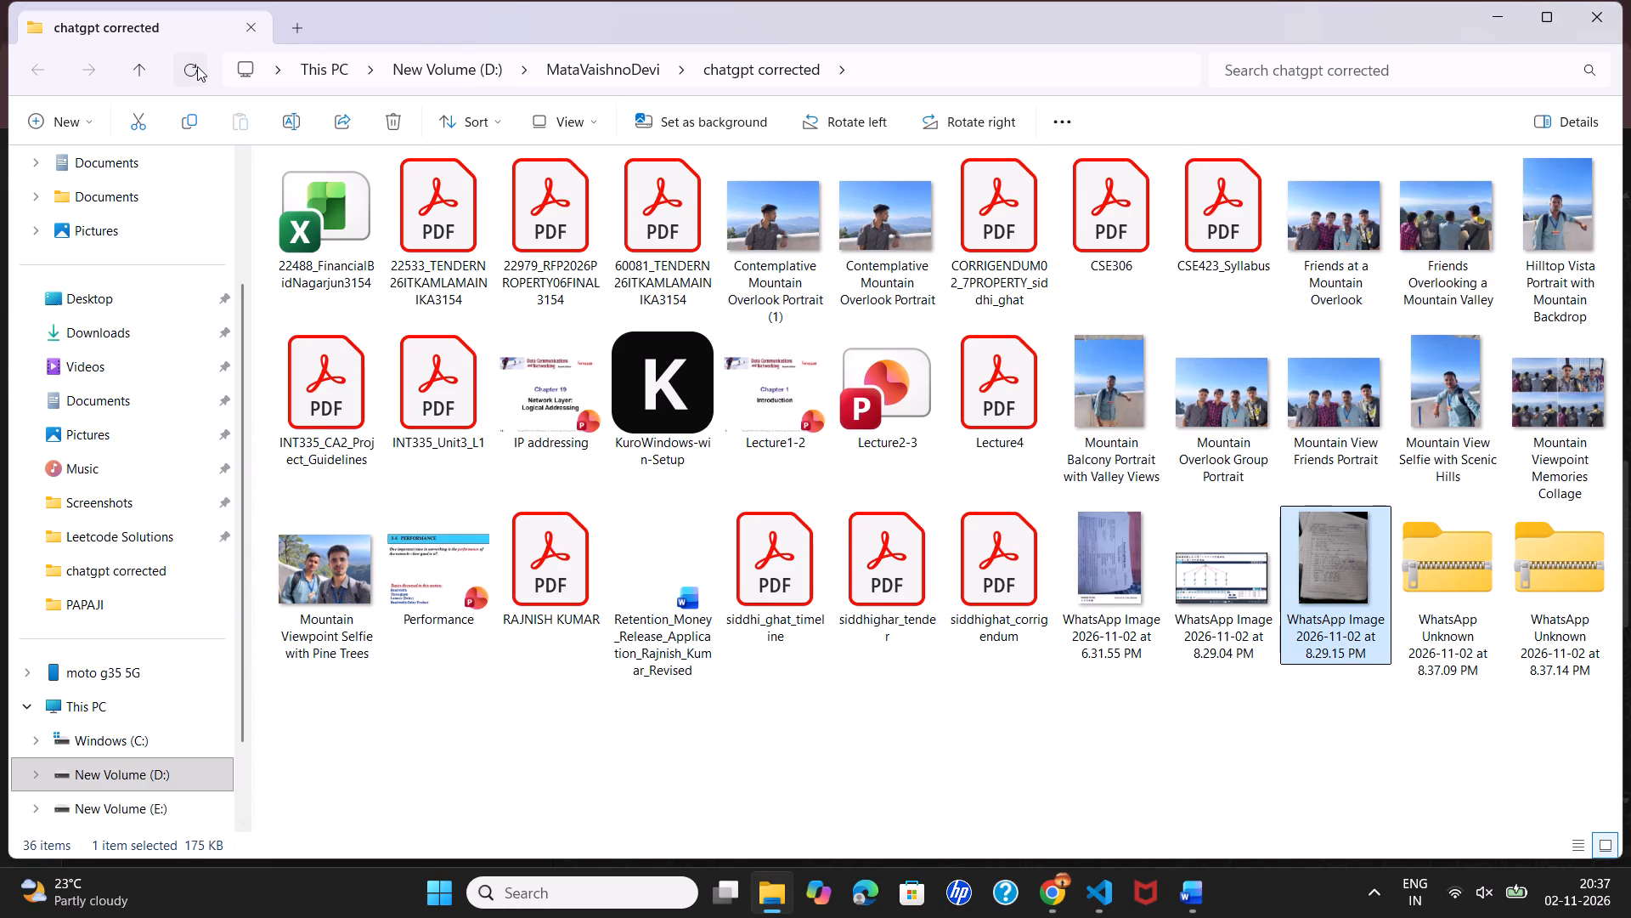
double_click(197, 66)
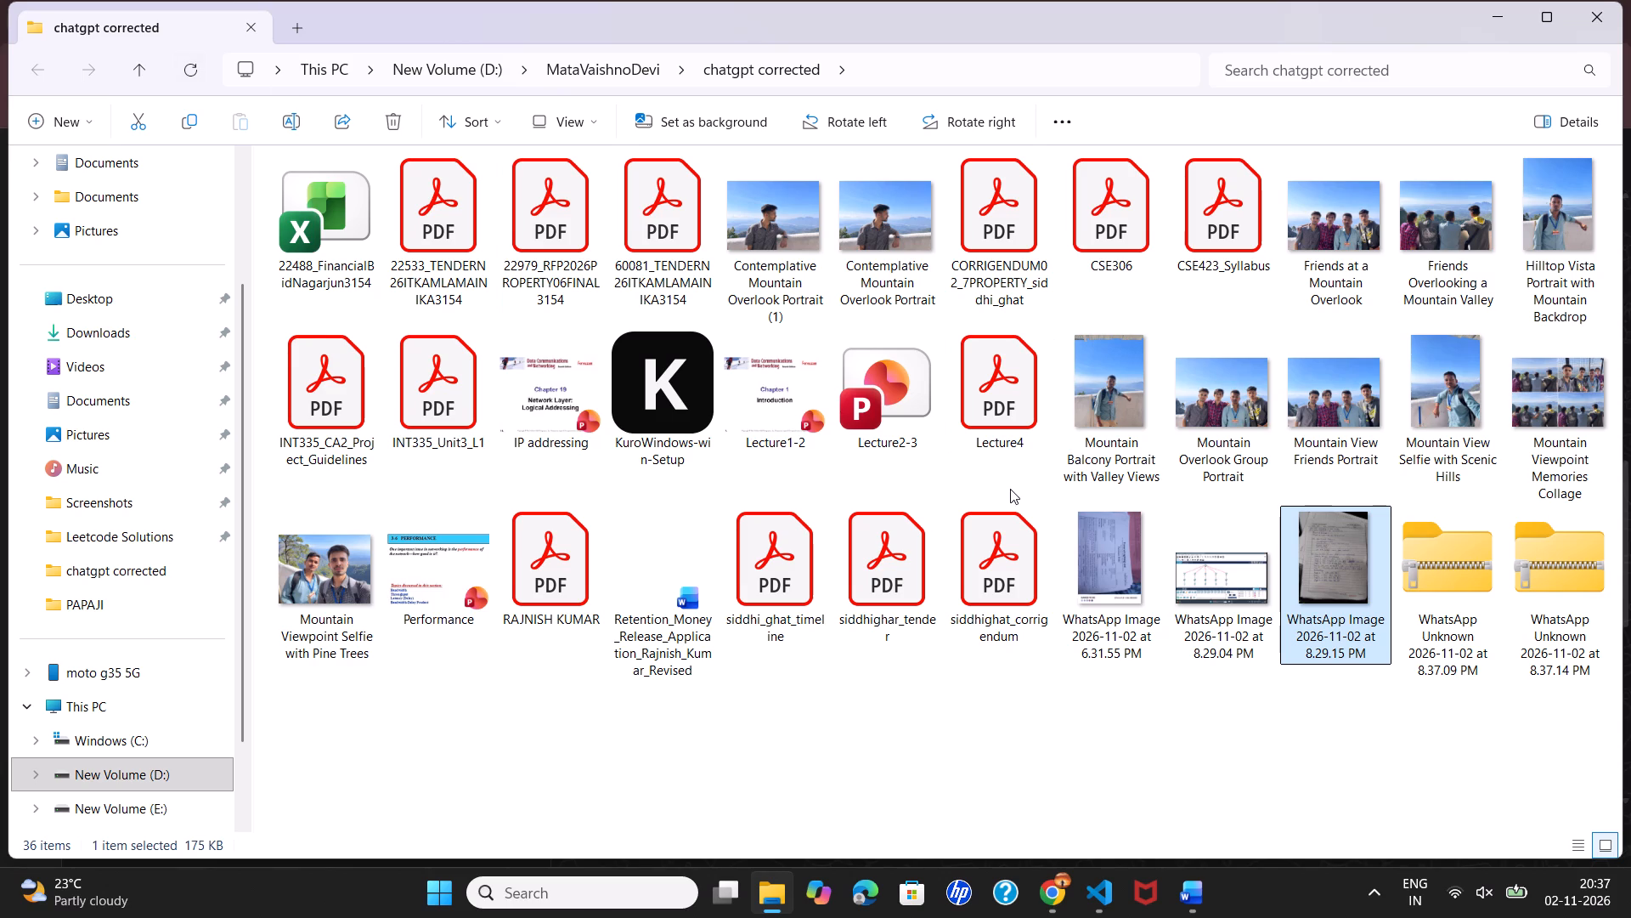
Examine the contents of the WhatsApp Unknown 2026-11-02 zip archives from 8.37.09 PM and 8.37.14 PM.
double_click(1453, 605)
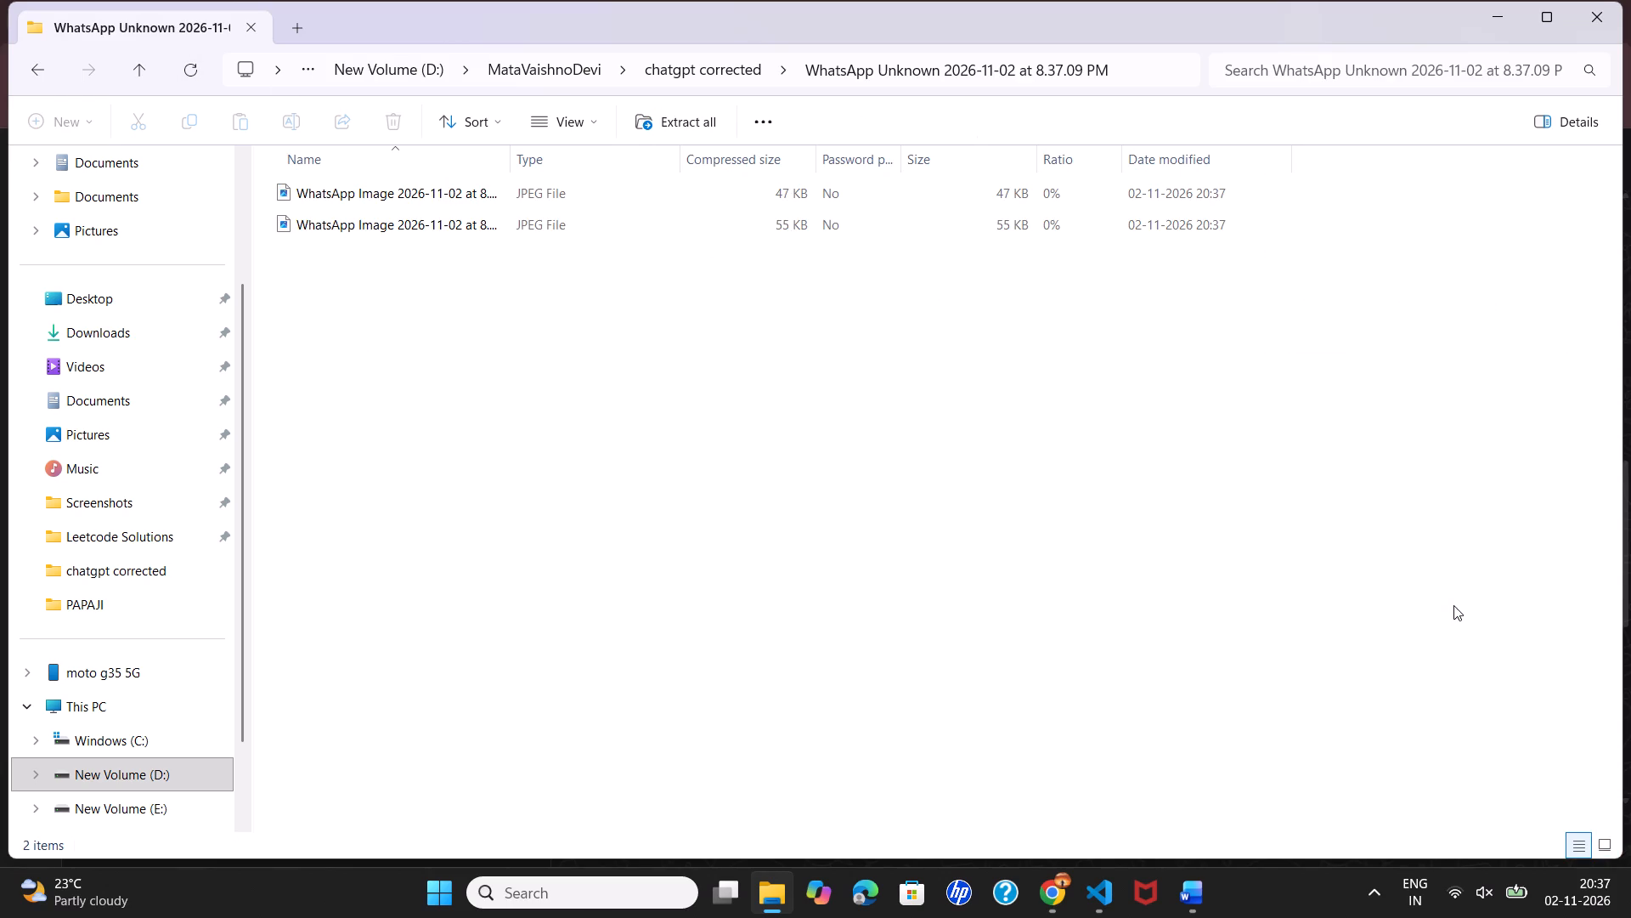
left_click(48, 75)
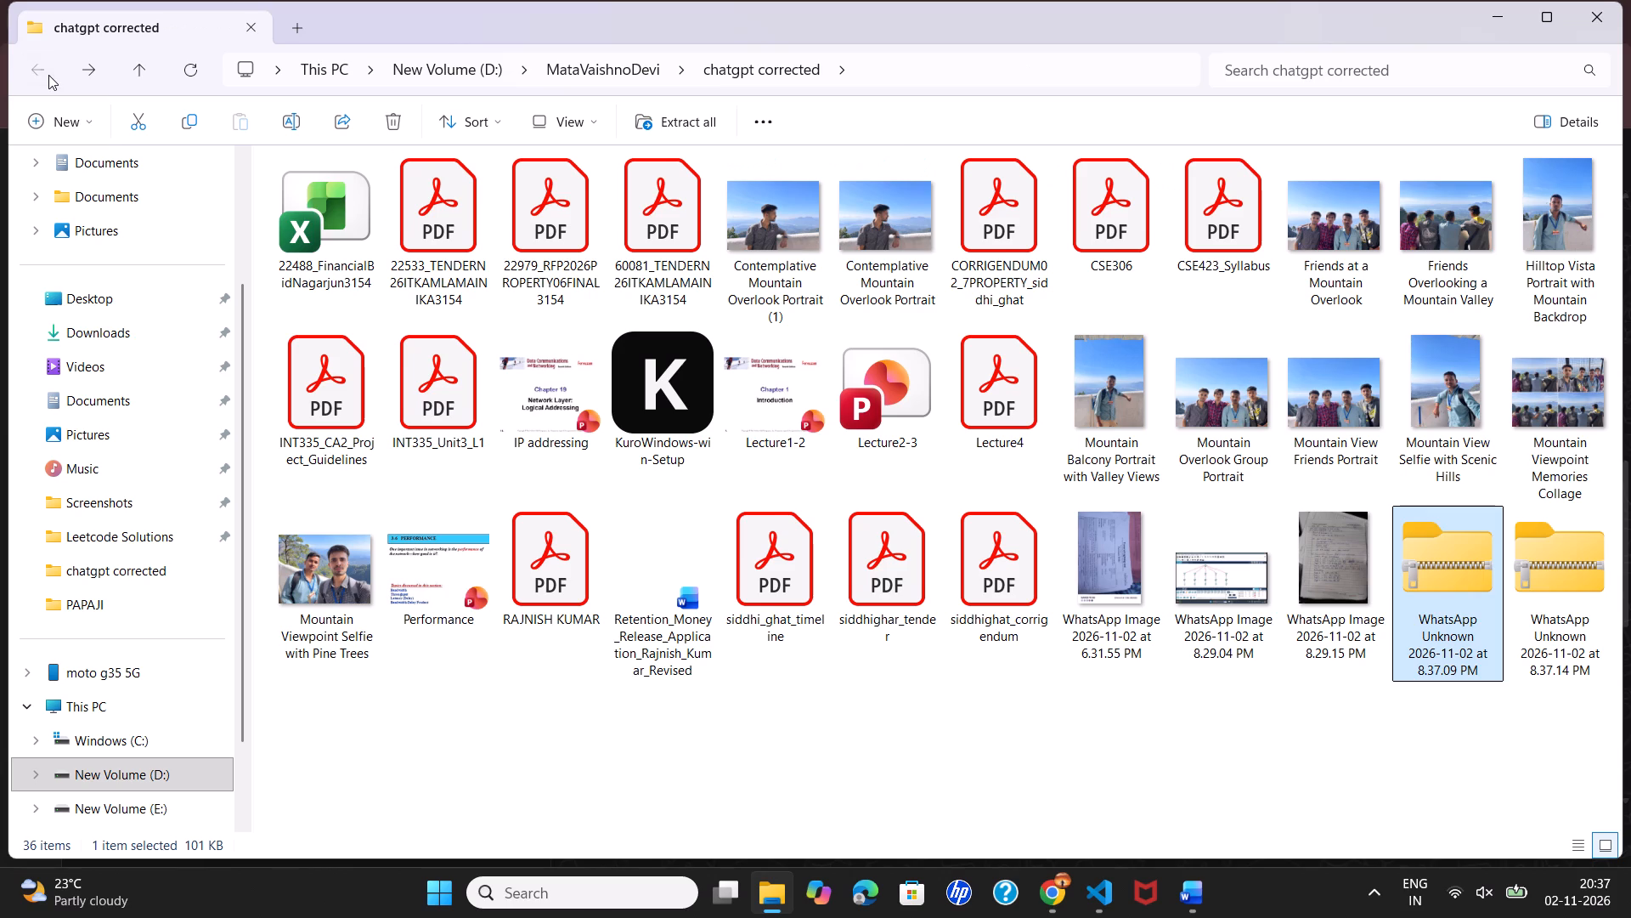
double_click(1559, 567)
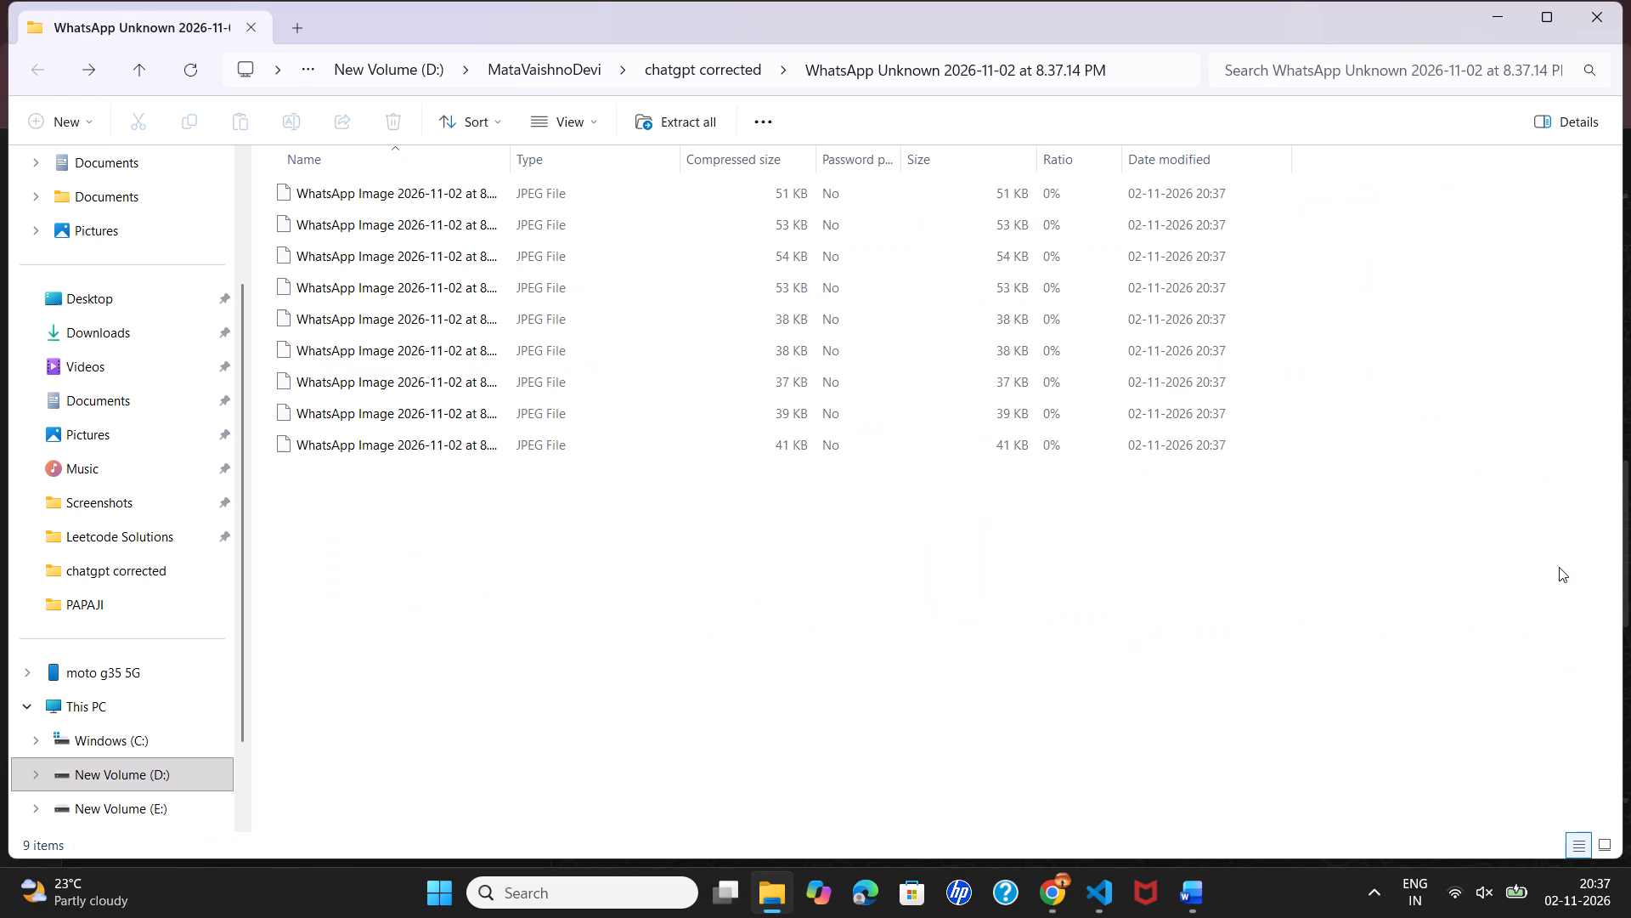
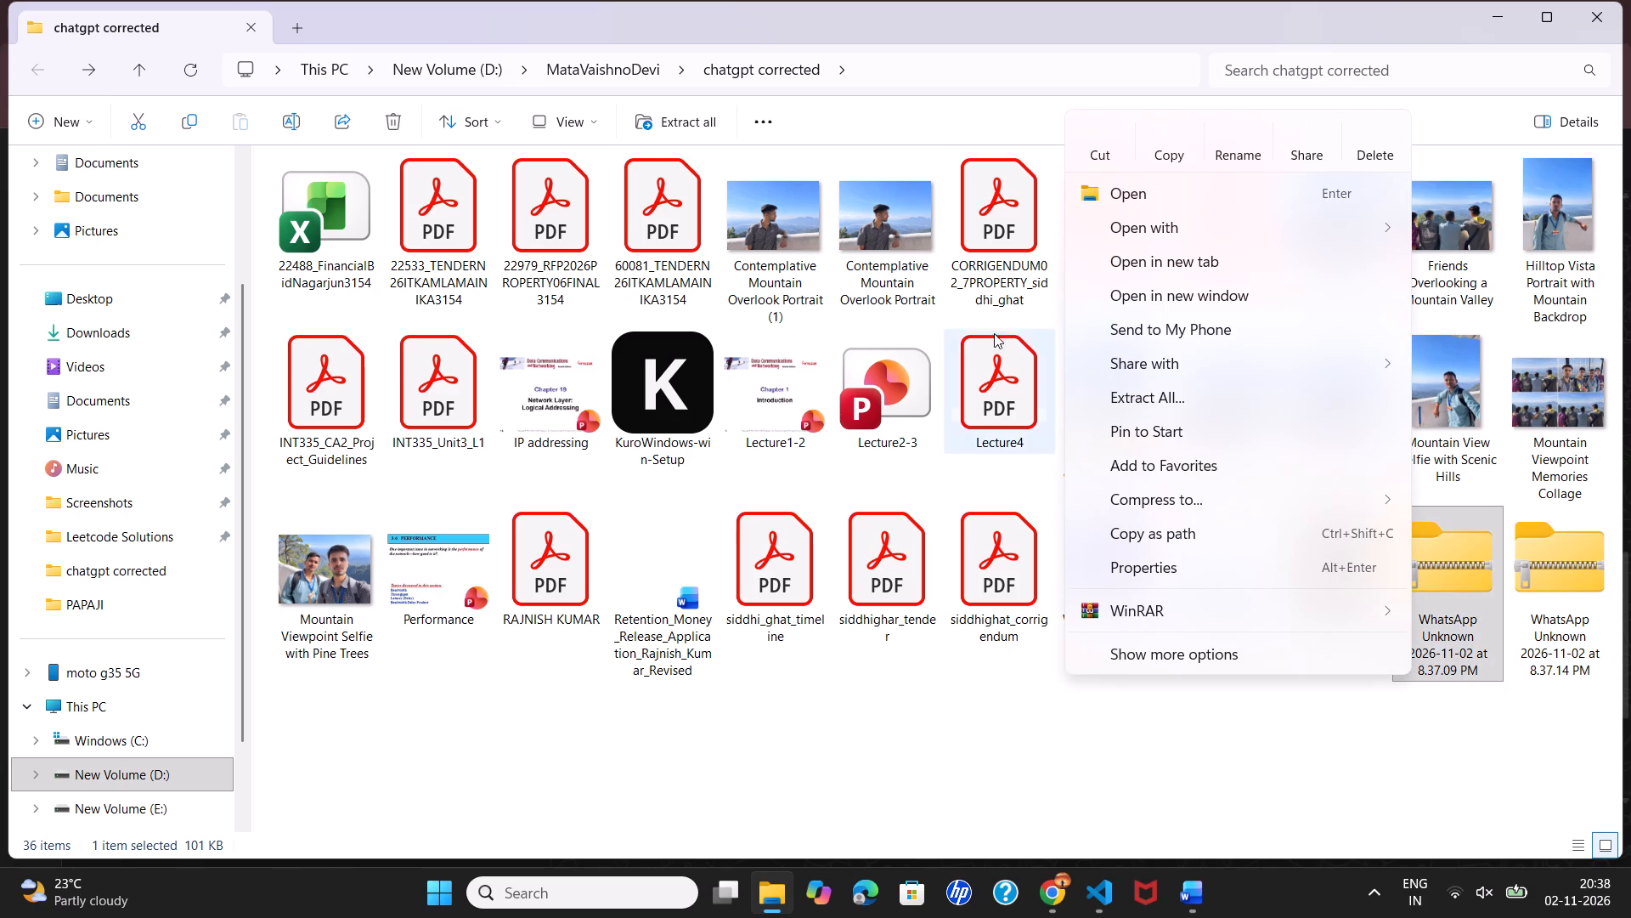
Extract all files from the WhatsApp Unknown 2026-11-02 at 8.37.09 PM zip archive into a same-named folder within chatgpt corrected.
left_click(1155, 397)
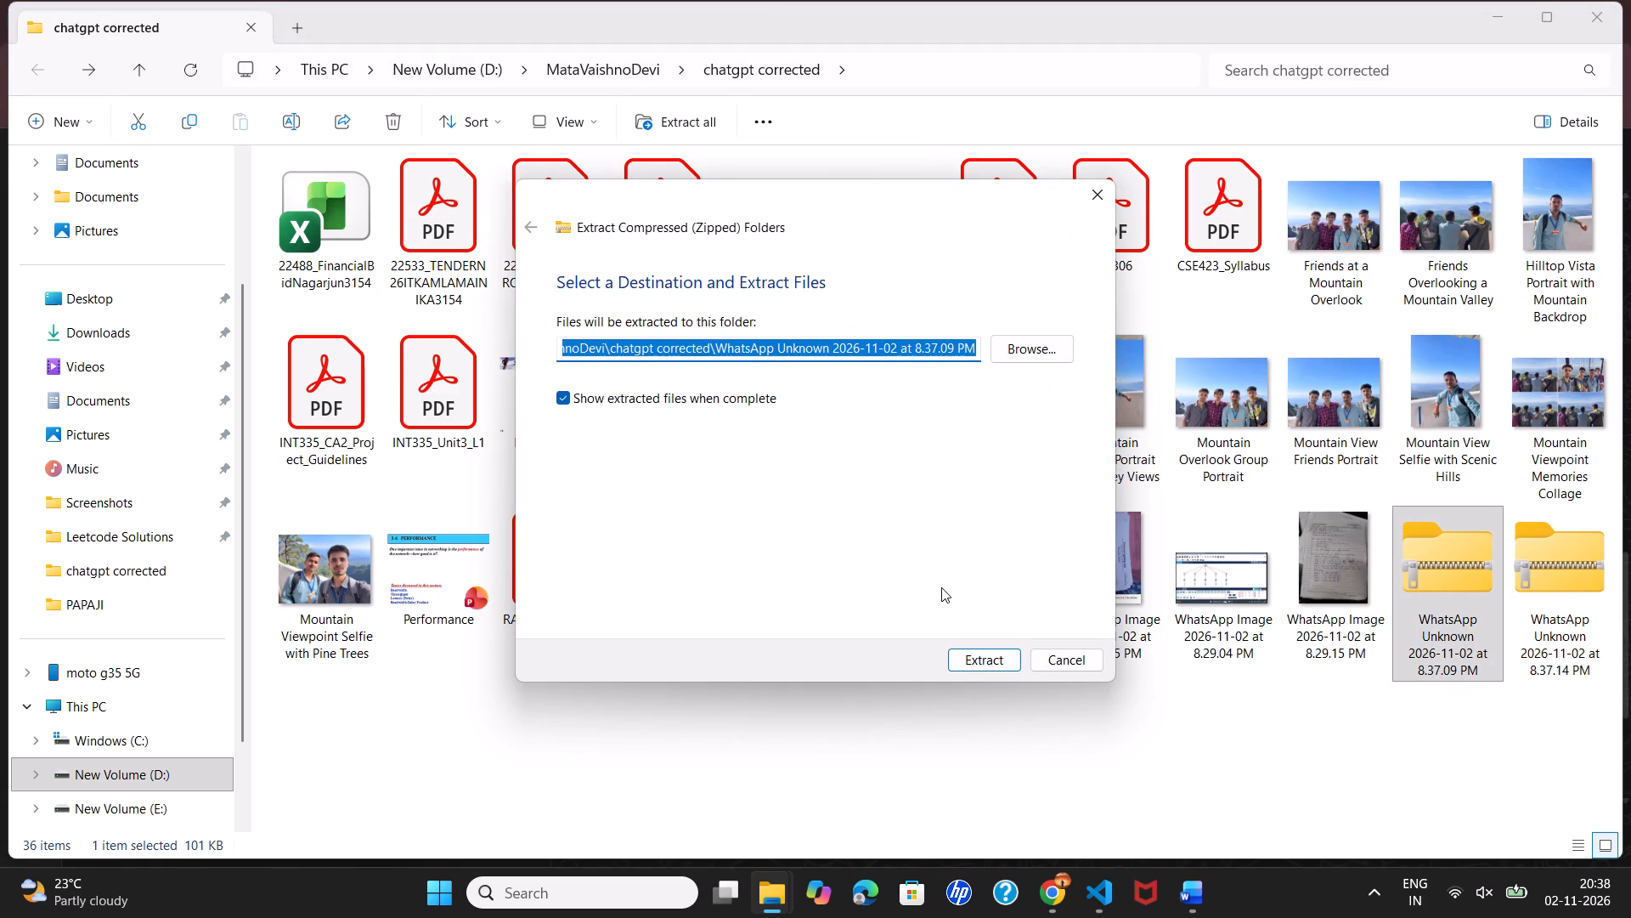
Extract the archive ending 8.37.09 PM with D:\MataVaishnoDevi\chatgpt corrected as the destination folder.
left_click(786, 350)
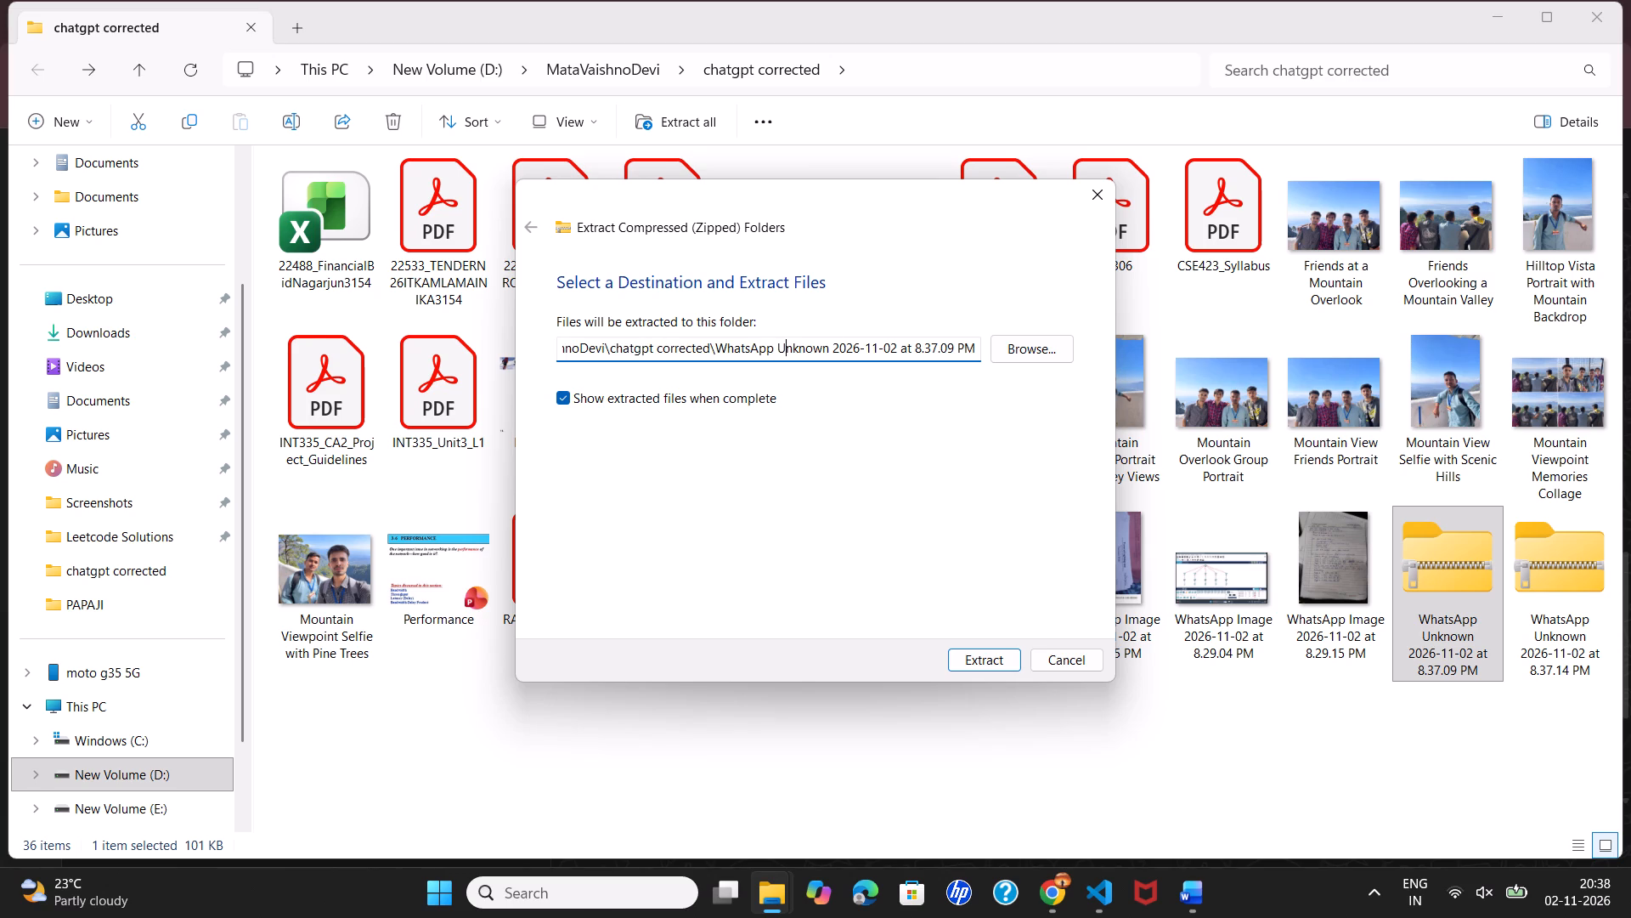
key("ctrl+Right")
key("ctrl+Right")
key("ctrl+Right")
key("ctrl+Right")
key("ctrl+Right")
key("ctrl+Right")
key("ctrl+Right")
key("ctrl+Right")
key("ctrl+Right")
key("ctrl+BackSpace")
key("ctrl+BackSpace")
key("ctrl+BackSpace")
key("ctrl+BackSpace")
key("ctrl+BackSpace")
key("ctrl+BackSpace")
key("ctrl+BackSpace")
key("ctrl+BackSpace")
key("ctrl+BackSpace")
key("ctrl+BackSpace")
key("ctrl+BackSpace")
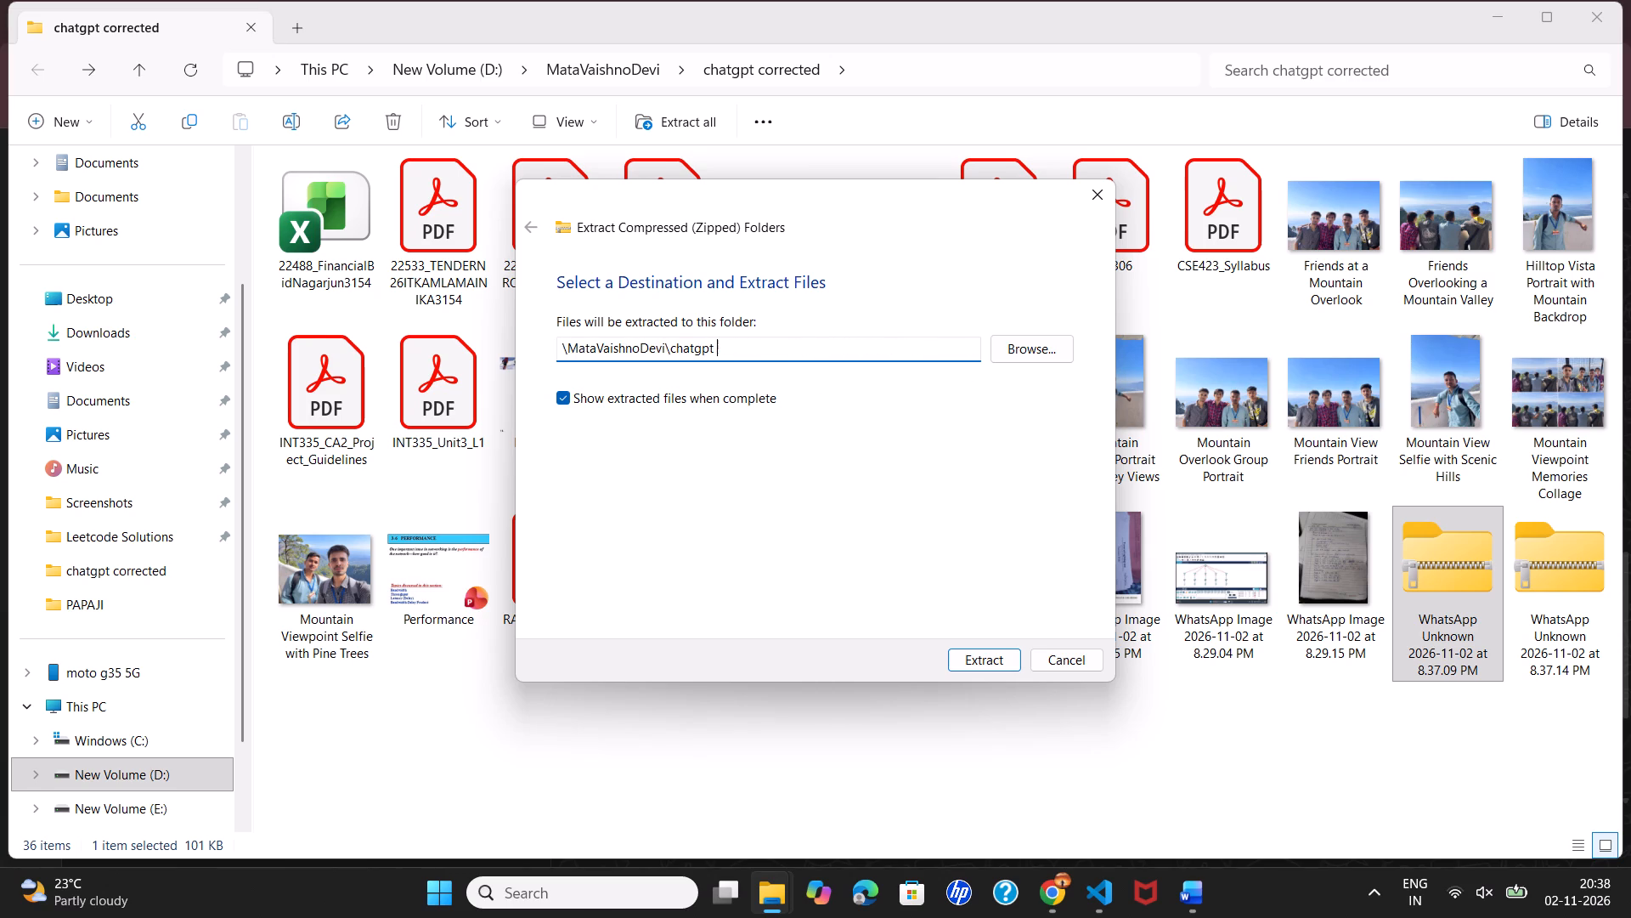
key("ctrl+z")
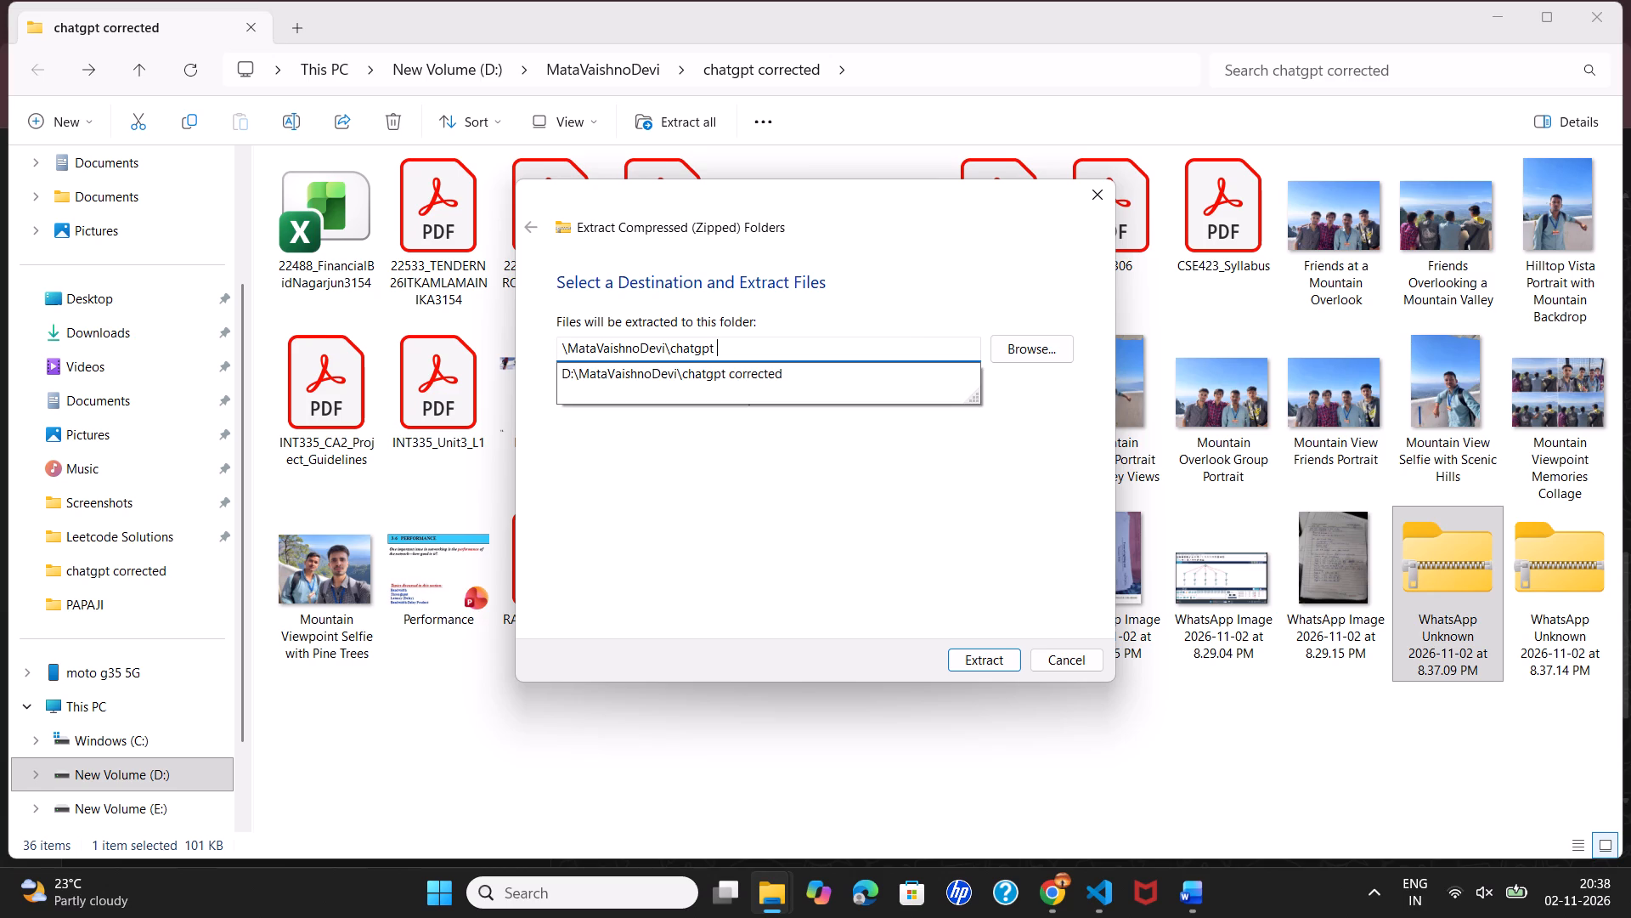
key("ctrl+z")
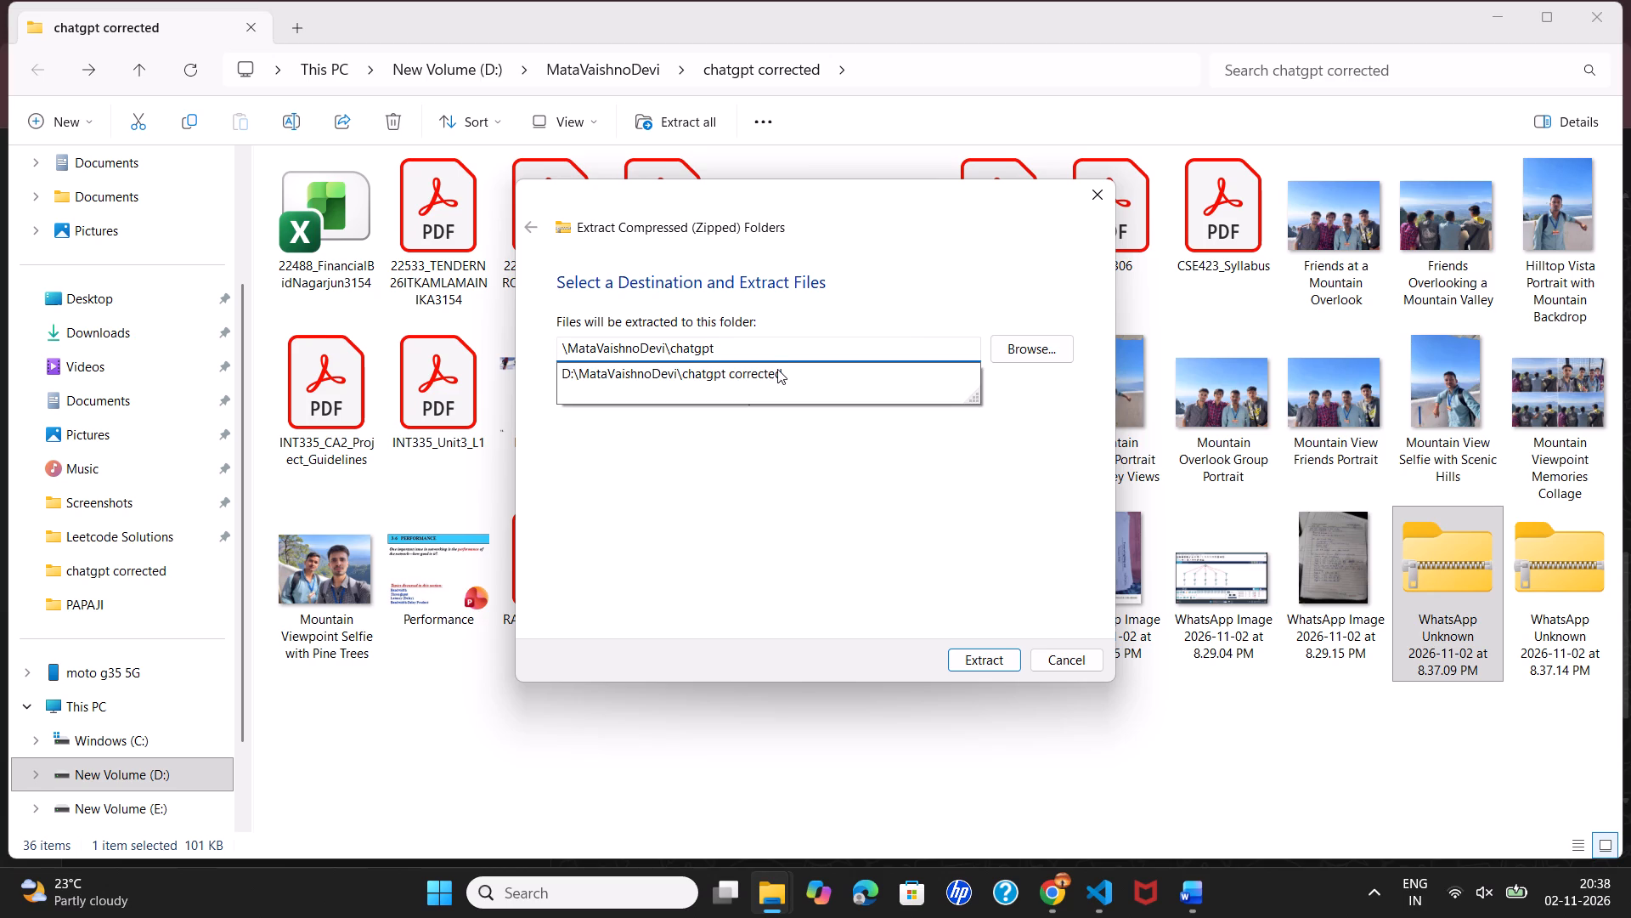
left_click(776, 368)
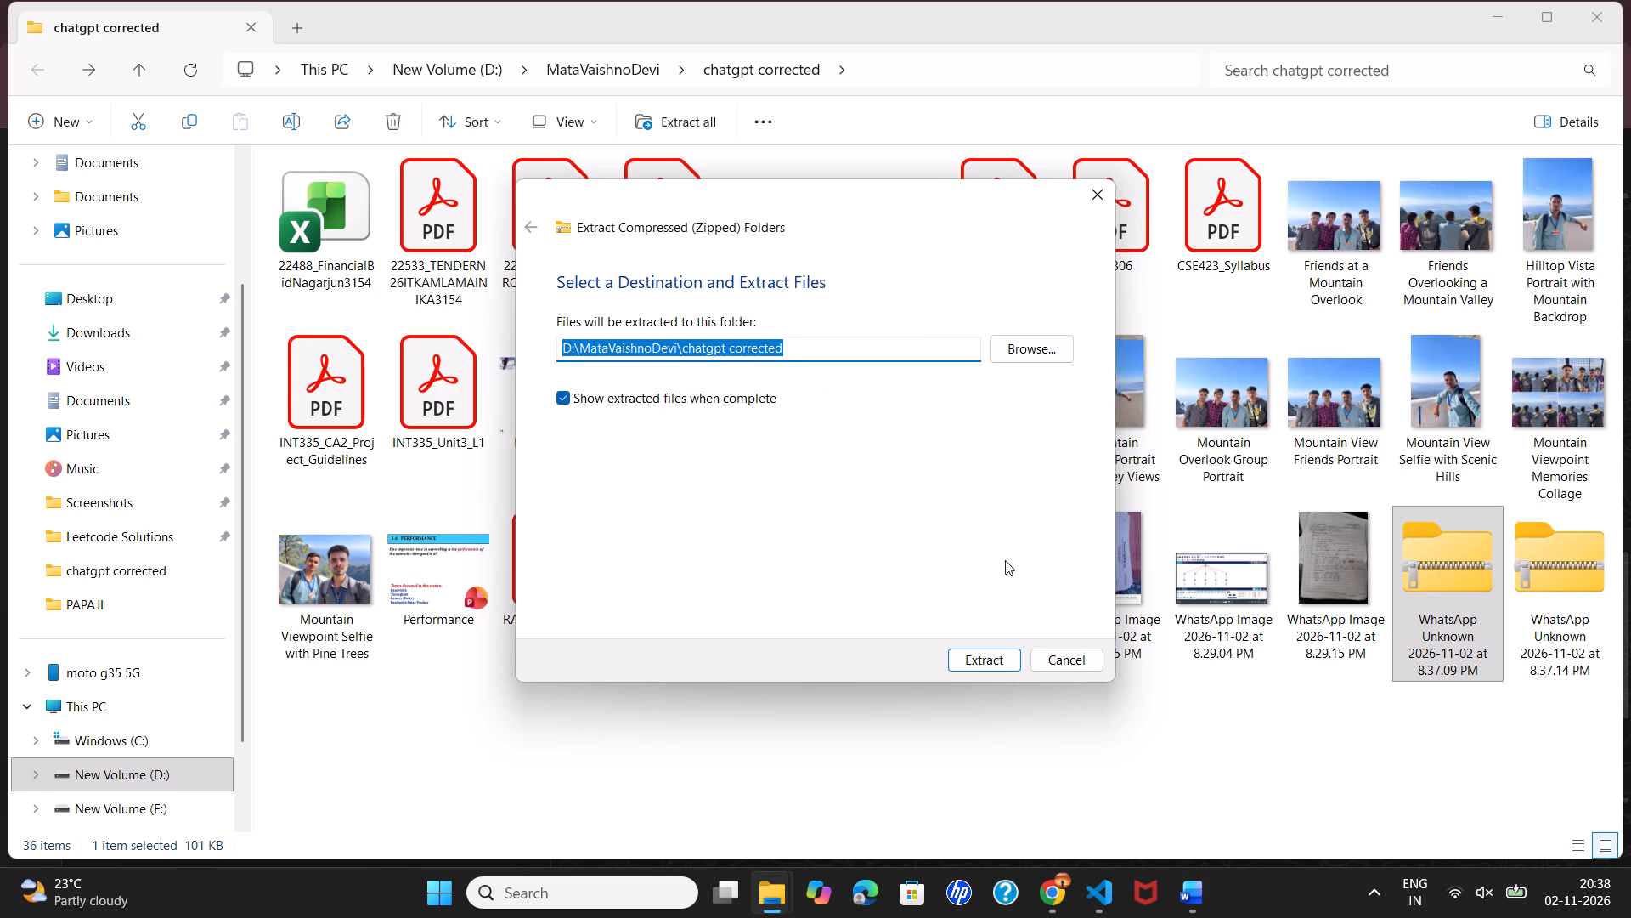
left_click(1002, 661)
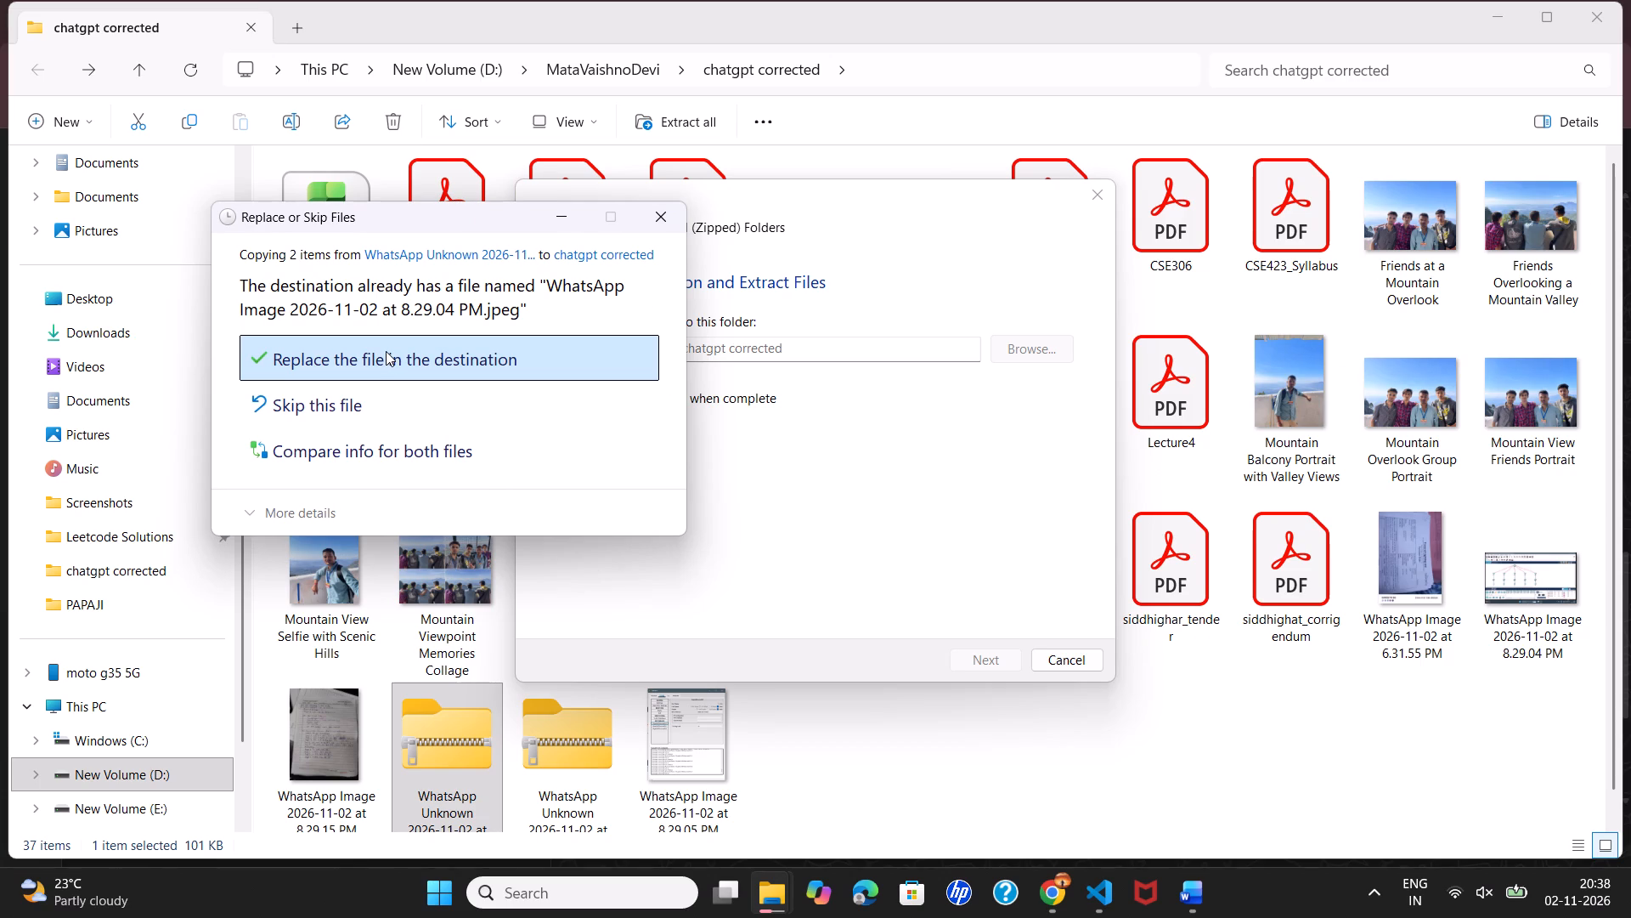
Cancel the archive extraction without replacing the existing image ending 8.29.04 PM.
left_click(659, 224)
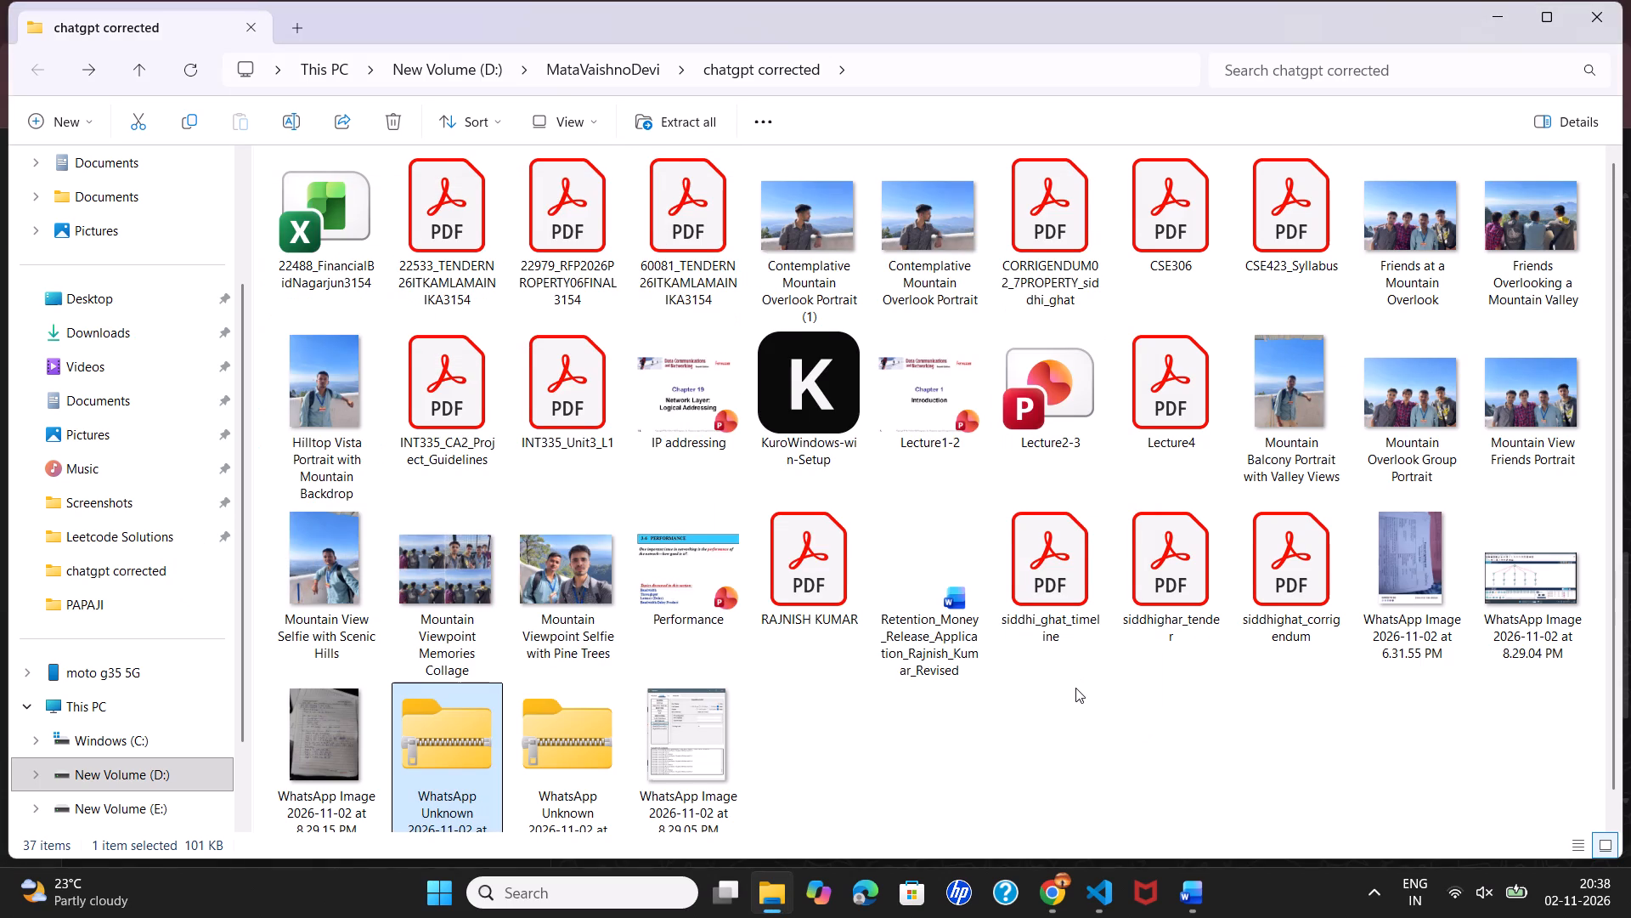
Permanently delete the WhatsApp image ending 8.29.05 PM from the chatgpt corrected folder.
scroll(1075, 688, "down", 2)
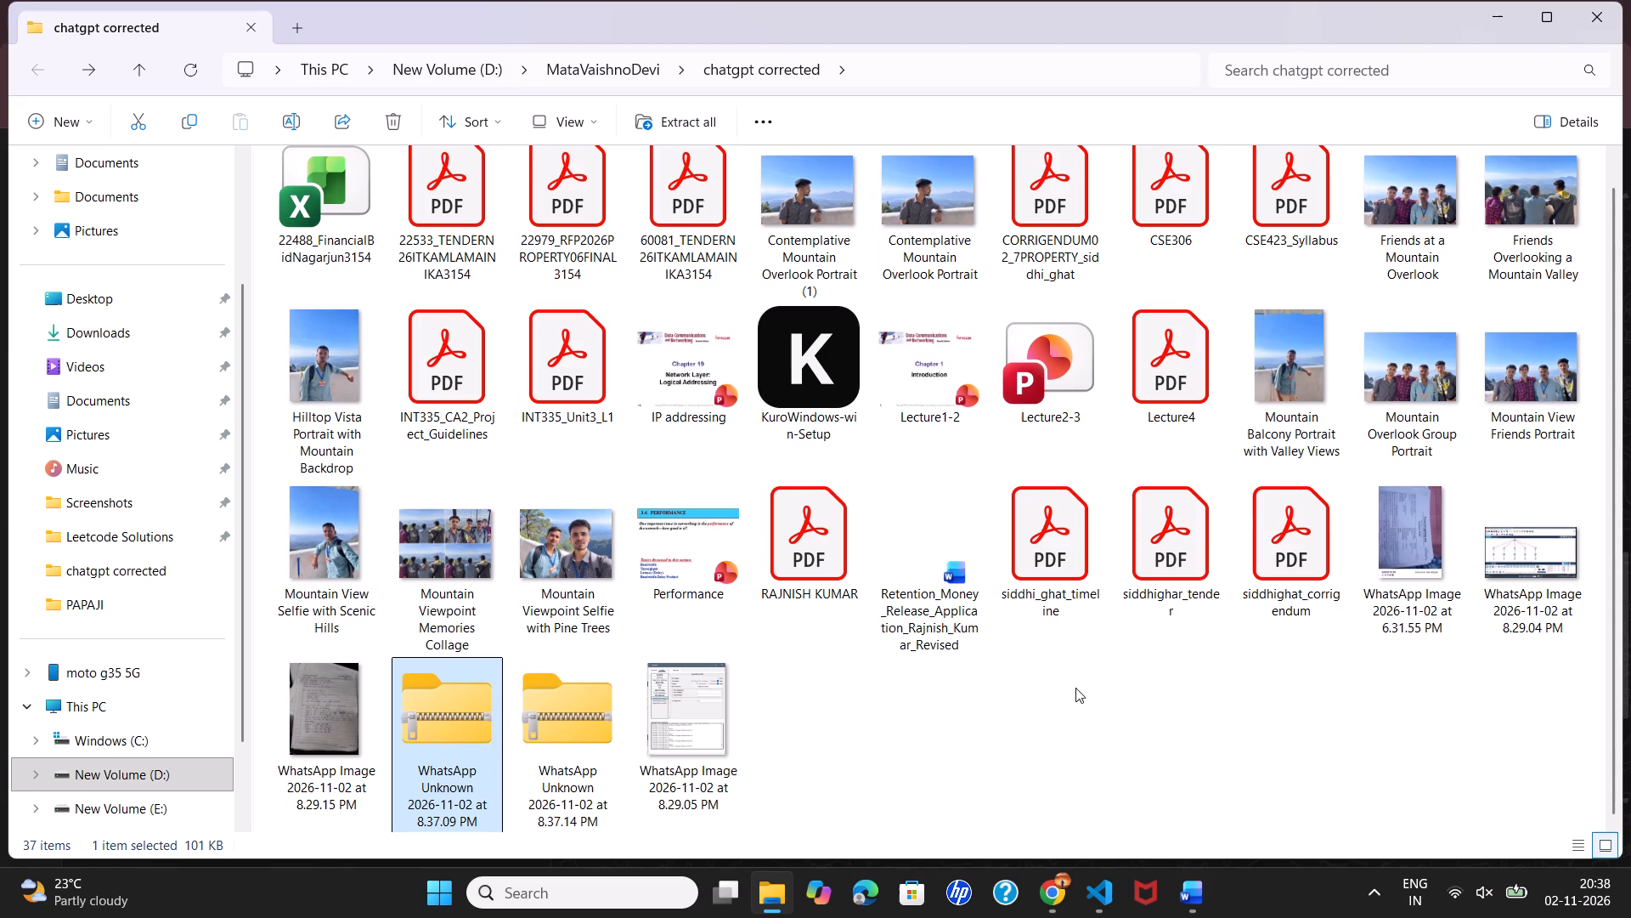
left_click(697, 705)
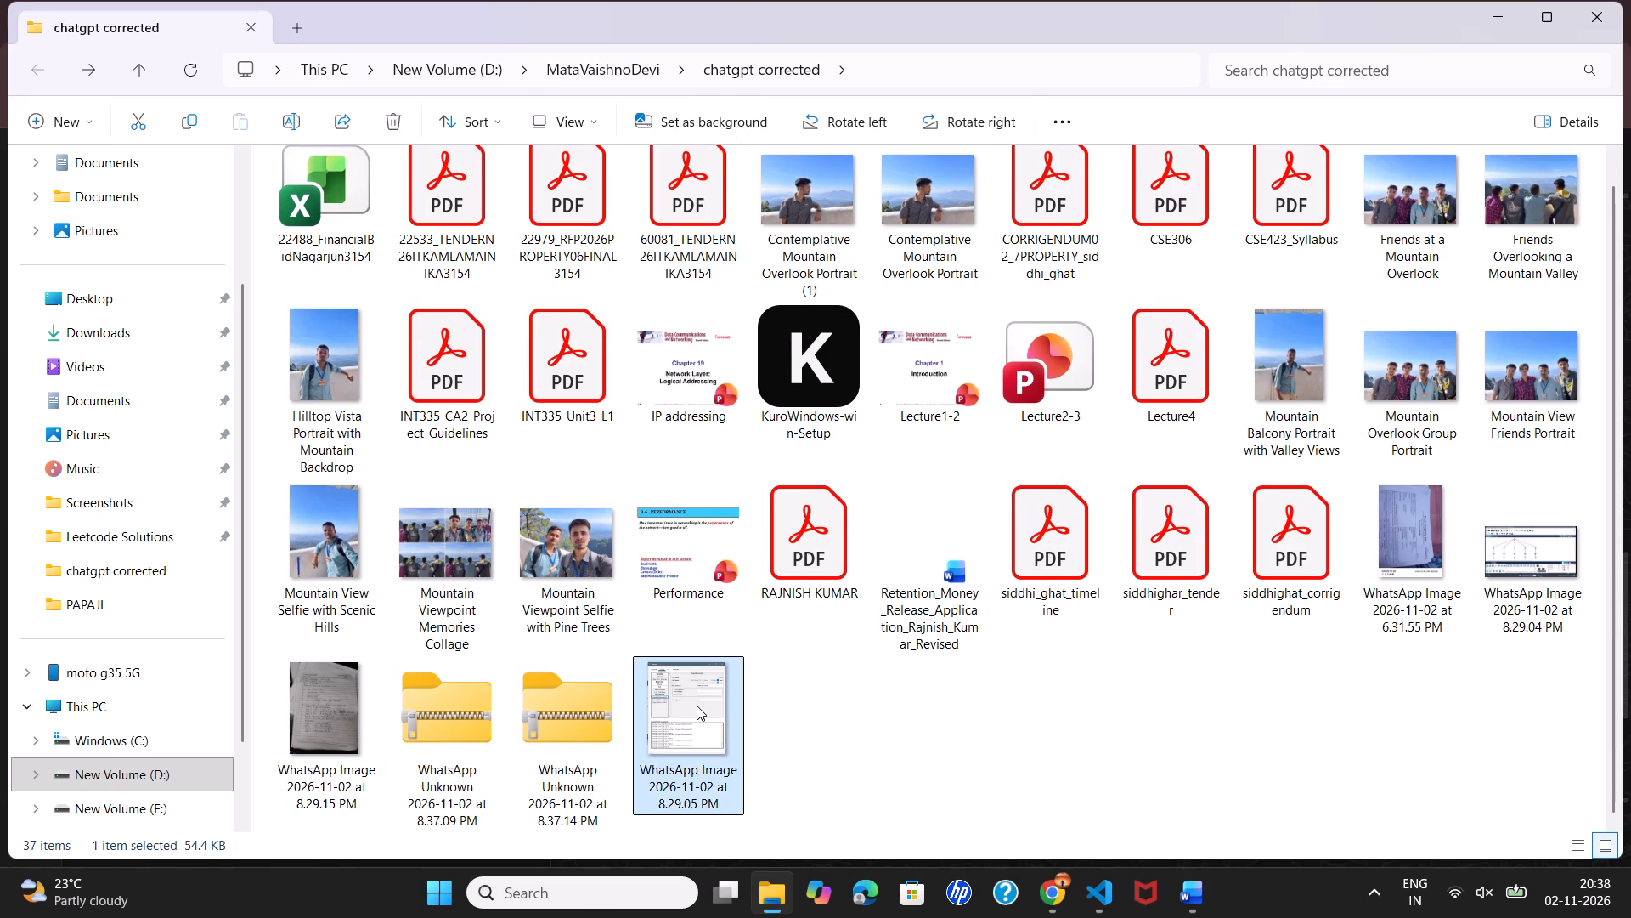
key("shift+Delete")
key("Return")
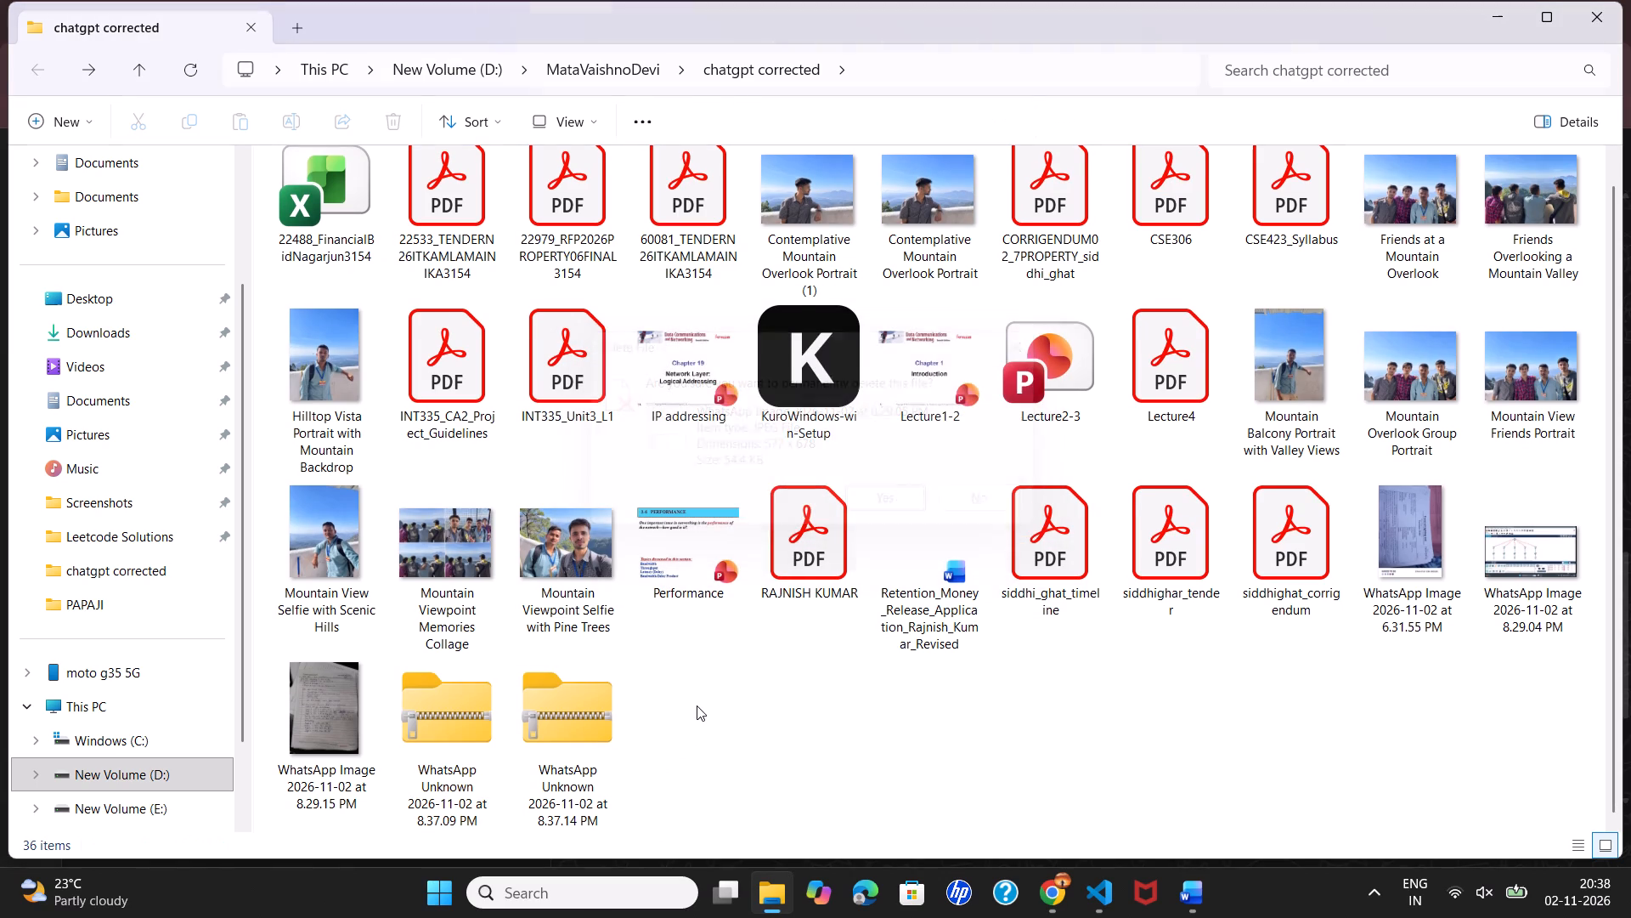
Rename the WhatsApp image ending 6.31.55 PM as 01_sh.
left_click(1438, 592)
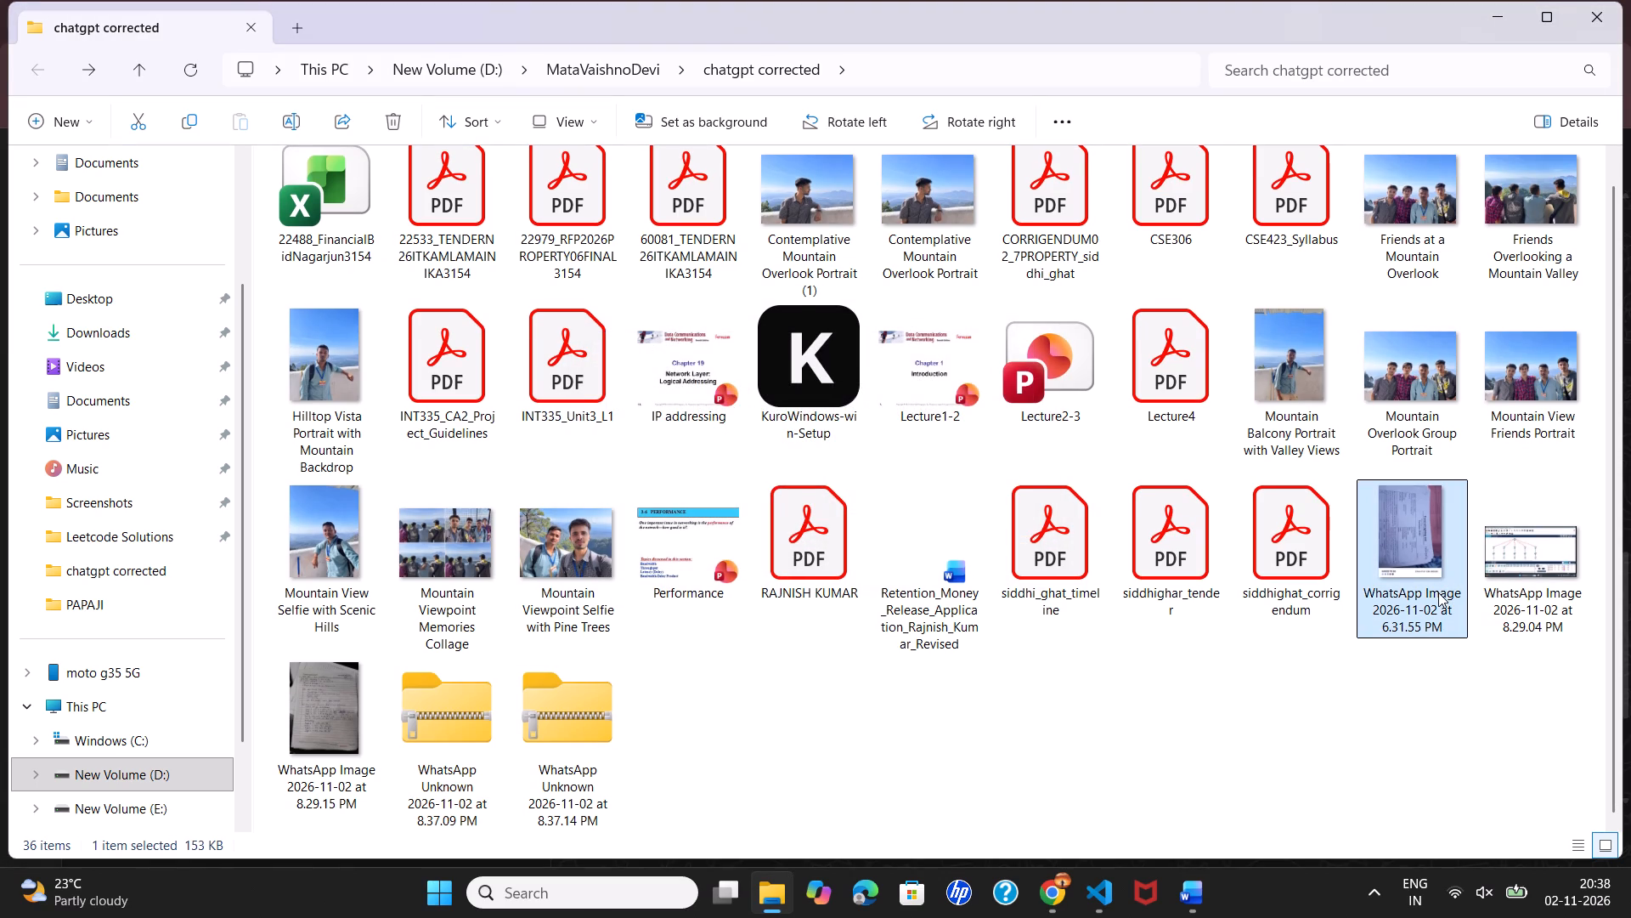
left_click(1438, 592)
key("BackSpace")
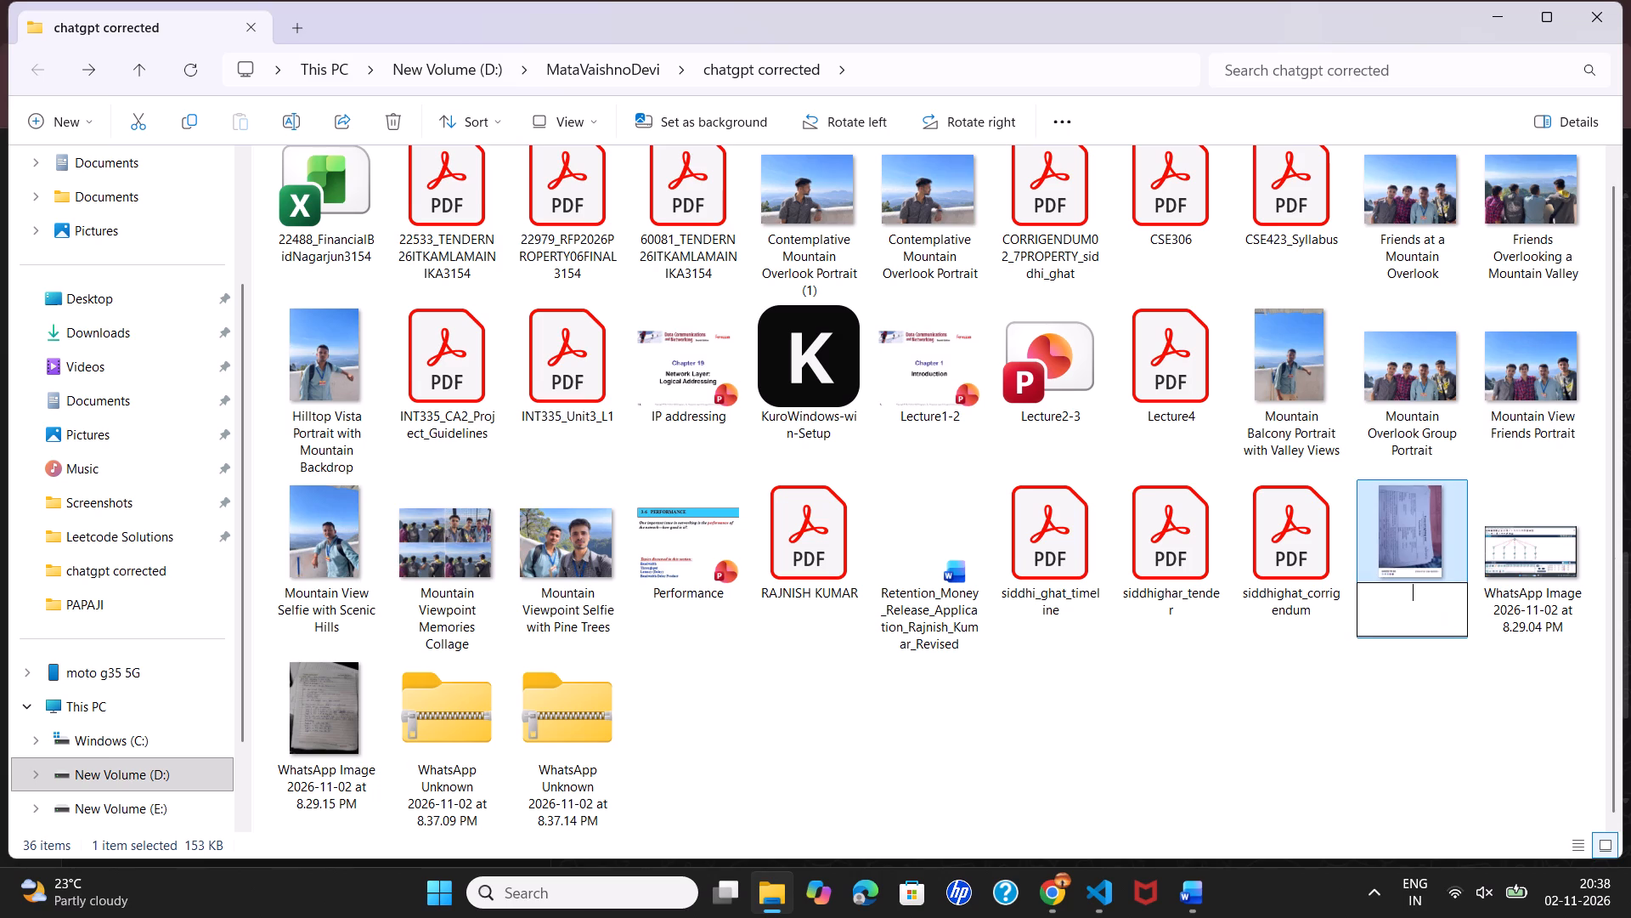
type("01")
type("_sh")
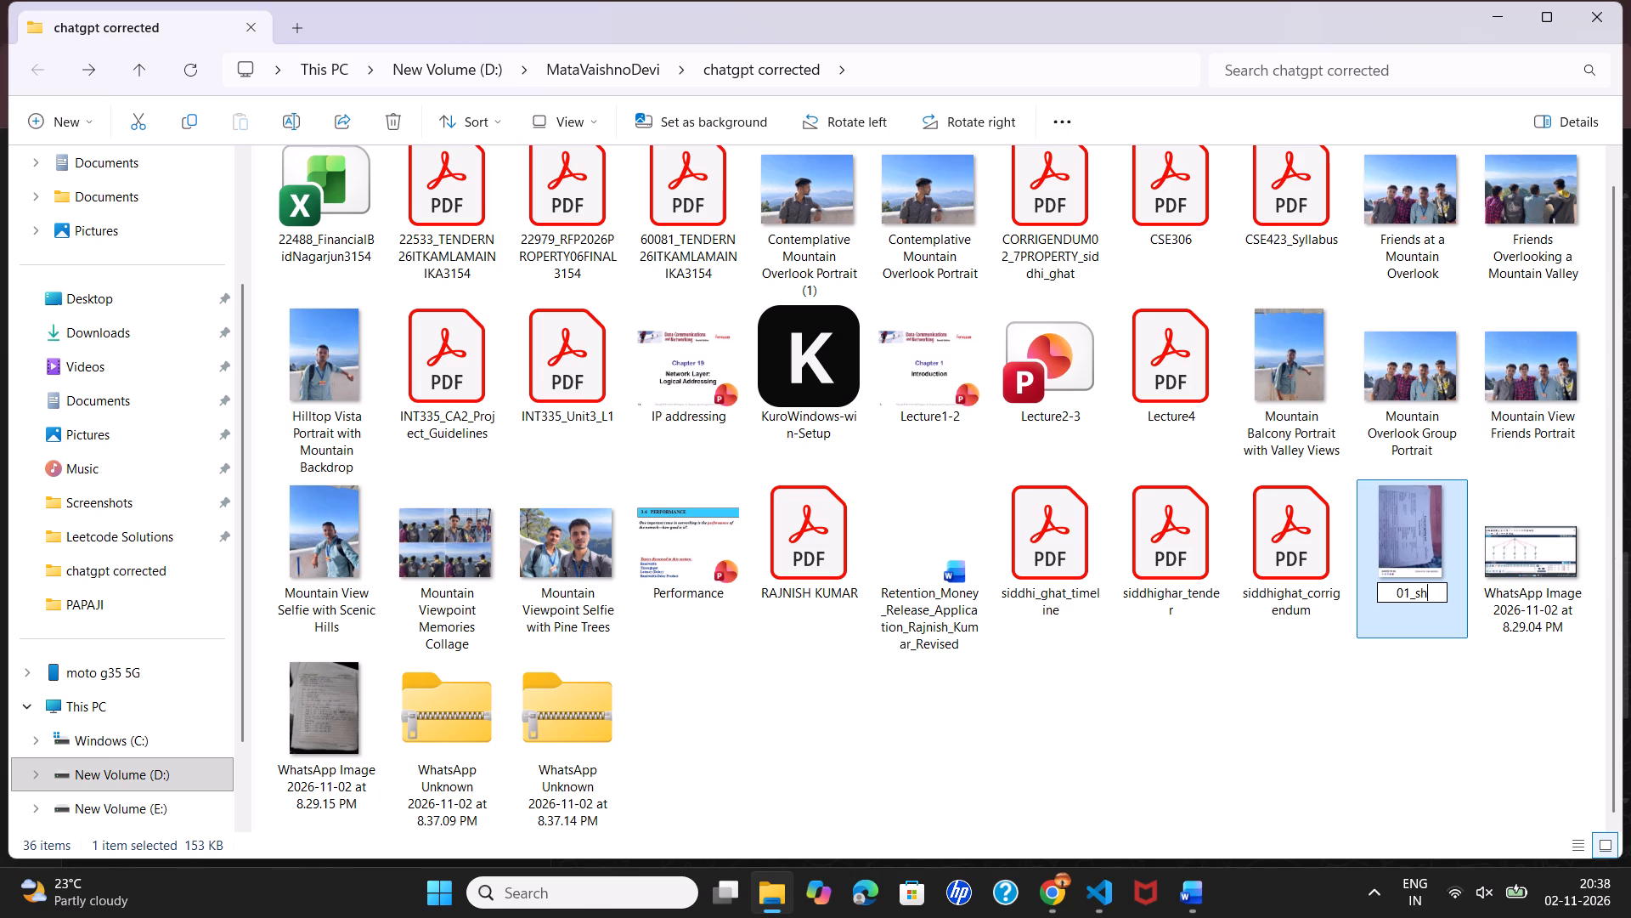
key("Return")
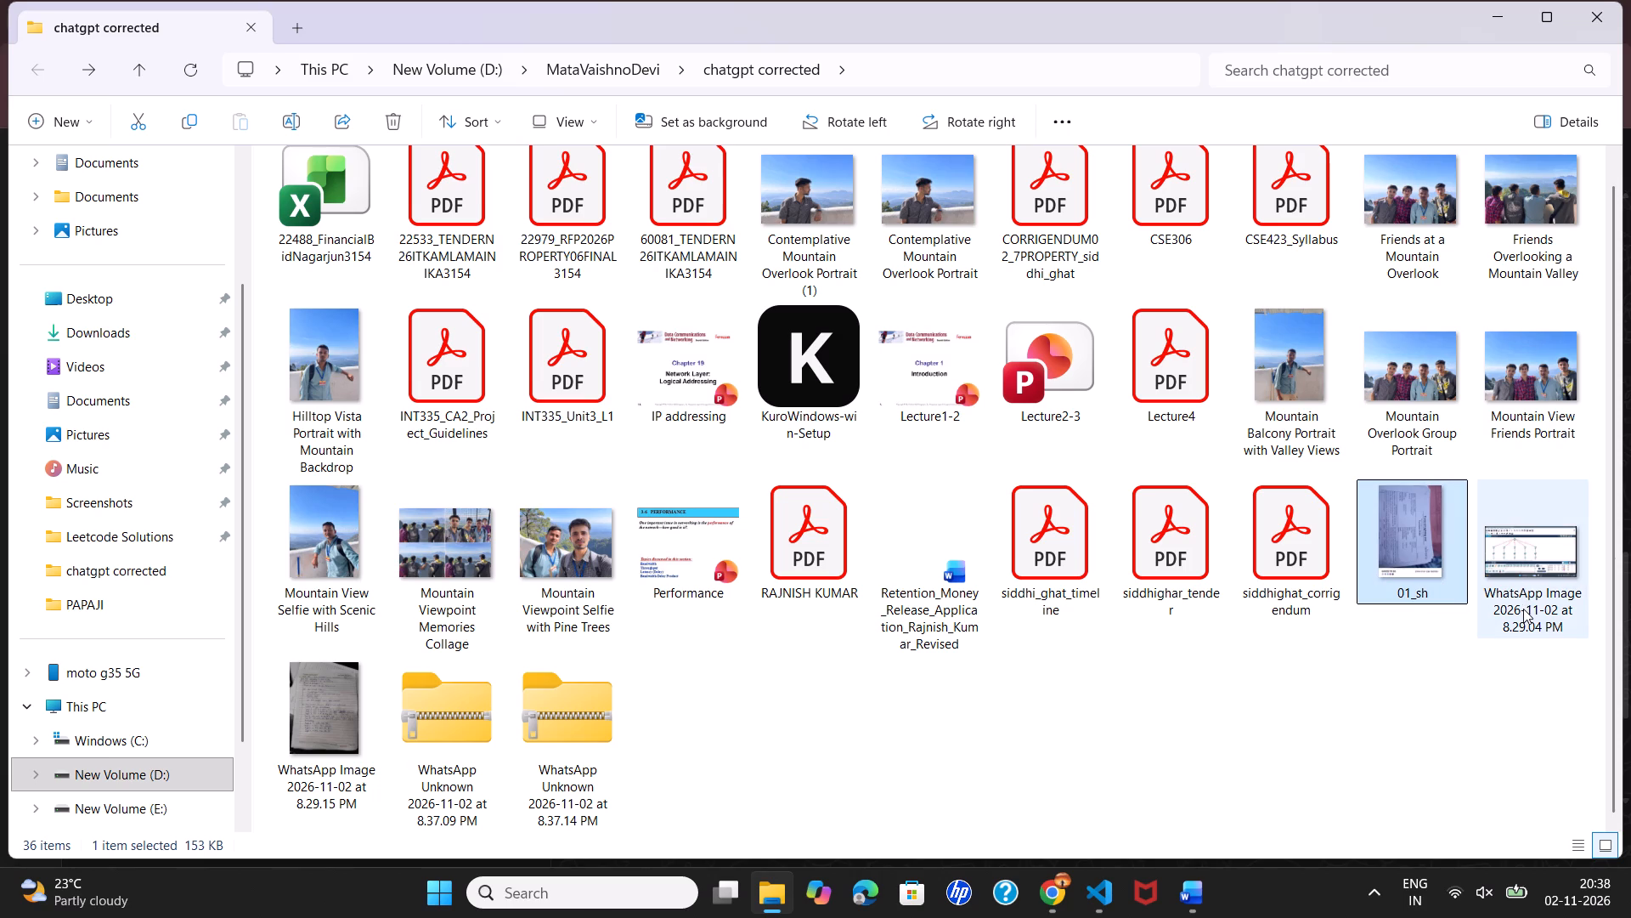
Open the 01_sh image to examine the photographed document.
left_click(1523, 609)
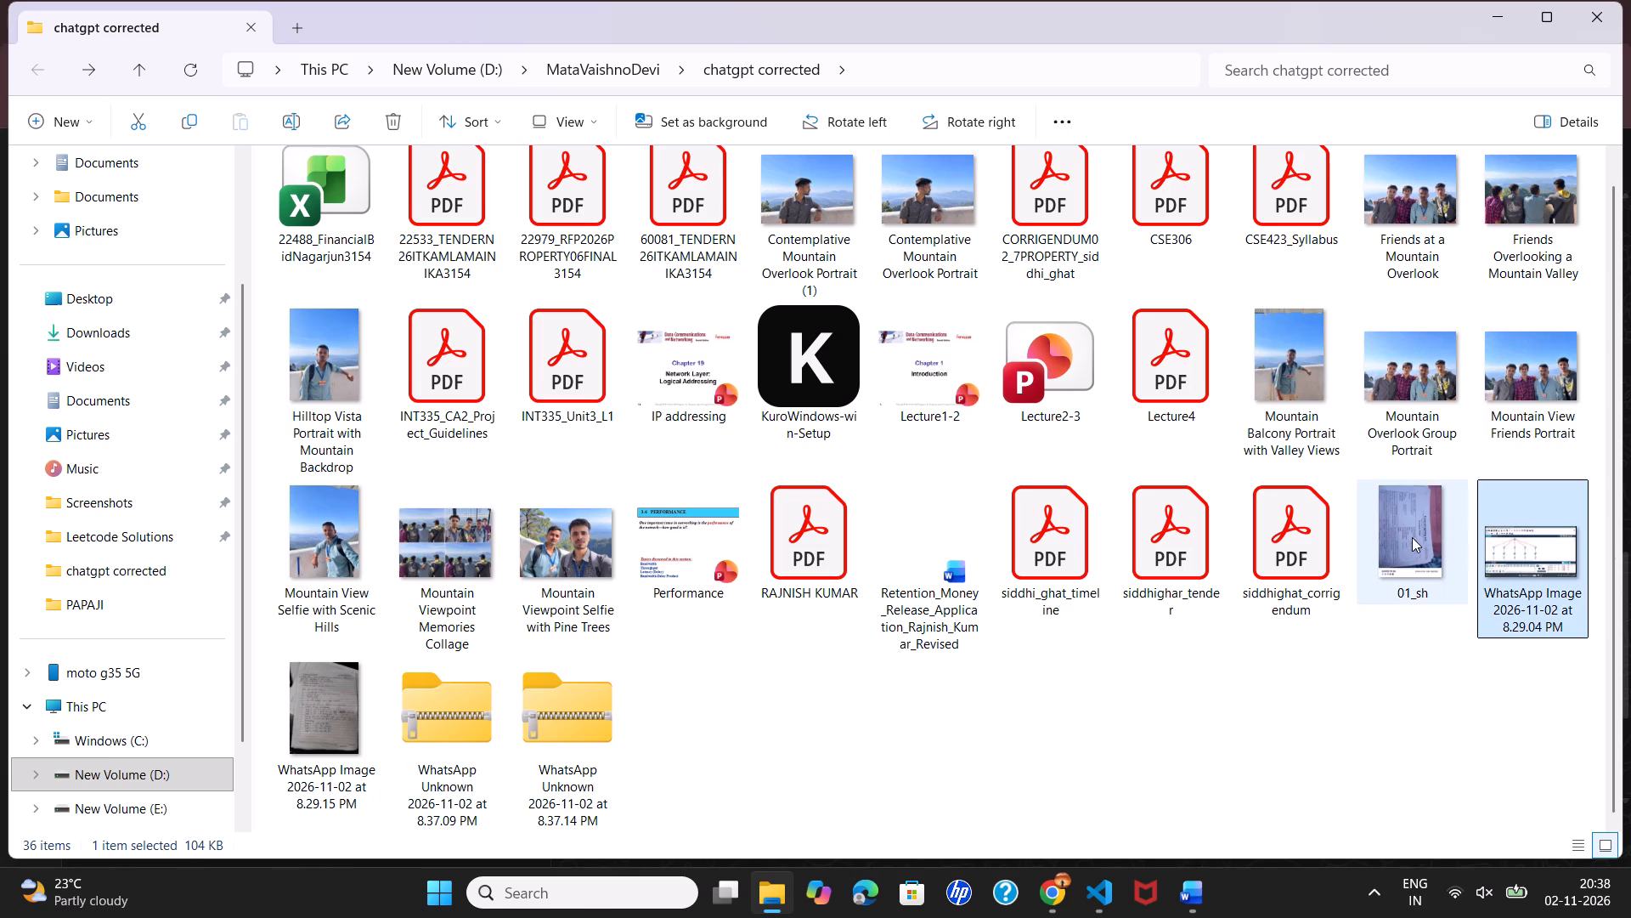
double_click(1406, 533)
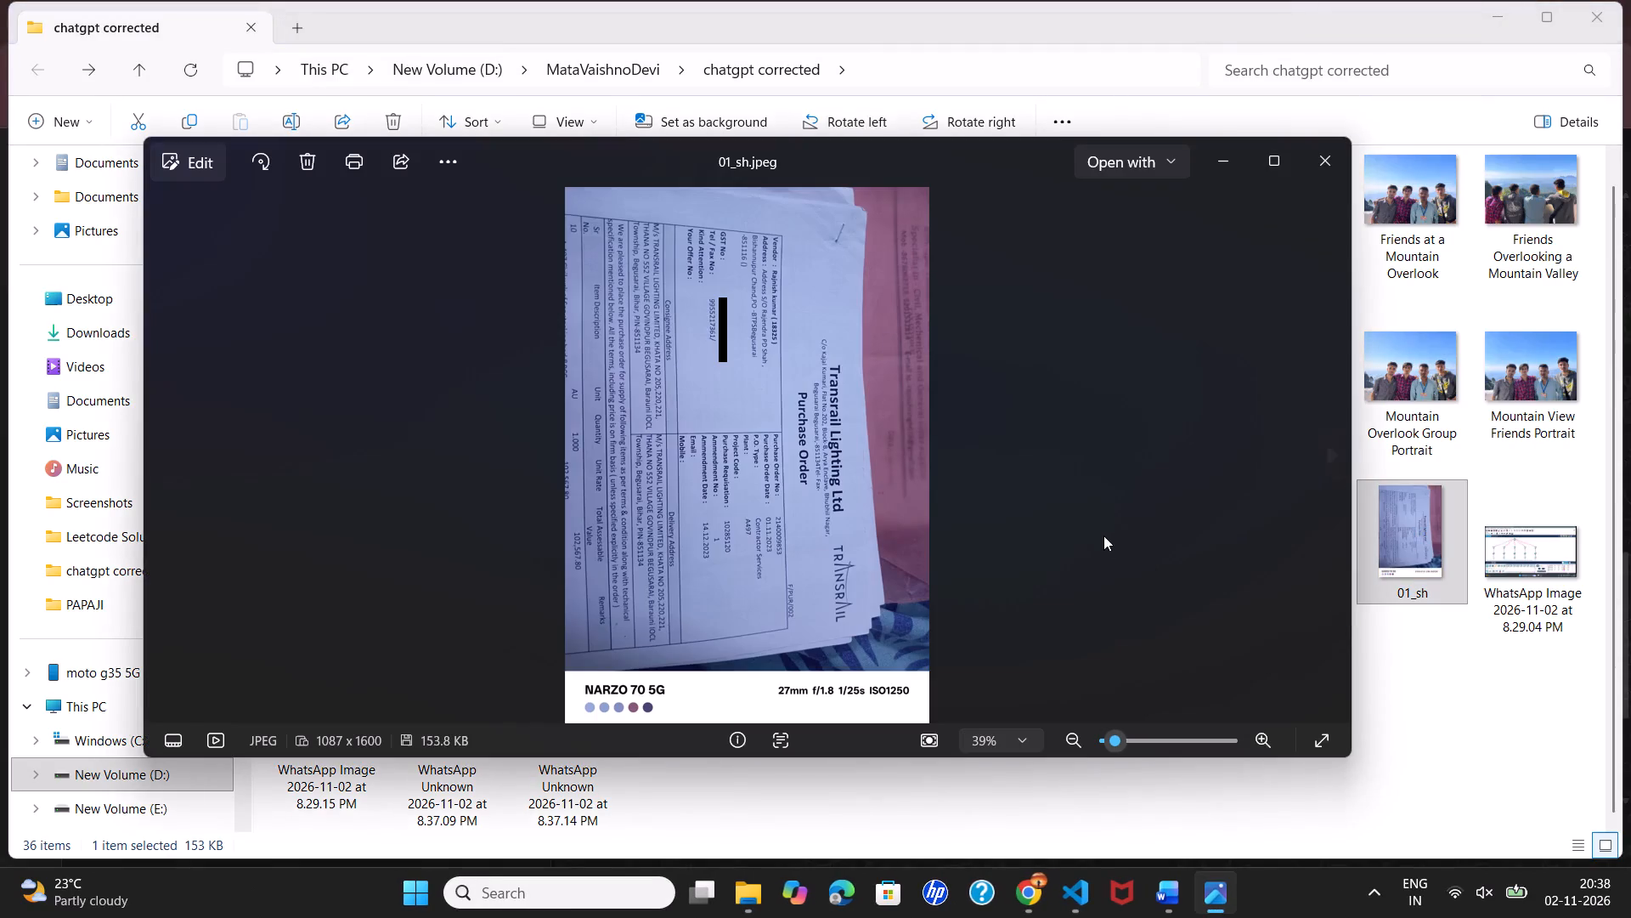
Close the photo preview and permanently delete the 01_sh image file.
left_click(1313, 157)
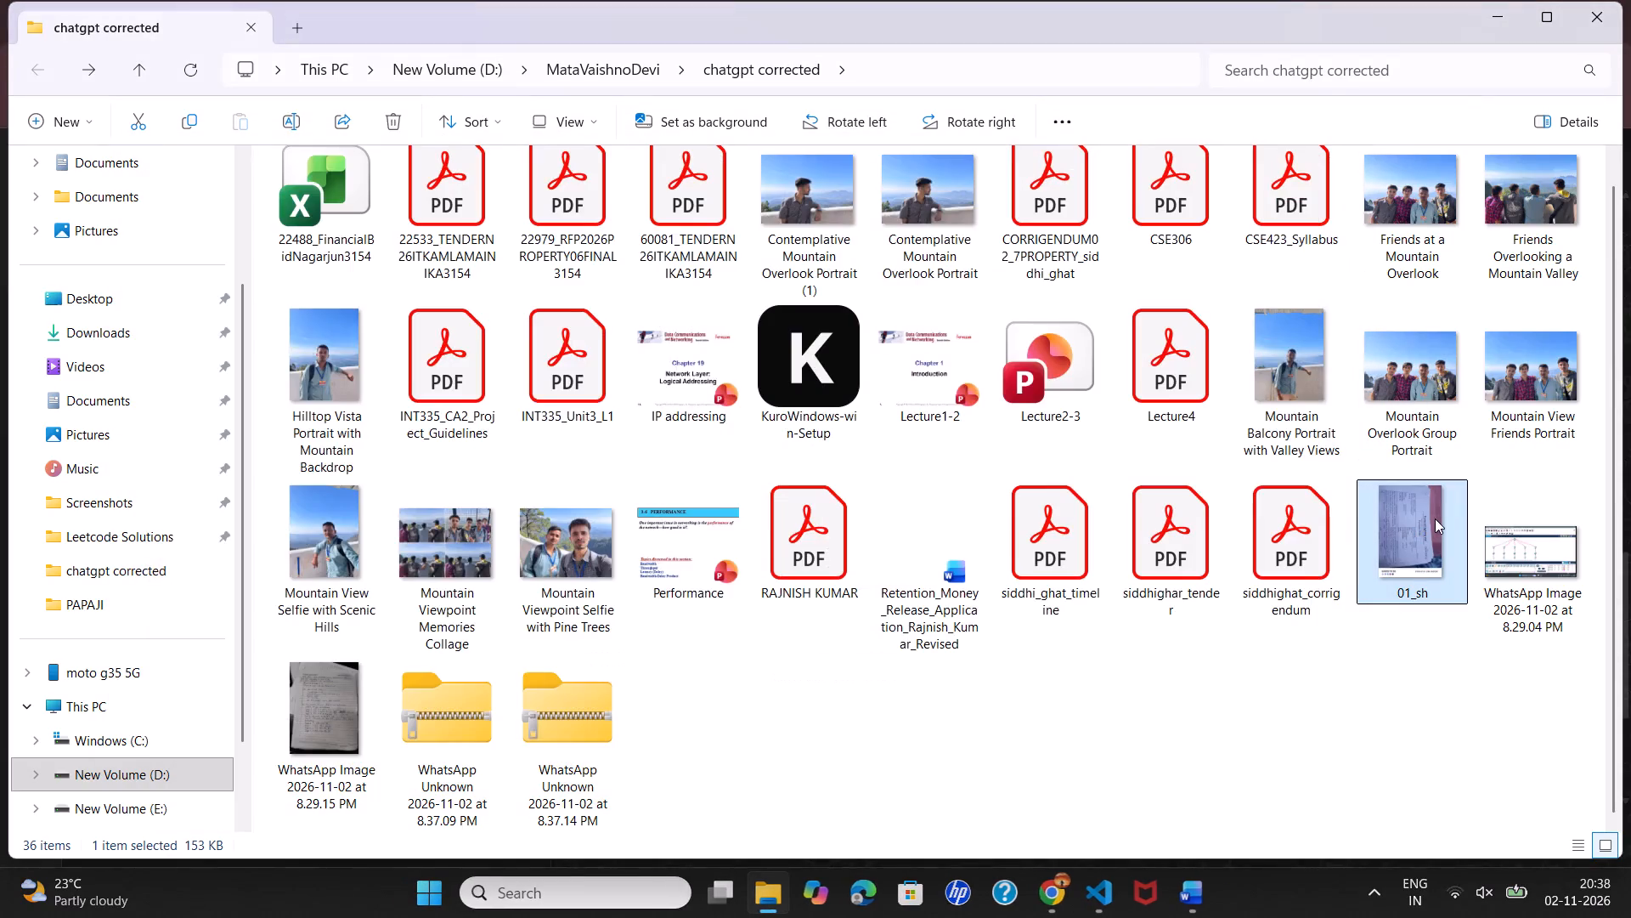
key("shift+Delete")
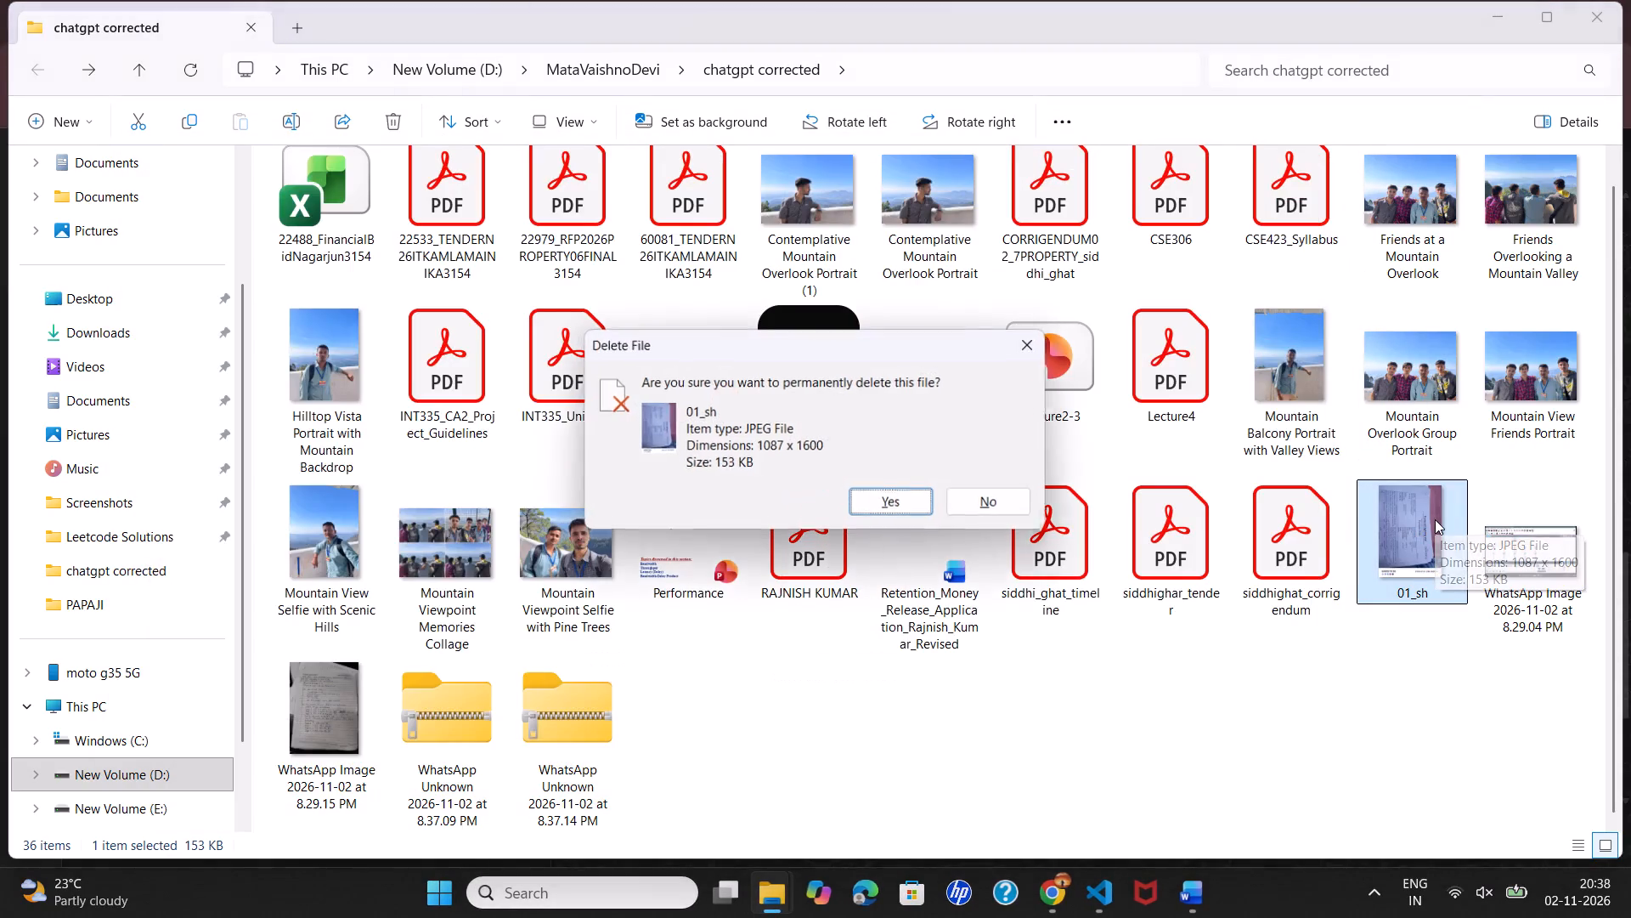
key("Return")
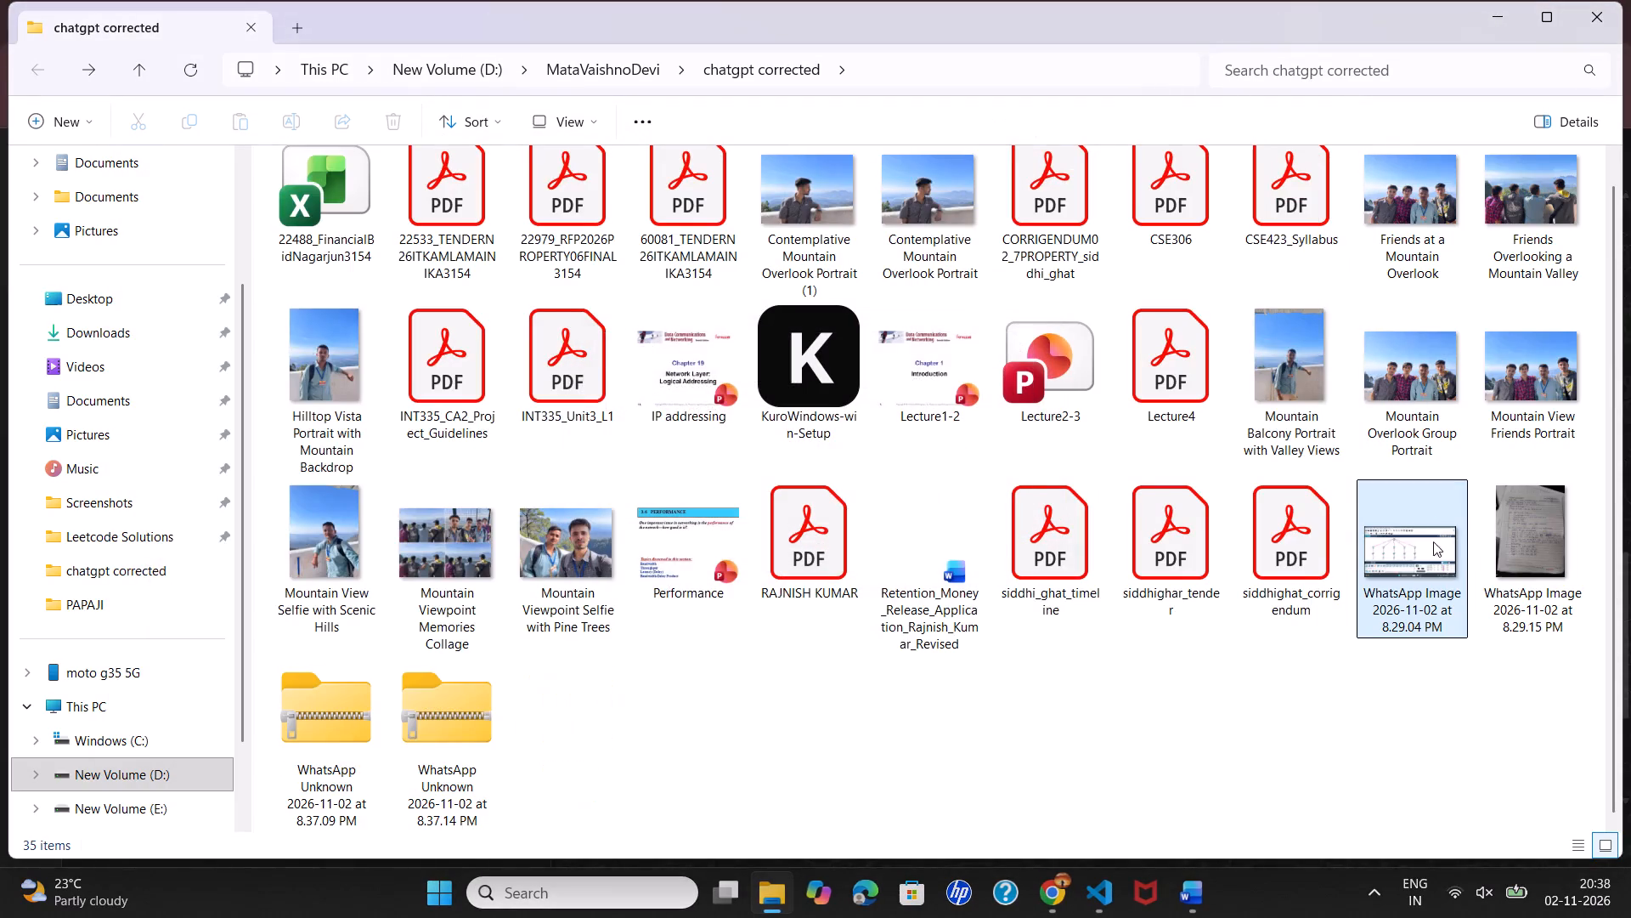
left_click(1419, 604)
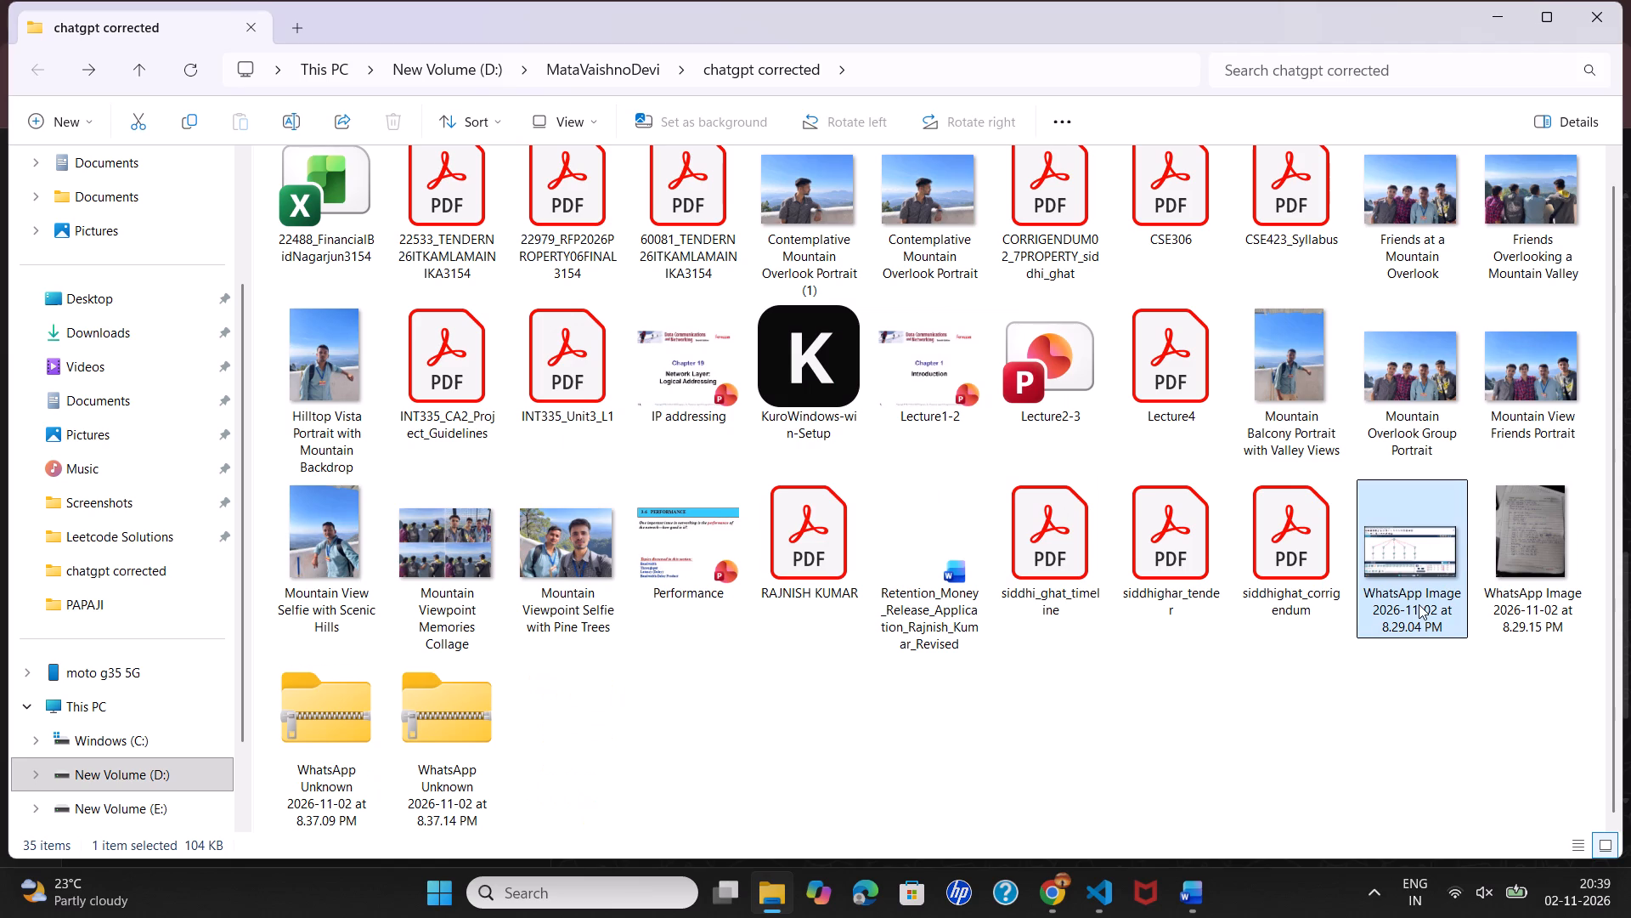
left_click(1419, 604)
key("BackSpace")
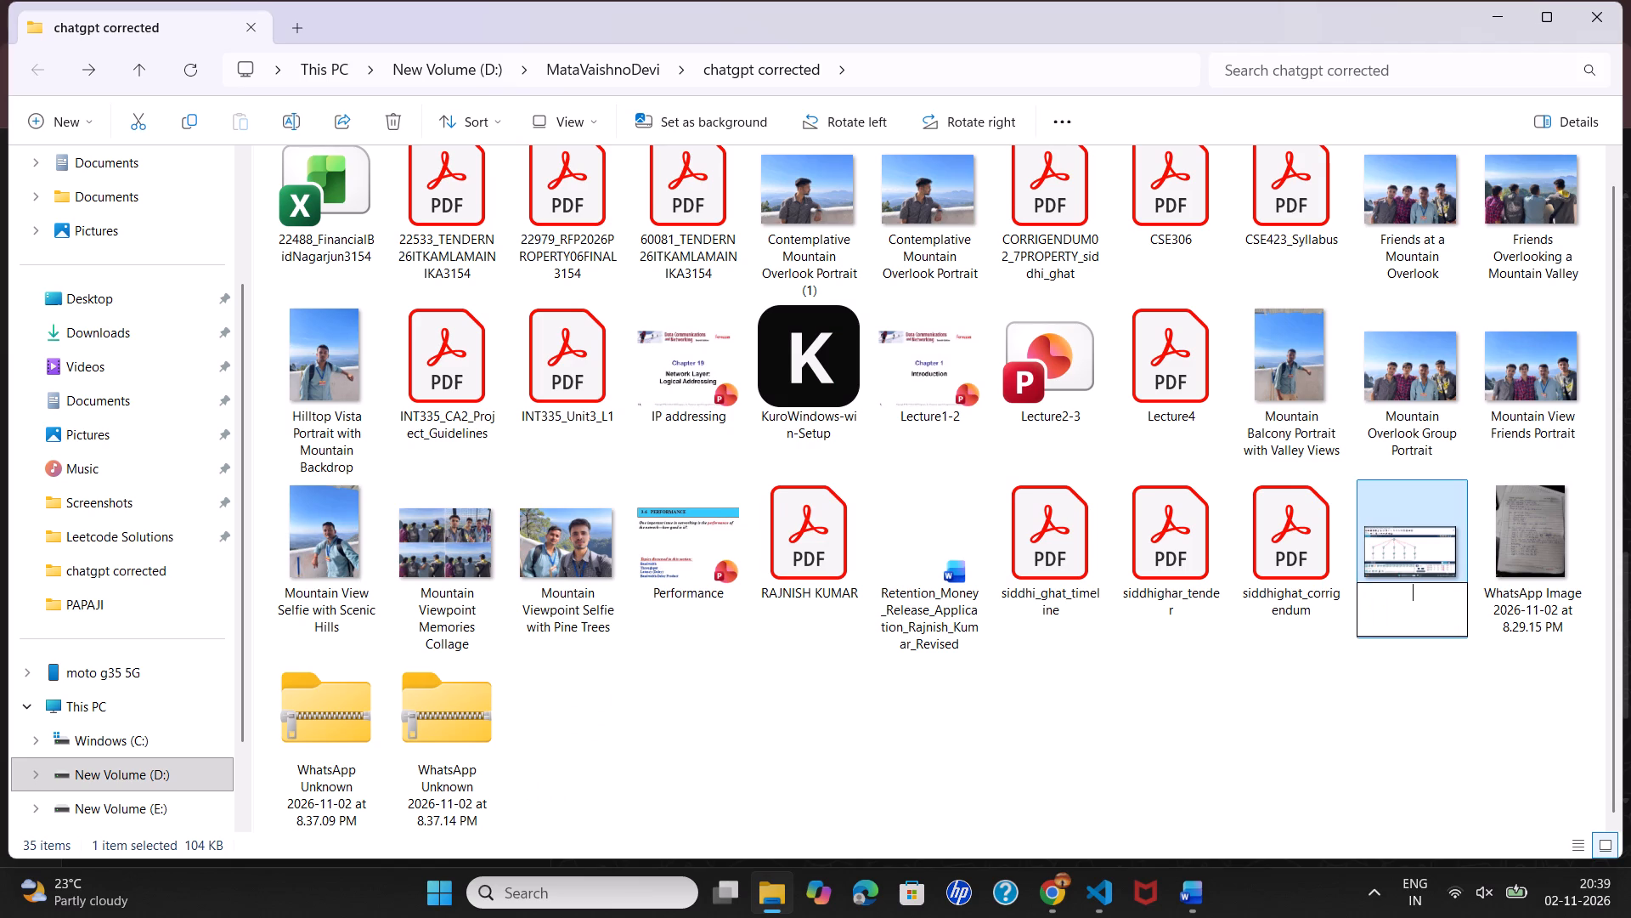
type("sh-01")
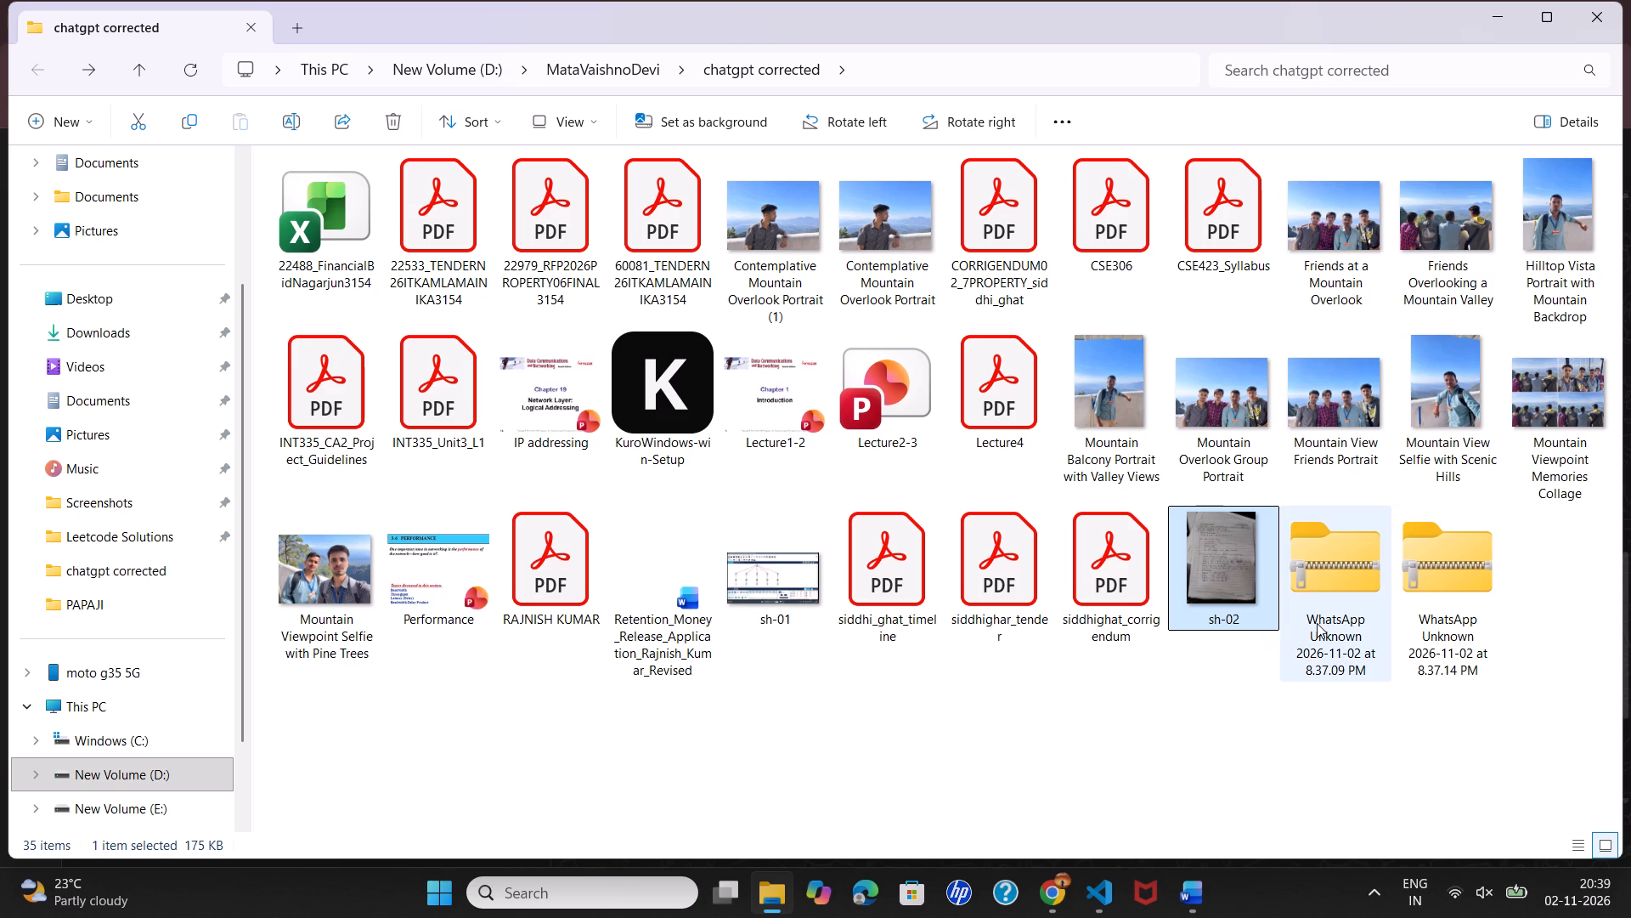
Extract the zipped archive ending 8.37.09 PM directly into D:\MataVaishnoDevi\chatgpt corrected, removing the archive-named subfolder from the destination path.
right_click(1317, 623)
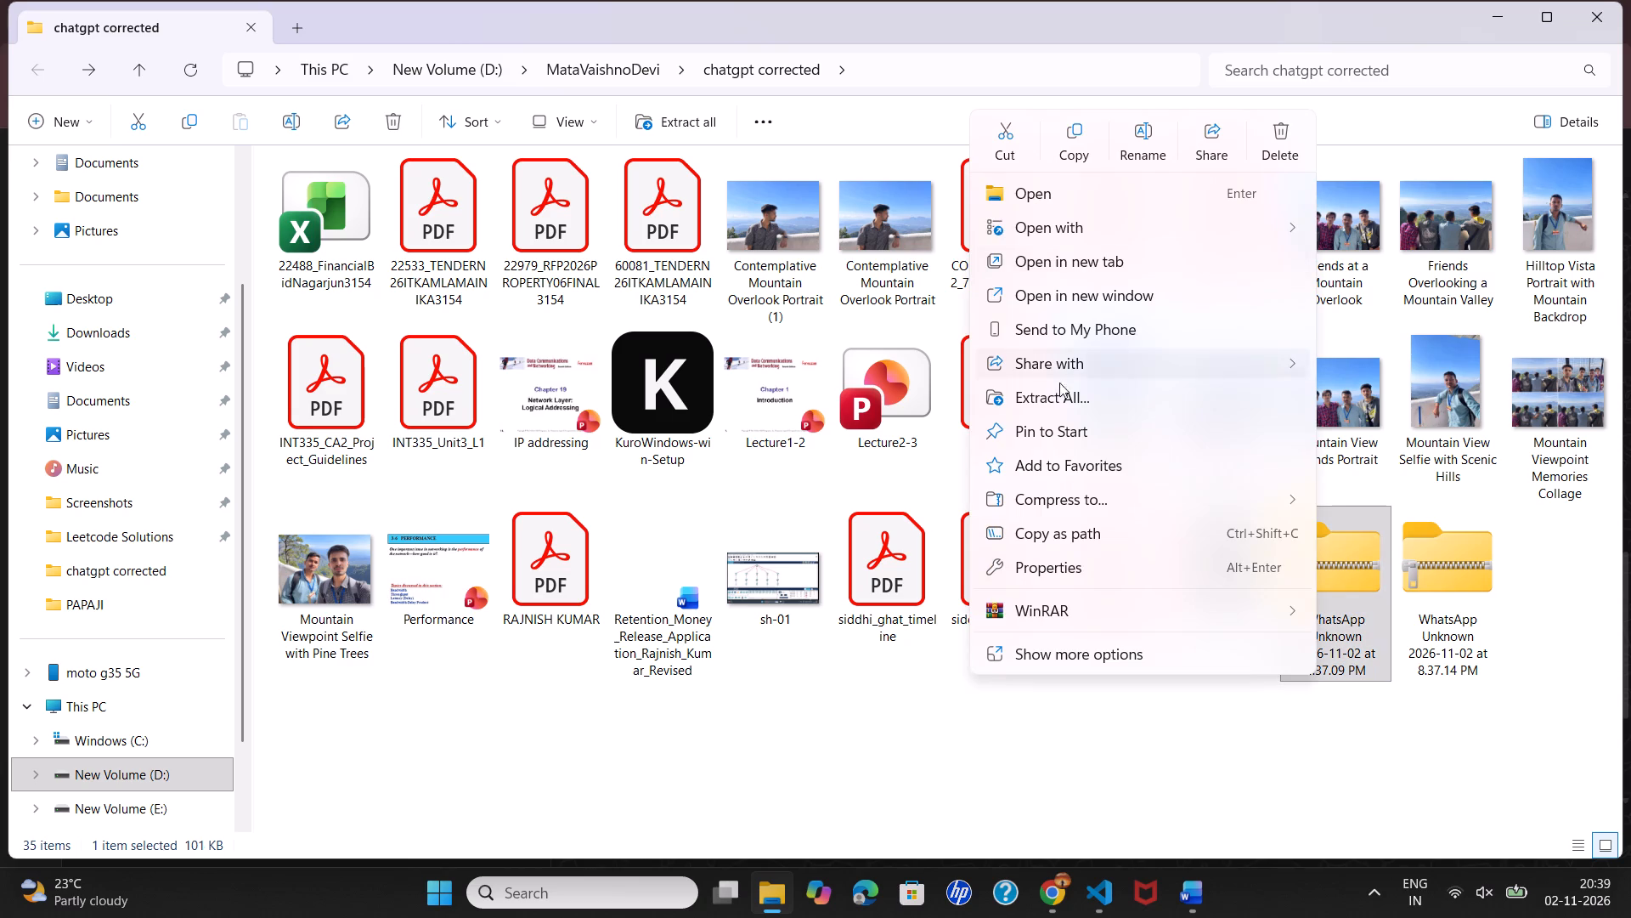
left_click(1059, 397)
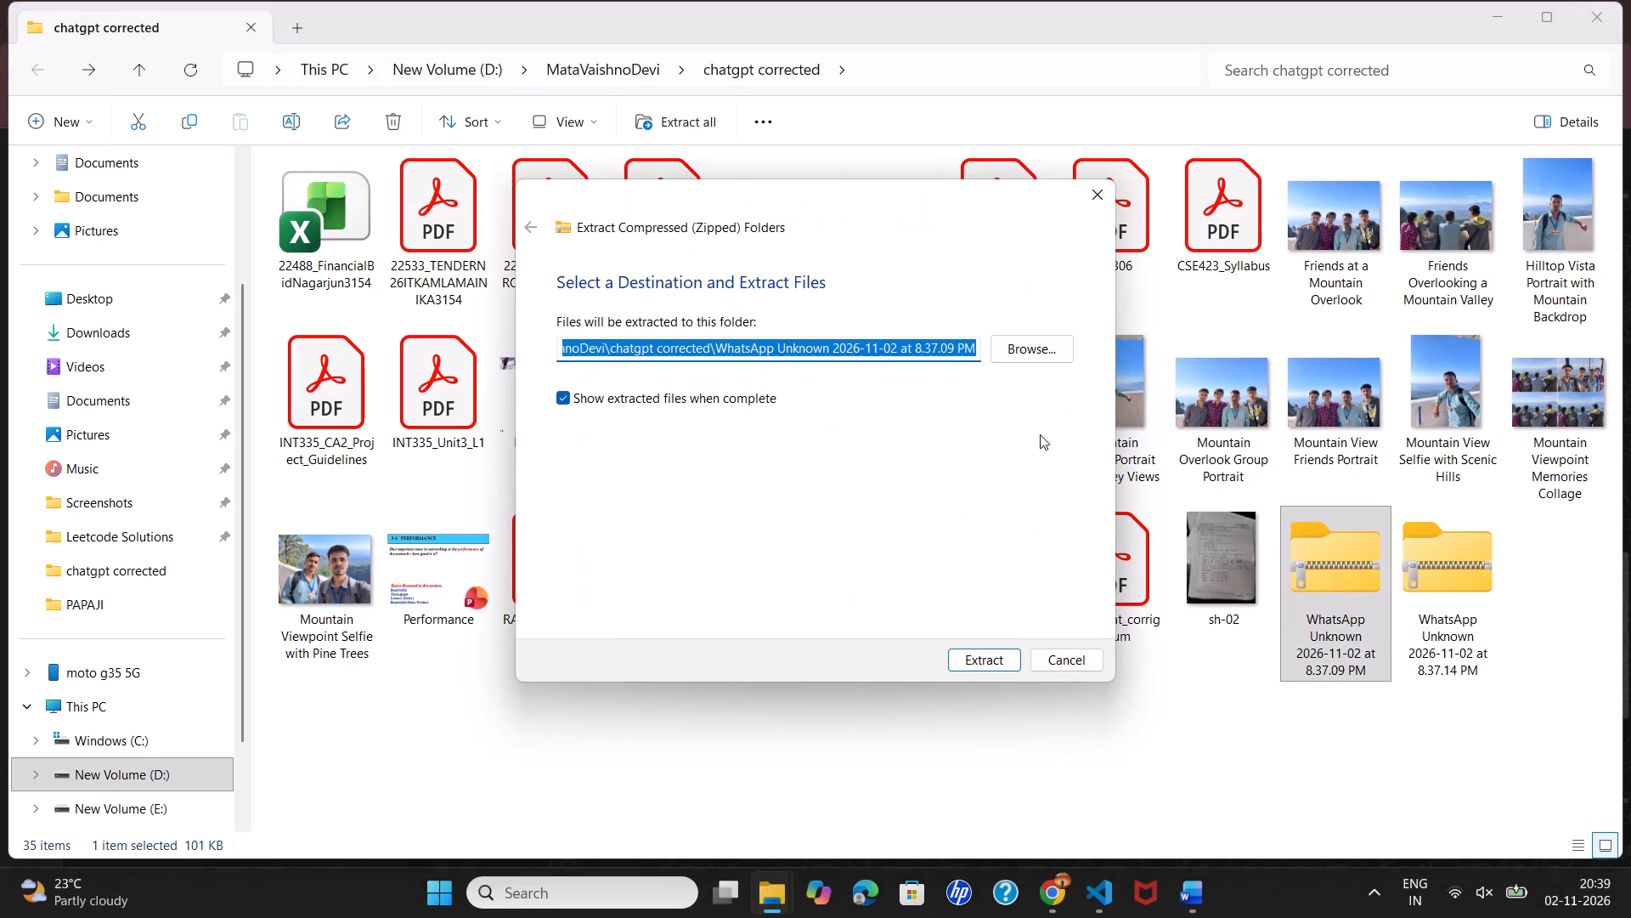
left_click(966, 354)
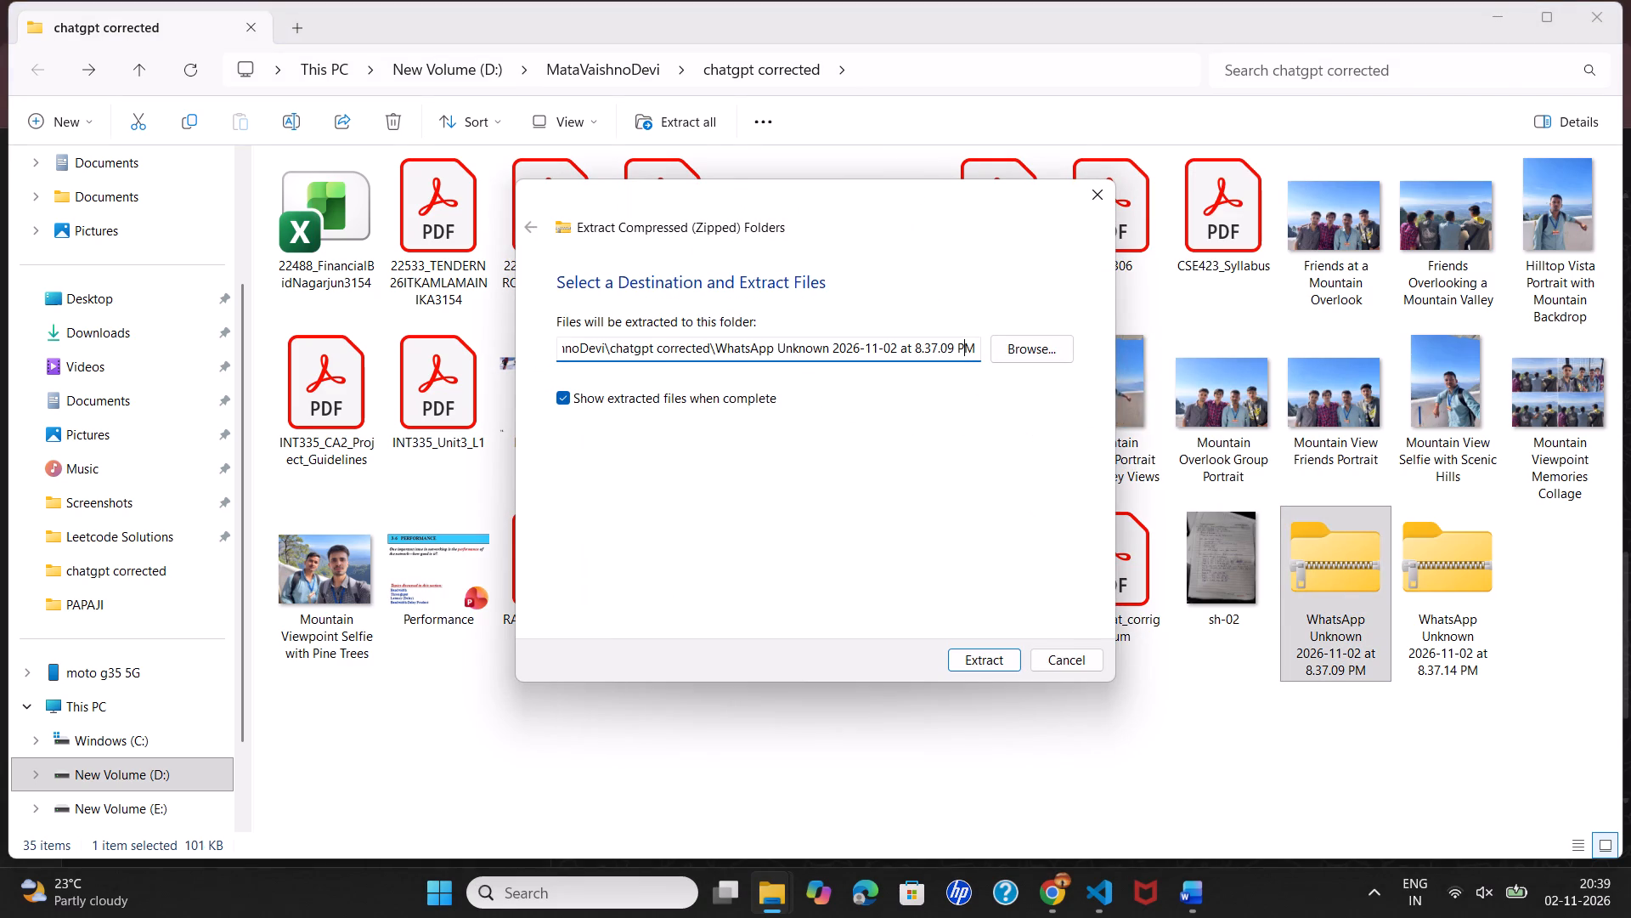
key("Right")
key("ctrl+BackSpace")
key("ctrl+BackSpace")
key("ctrl+BackSpace")
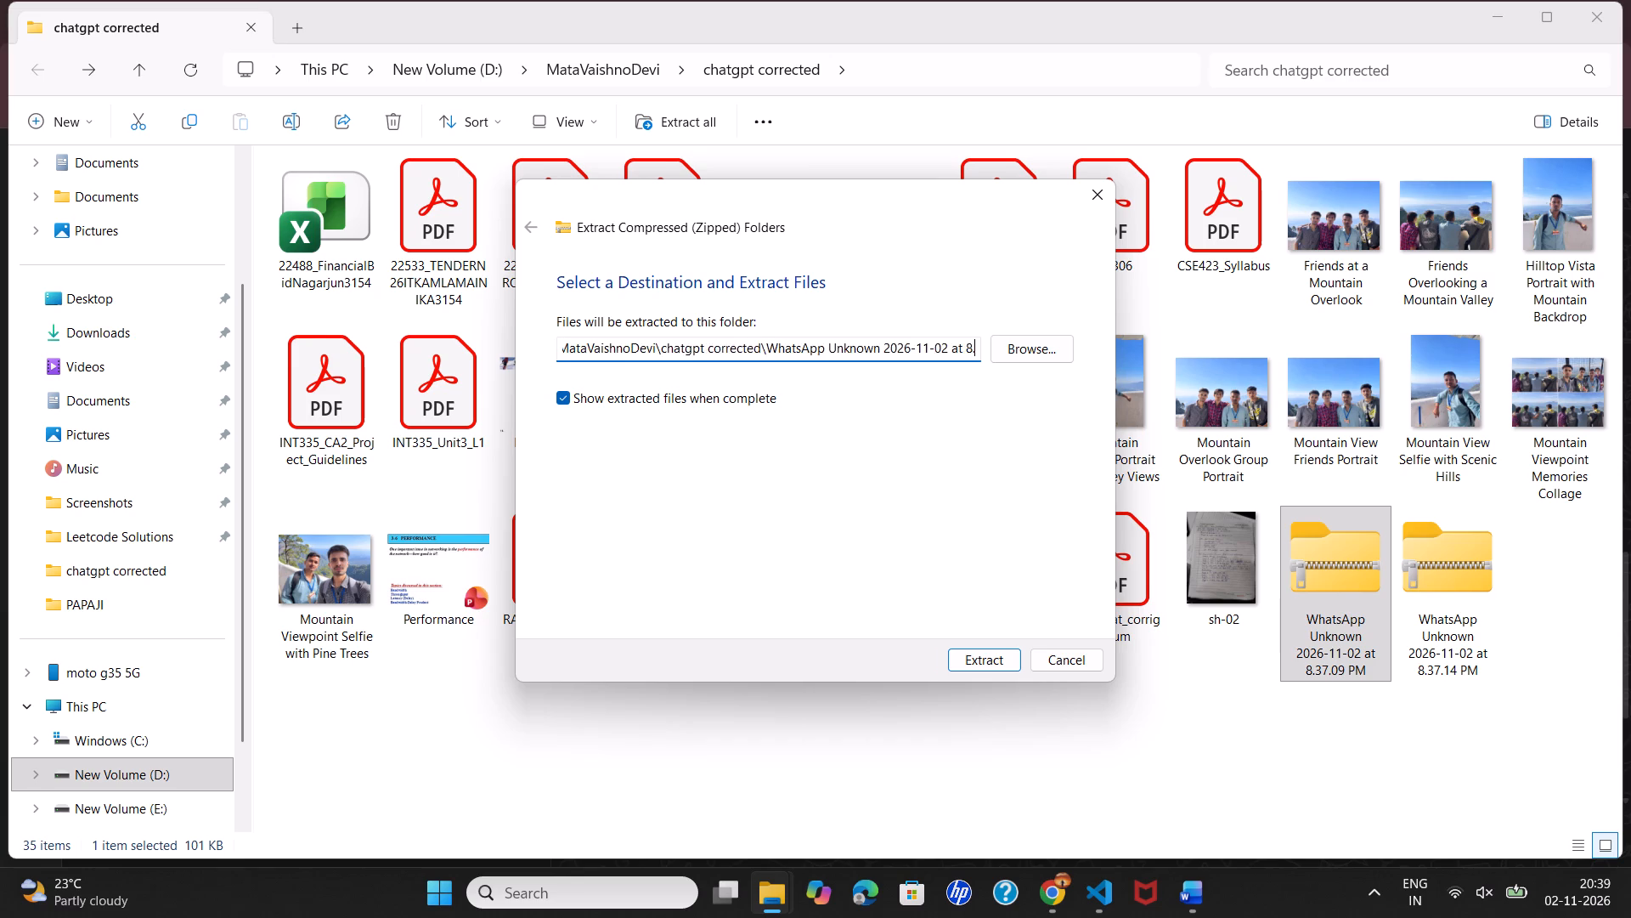
key("ctrl+BackSpace")
key("ctrl+BackSpace")
key("ctrl+BackSpace")
key("ctrl+BackSpace")
key("ctrl+BackSpace")
key("ctrl+BackSpace")
key("ctrl+BackSpace")
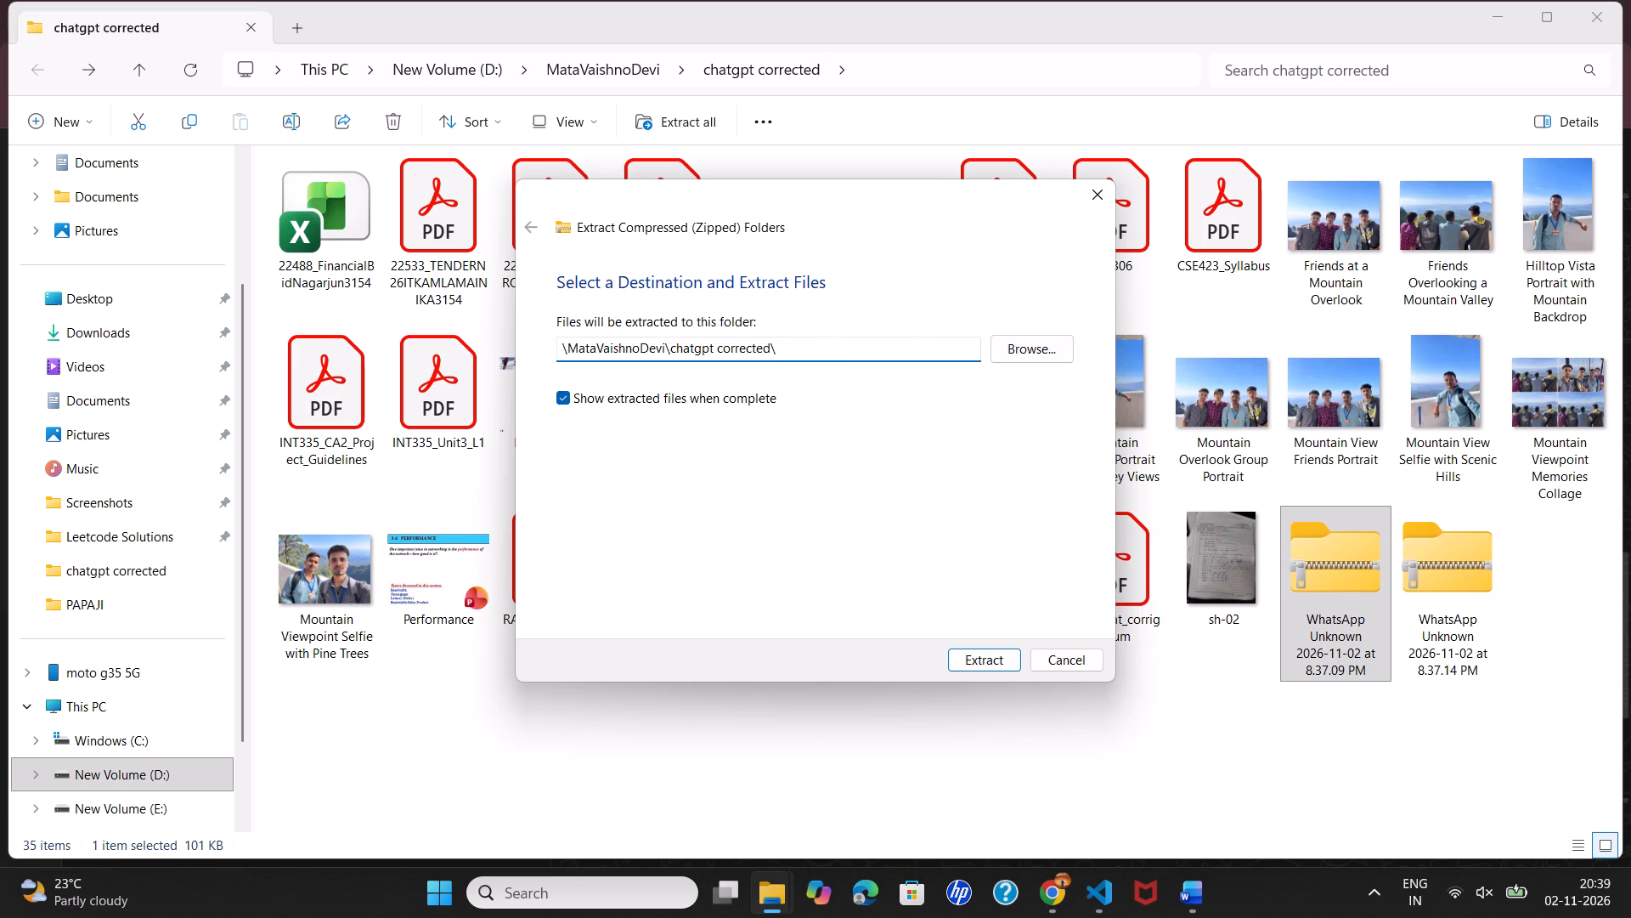
key("BackSpace")
left_click(995, 655)
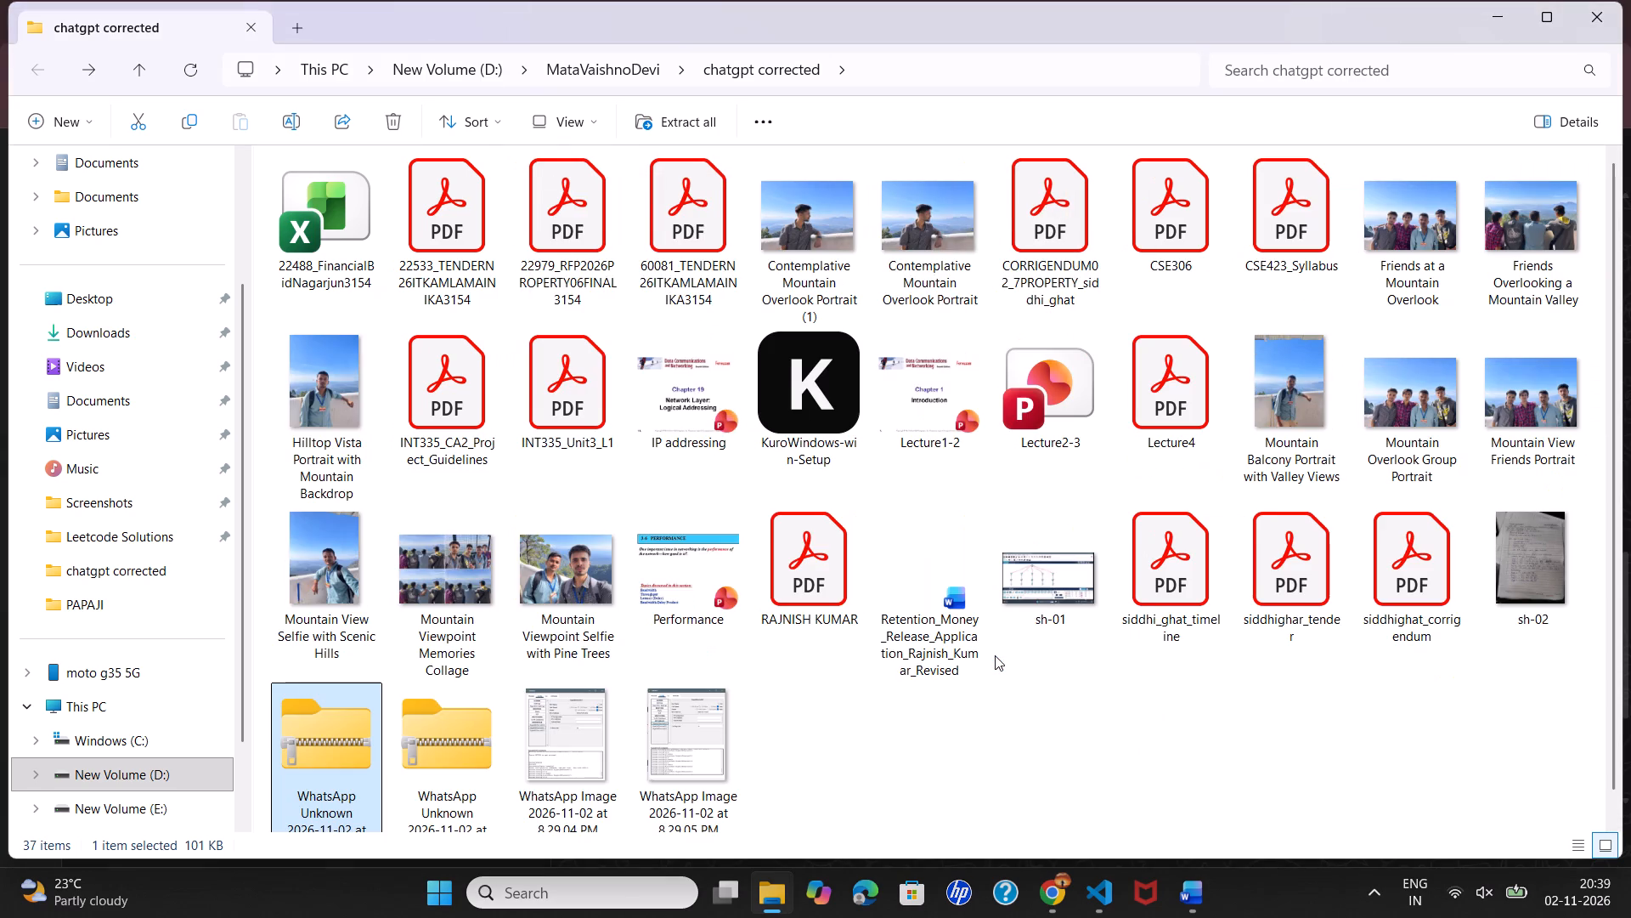
Permanently delete the zipped archive WhatsApp Unknown 2026-11-02 at 8.37.09 PM.
scroll(1104, 694, "down", 1)
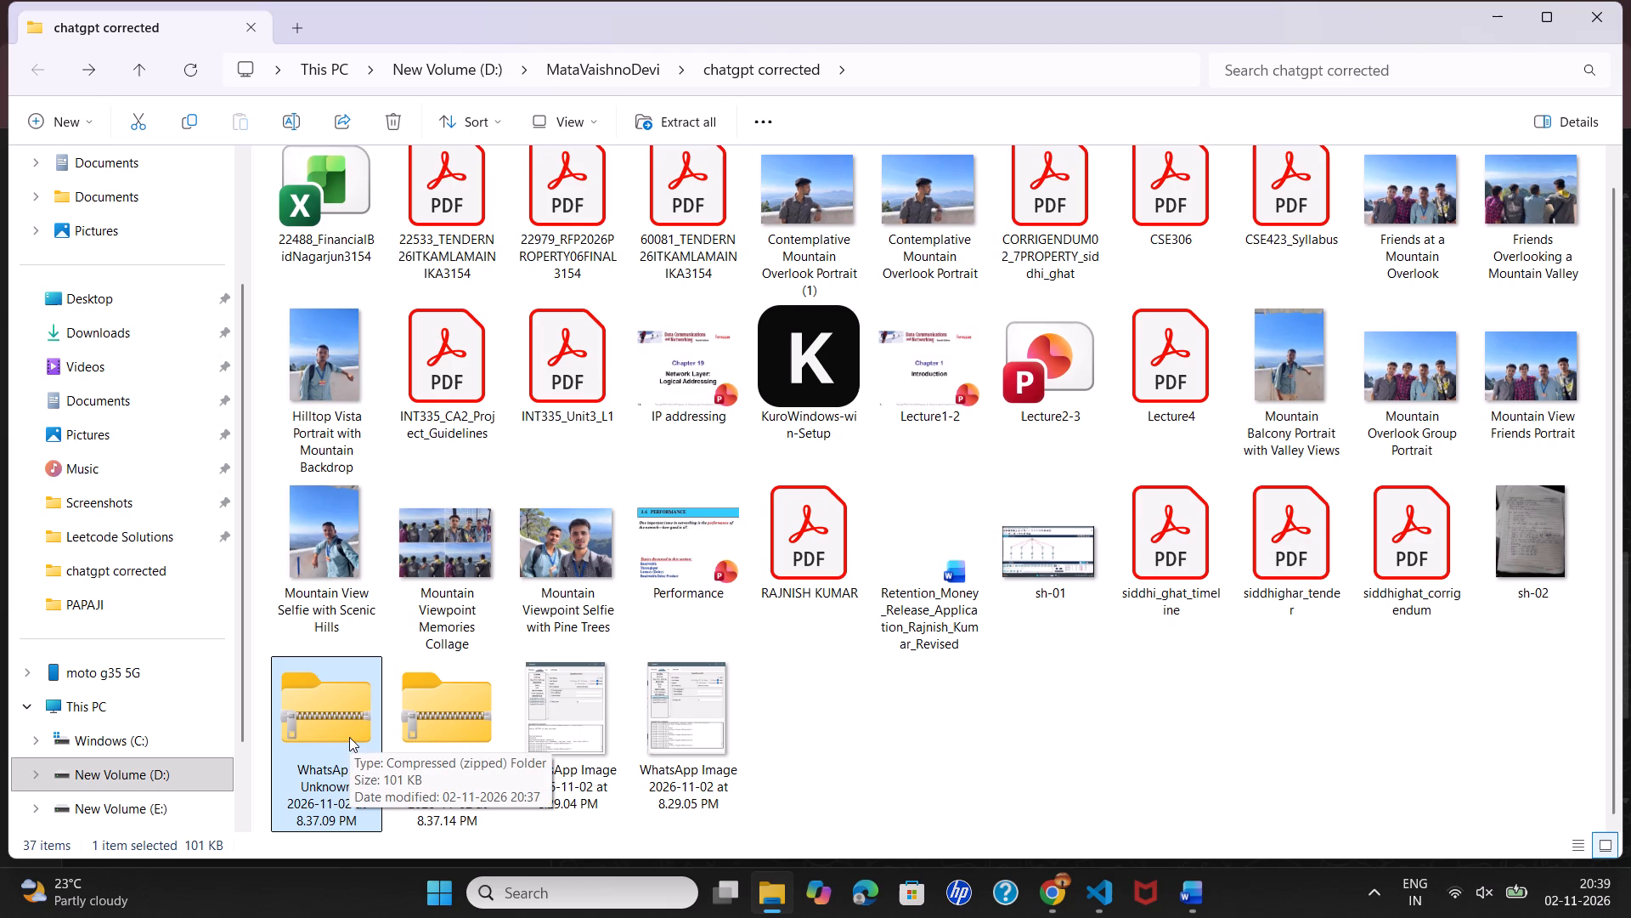
key("shift+Delete")
key("Return")
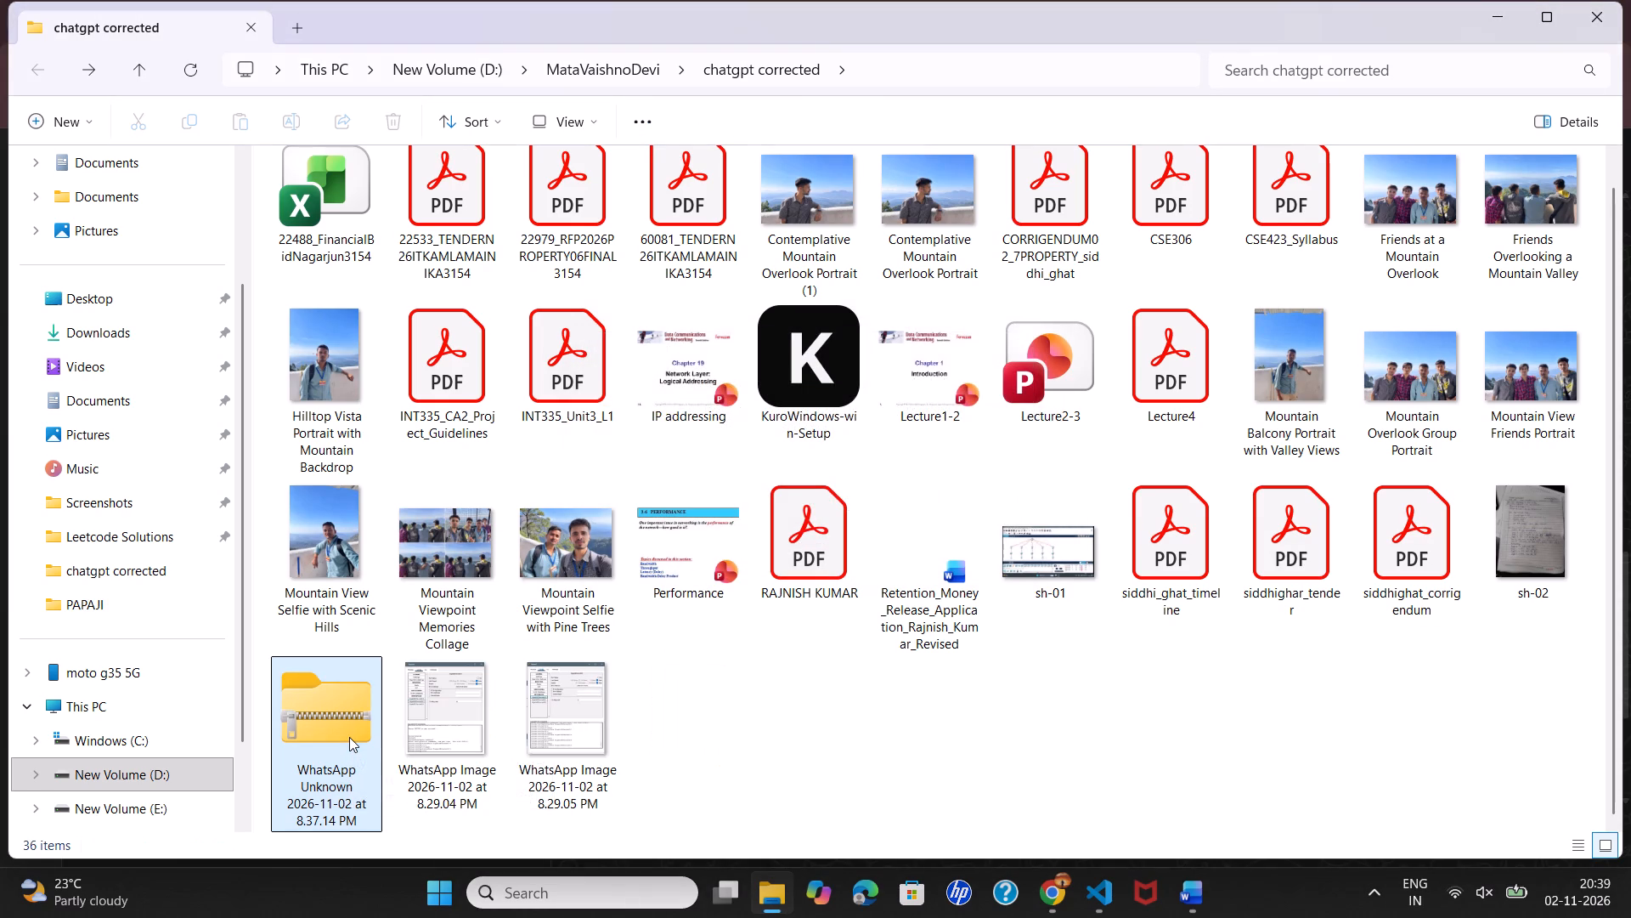
Extract the zipped archive ending 8.37.14 PM directly into D:\MataVaishnoDevi\chatgpt corrected, removing the archive-named subfolder from the destination path.
right_click(358, 727)
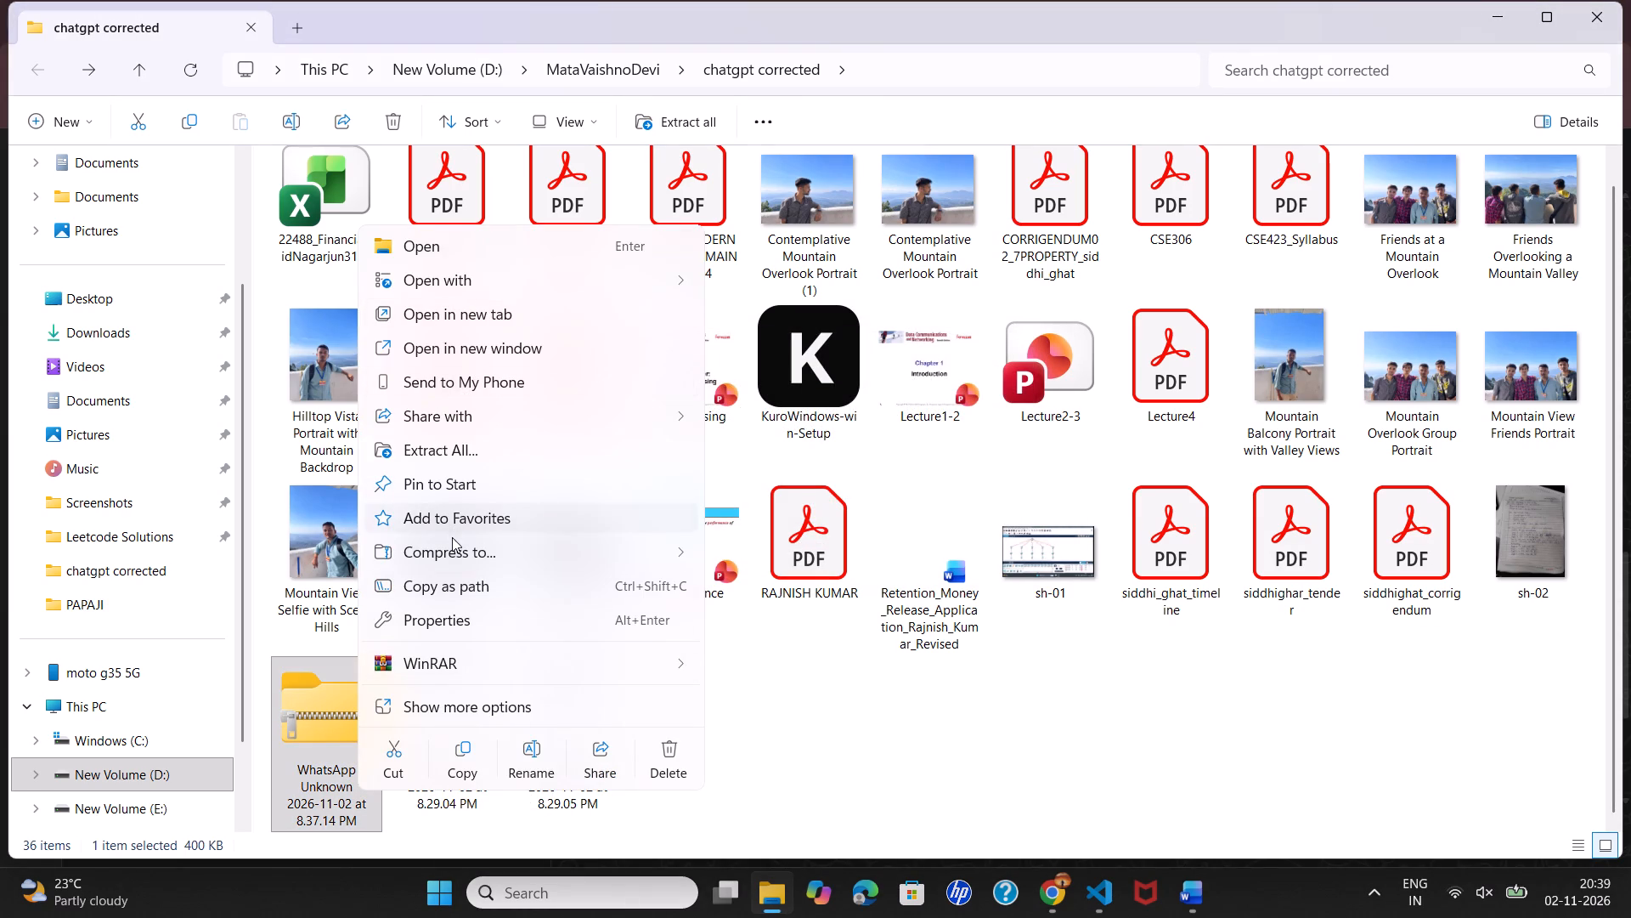
left_click(457, 450)
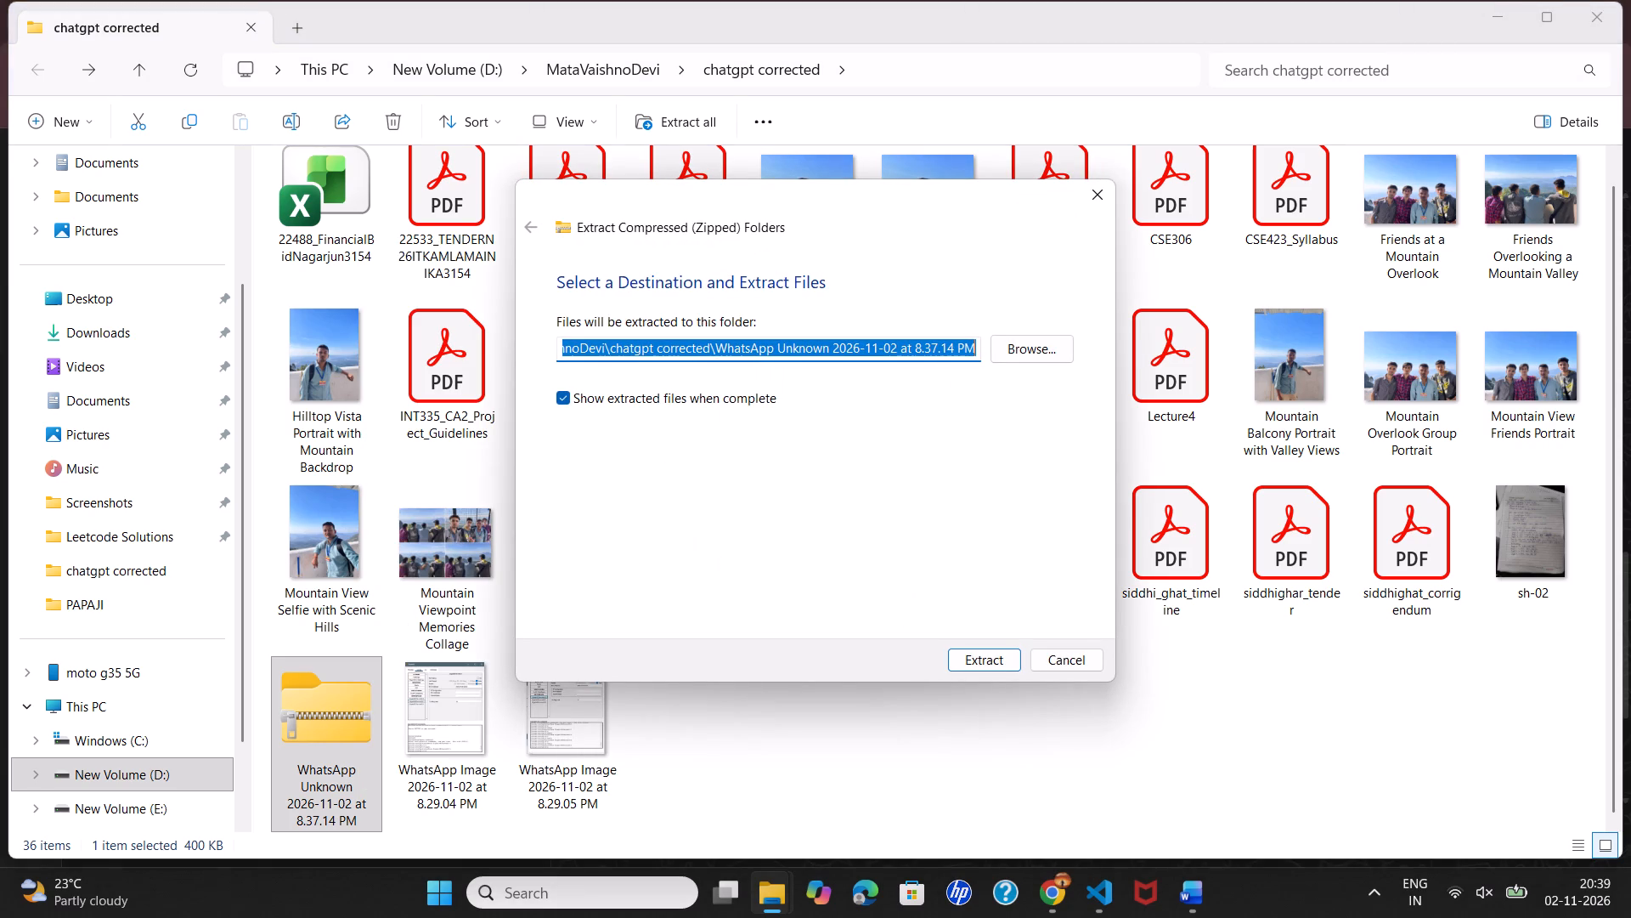
left_click(973, 348)
key("ctrl+BackSpace")
key("ctrl+BackSpace")
key("ctrl+BackSpace")
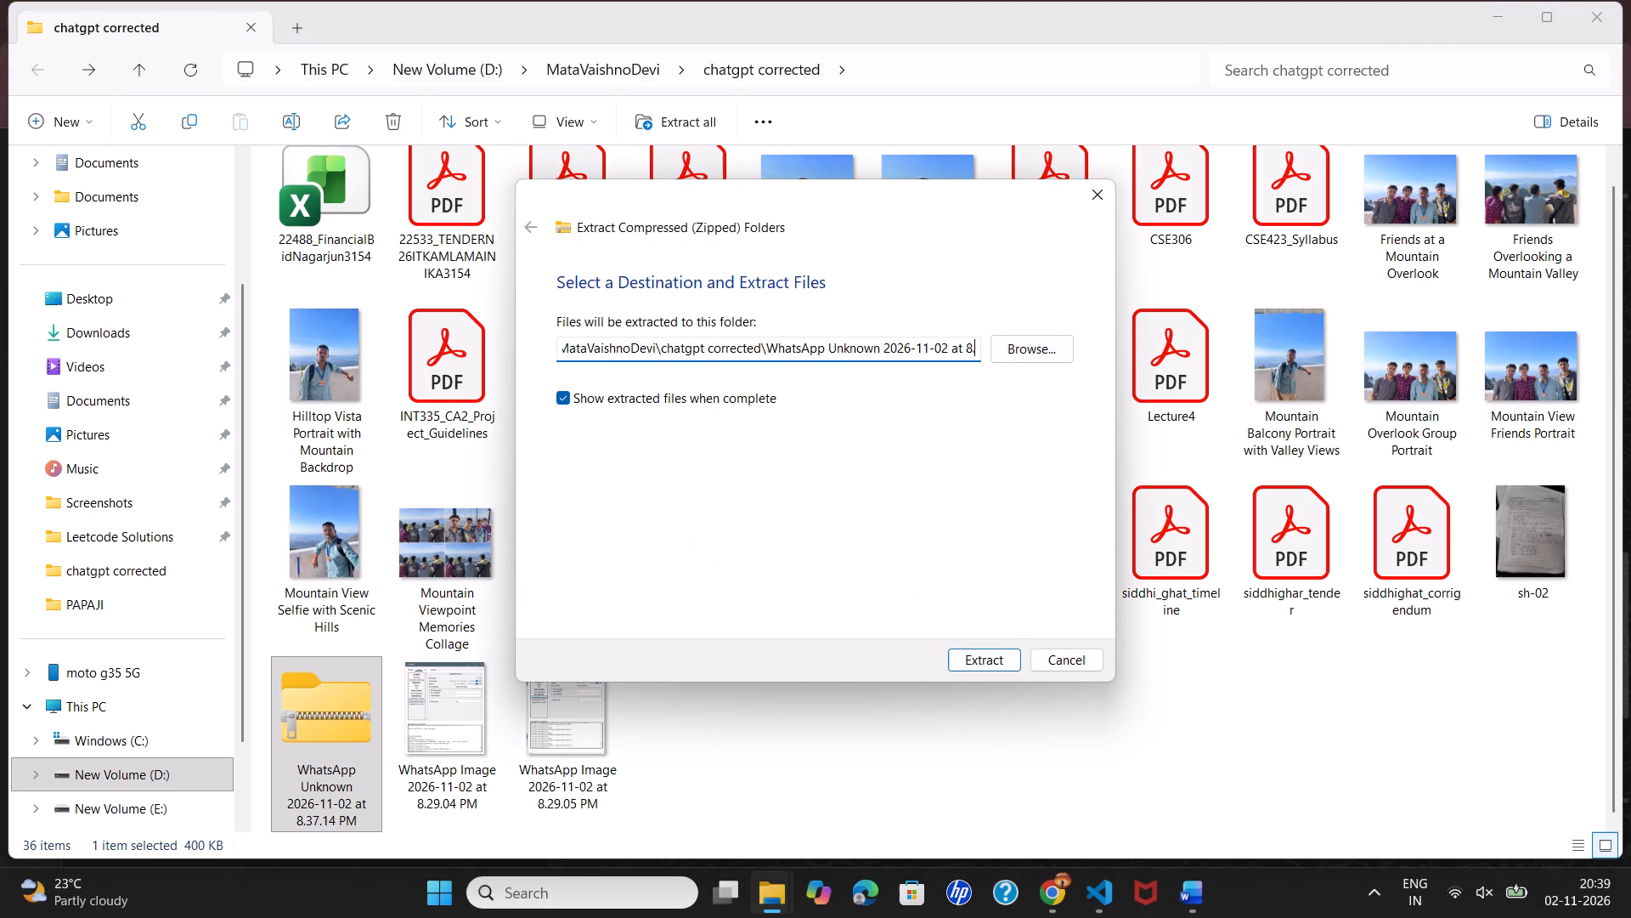
key("ctrl+BackSpace")
key("ctrl+BackSpace")
key("ctrl+BackSpace")
key("ctrl+BackSpace")
key("ctrl+BackSpace")
key("ctrl+BackSpace")
key("ctrl+BackSpace")
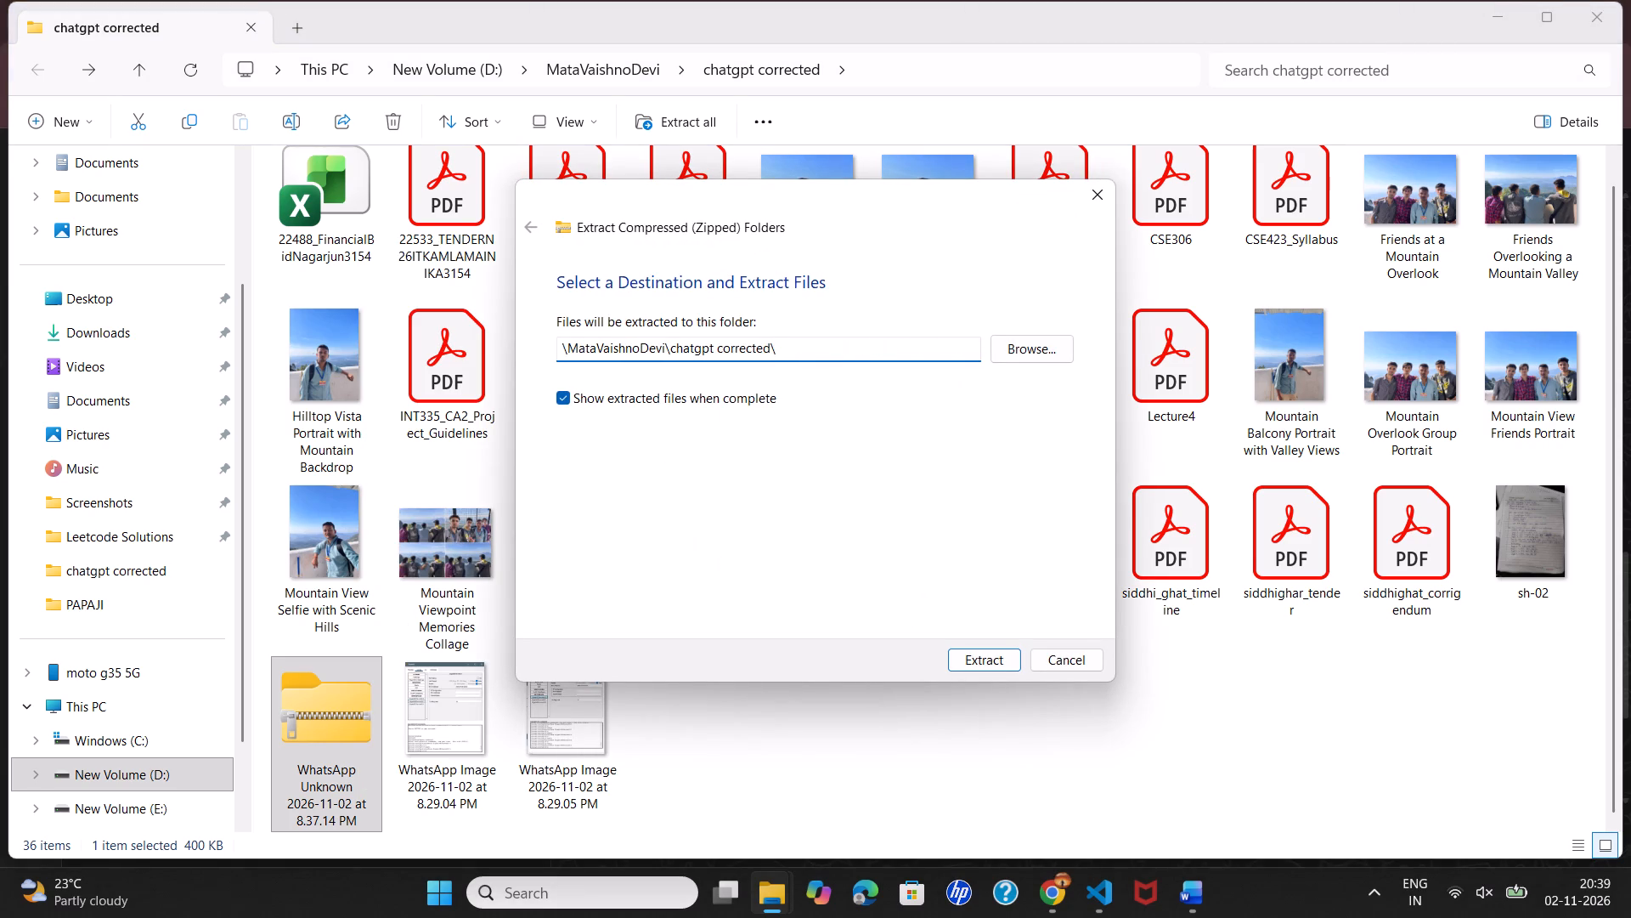
key("BackSpace")
left_click(995, 657)
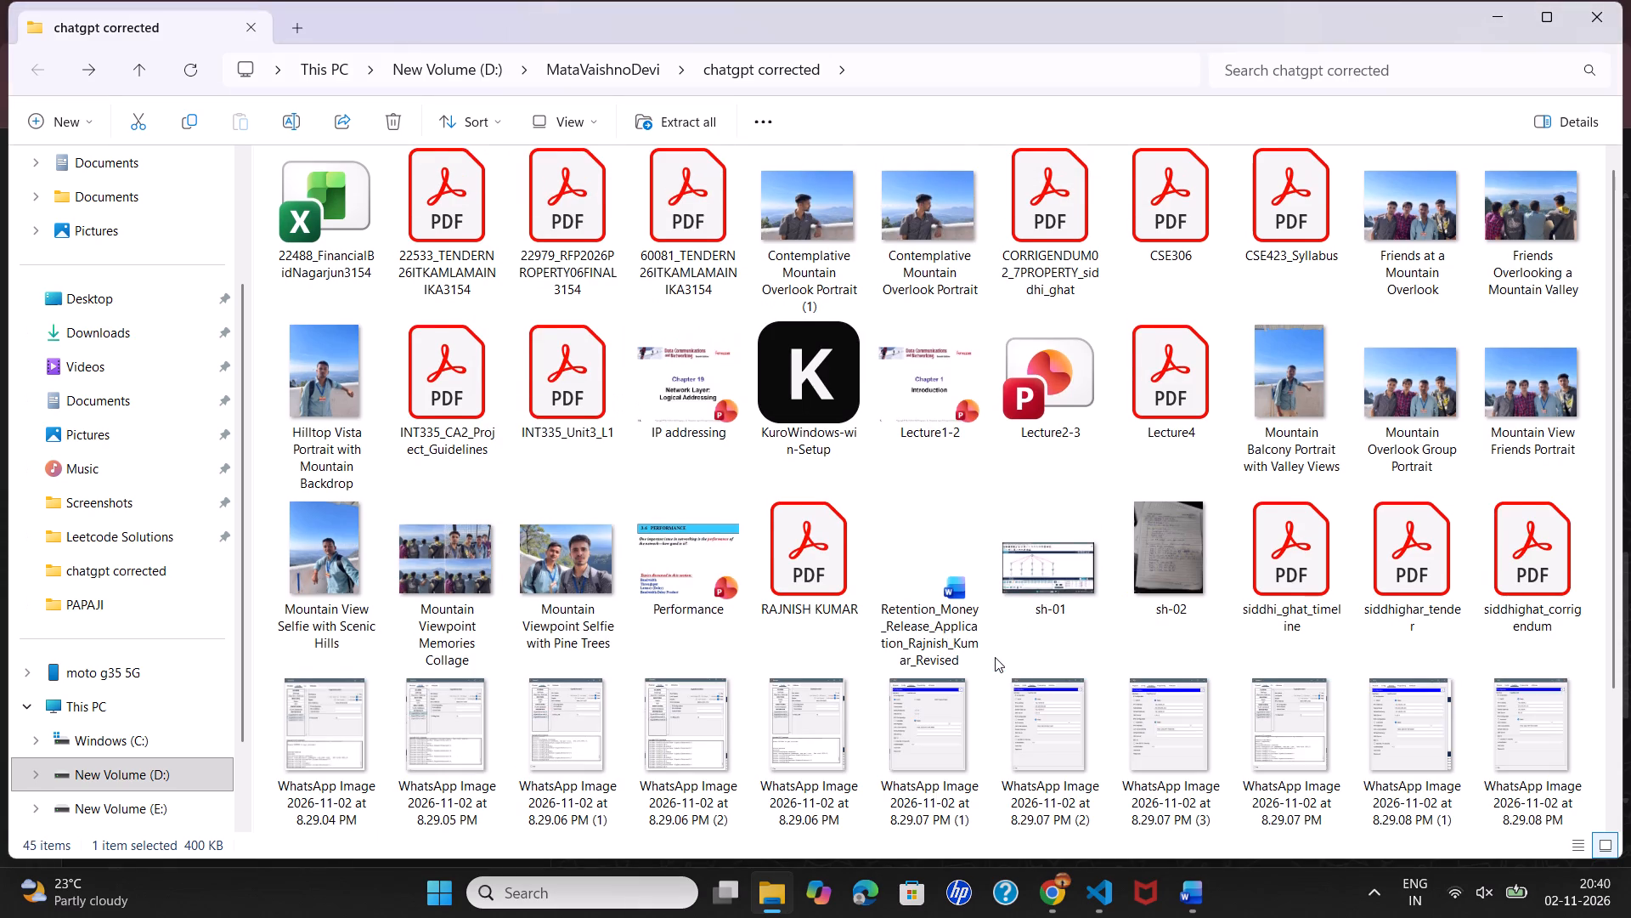
Snap the chatgpt corrected folder window to half of the screen with the Visual Studio Code window beside it.
scroll(995, 657, "down", 3)
left_click_drag(987, 19, 602, 90)
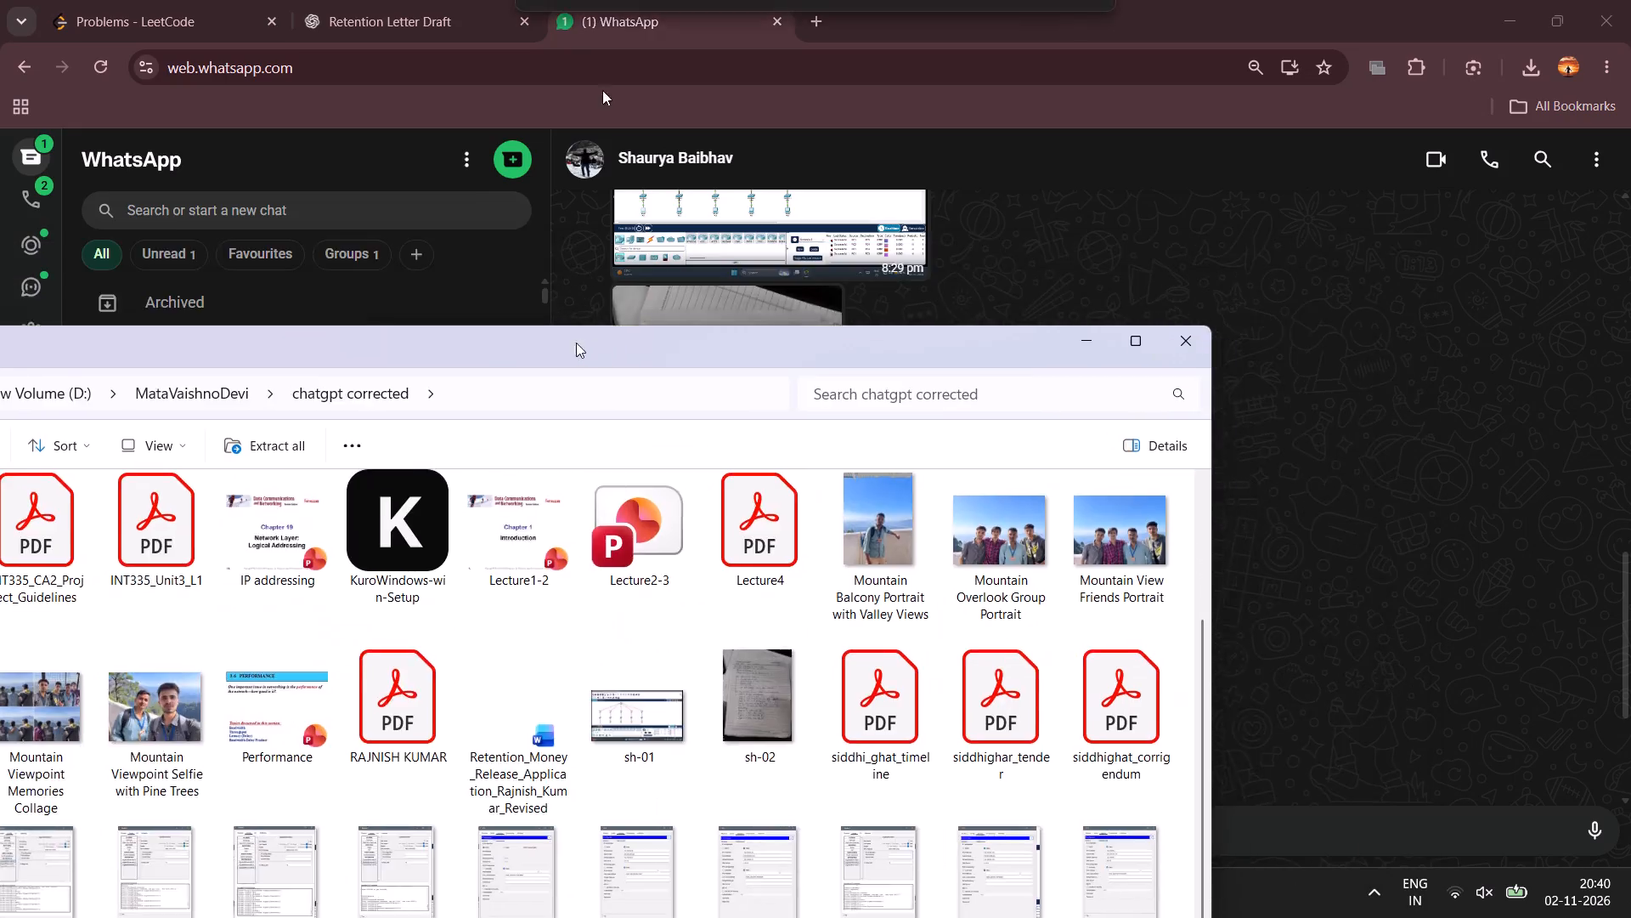
left_click_drag(602, 90, 686, 69)
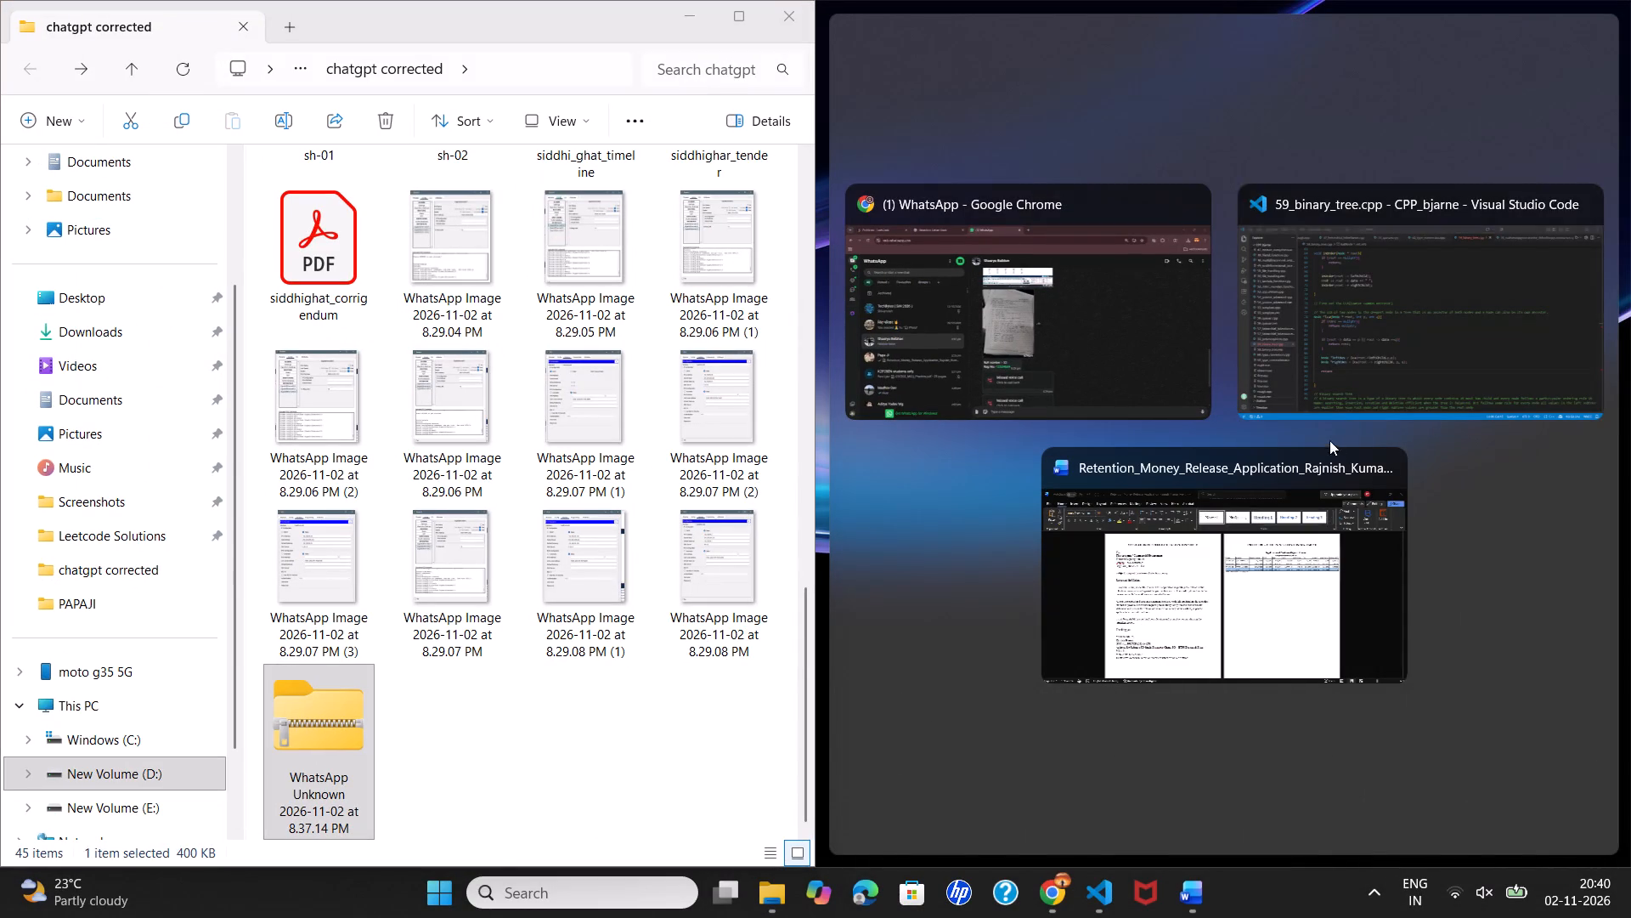
left_click(1369, 372)
Search the computer for word and launch the Word app.
left_click(546, 894)
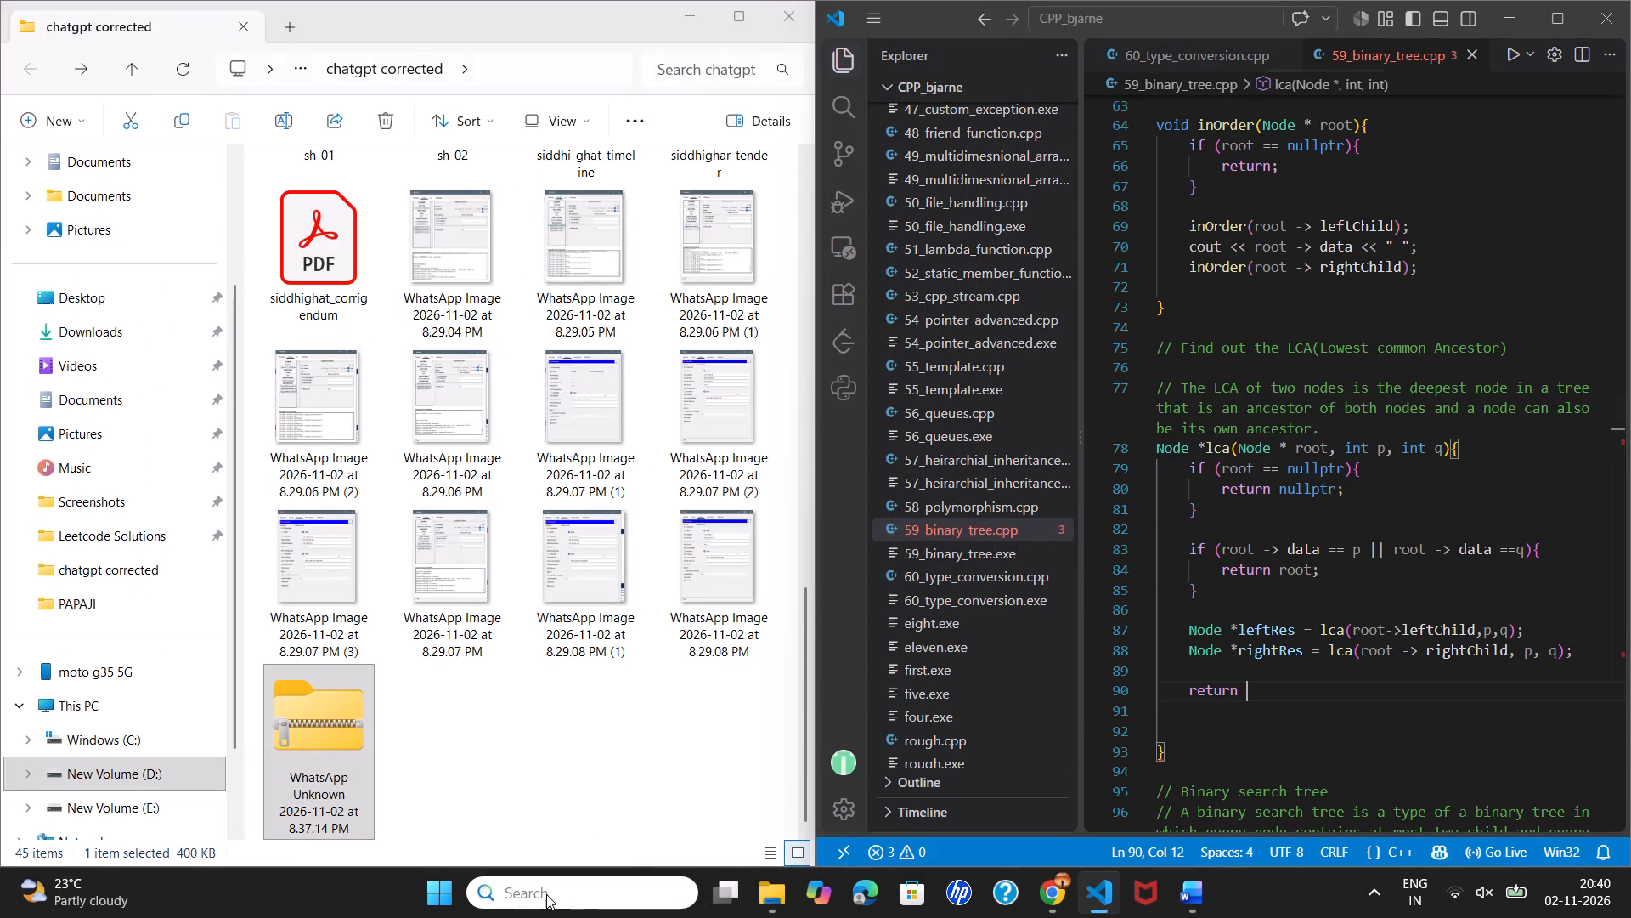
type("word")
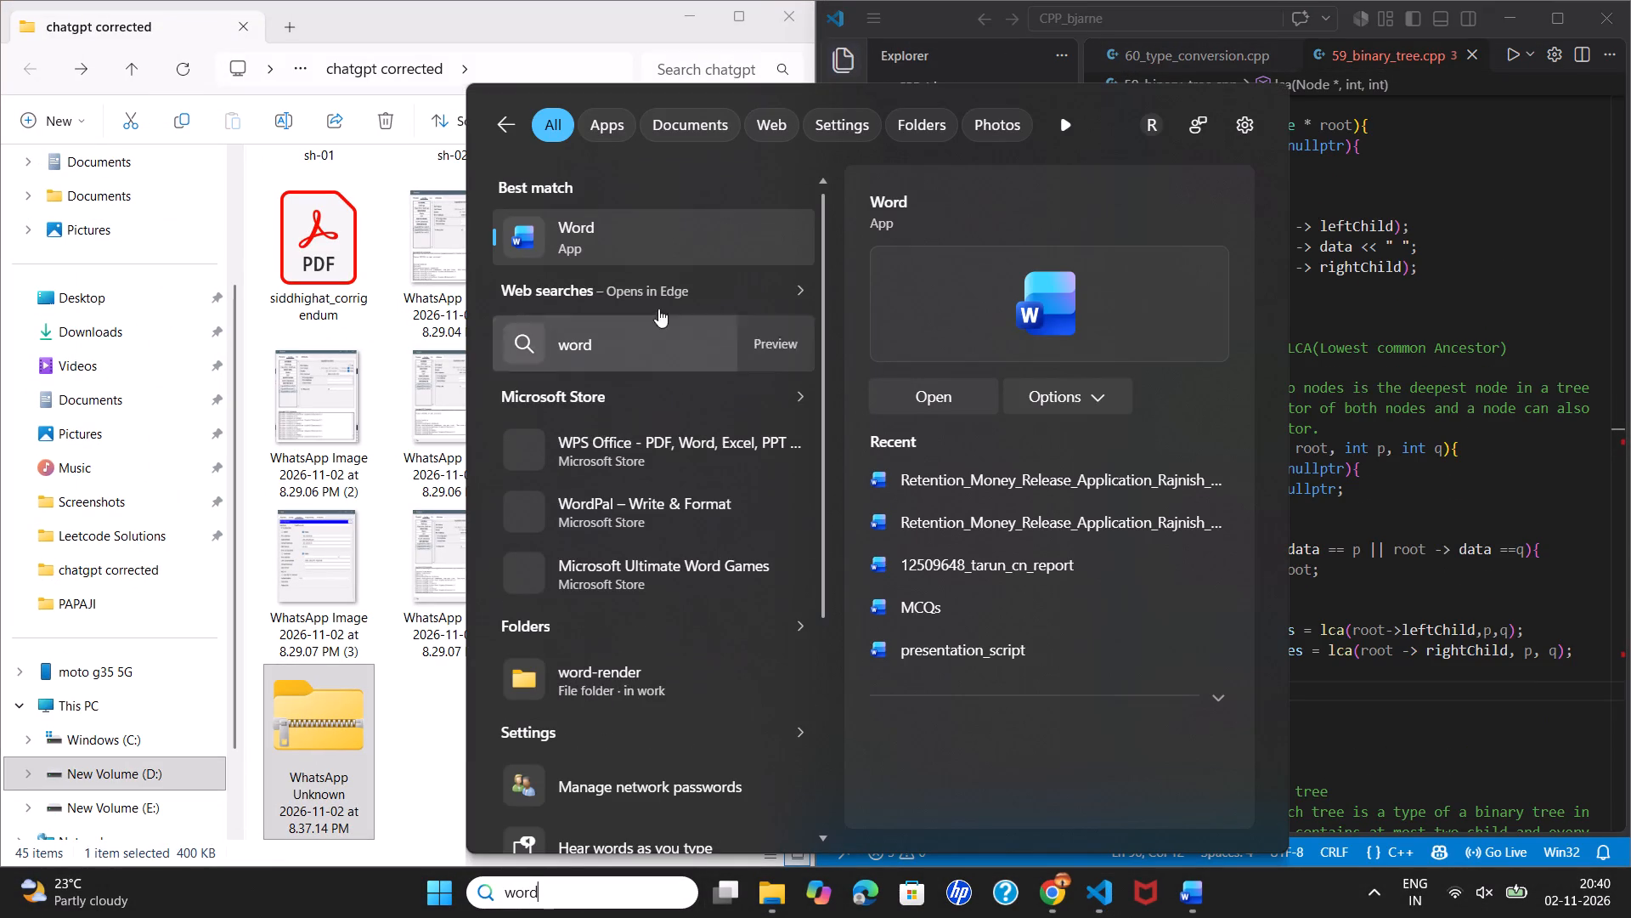
left_click(686, 249)
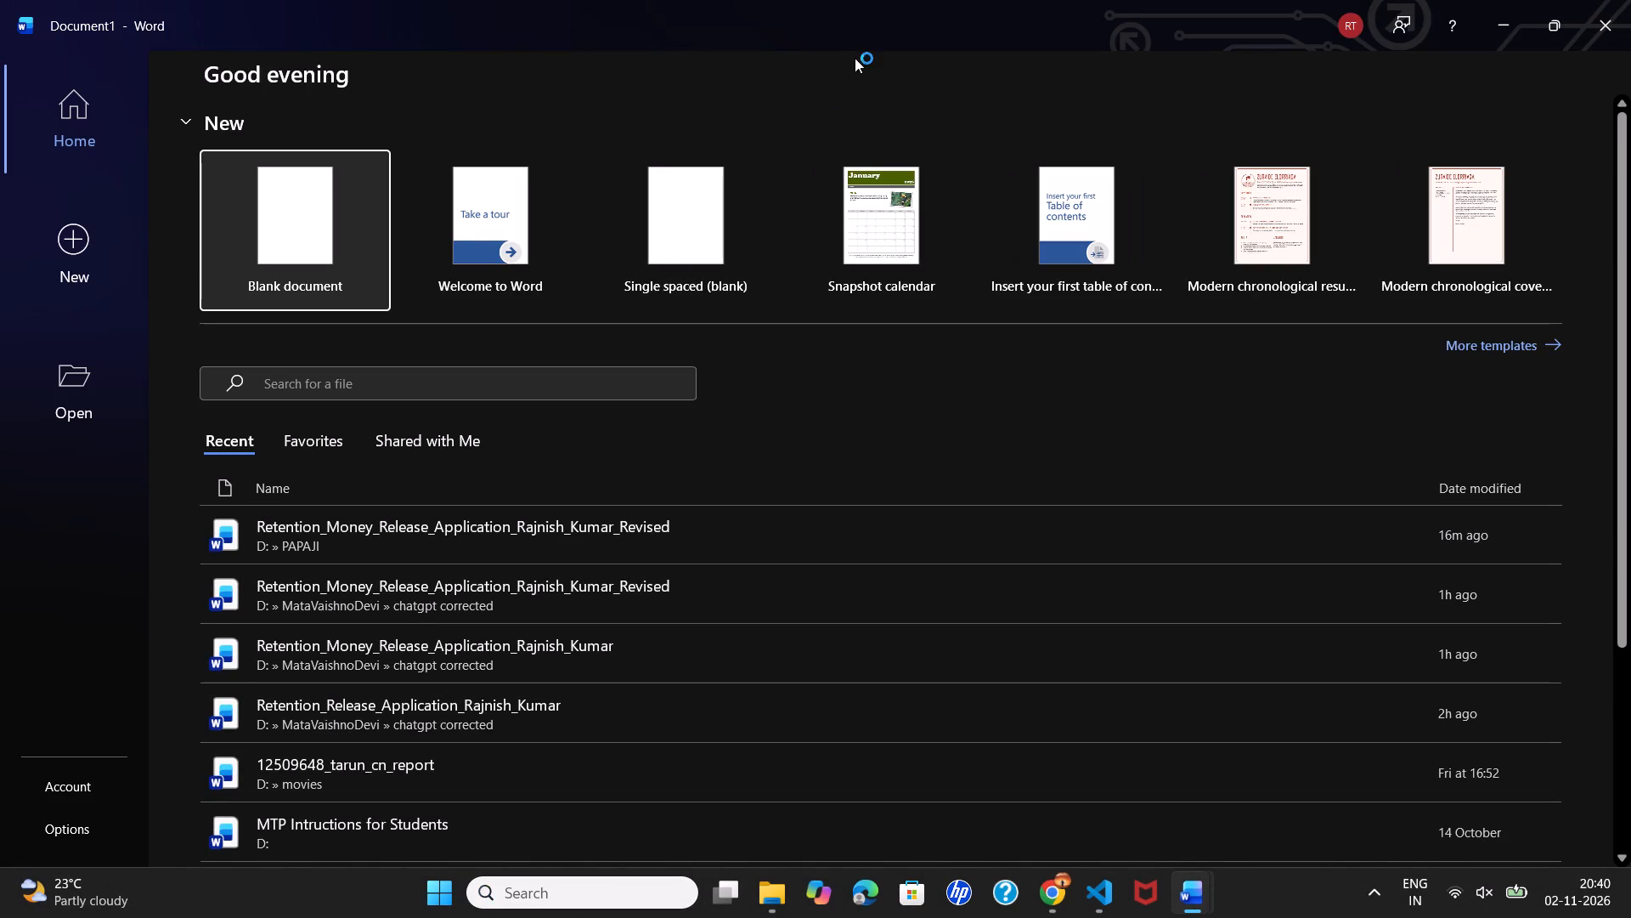
Create a new blank document in Word.
left_click(271, 183)
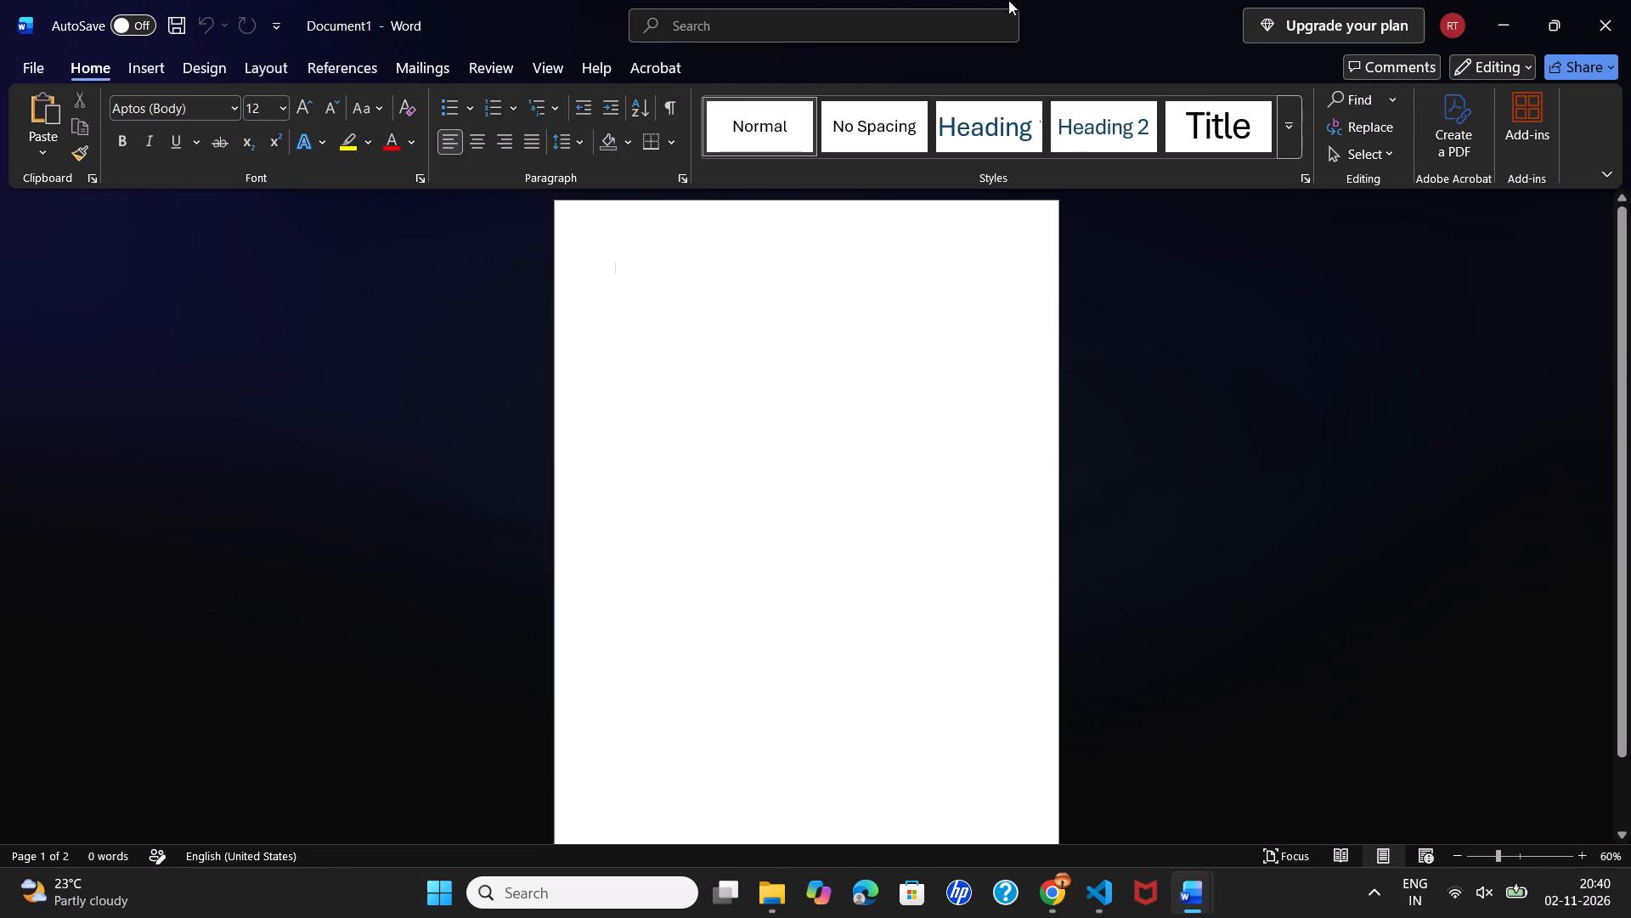
Snap the Word window beside the chatgpt corrected folder window so each fills half the screen.
left_click_drag(1100, 0, 770, 239)
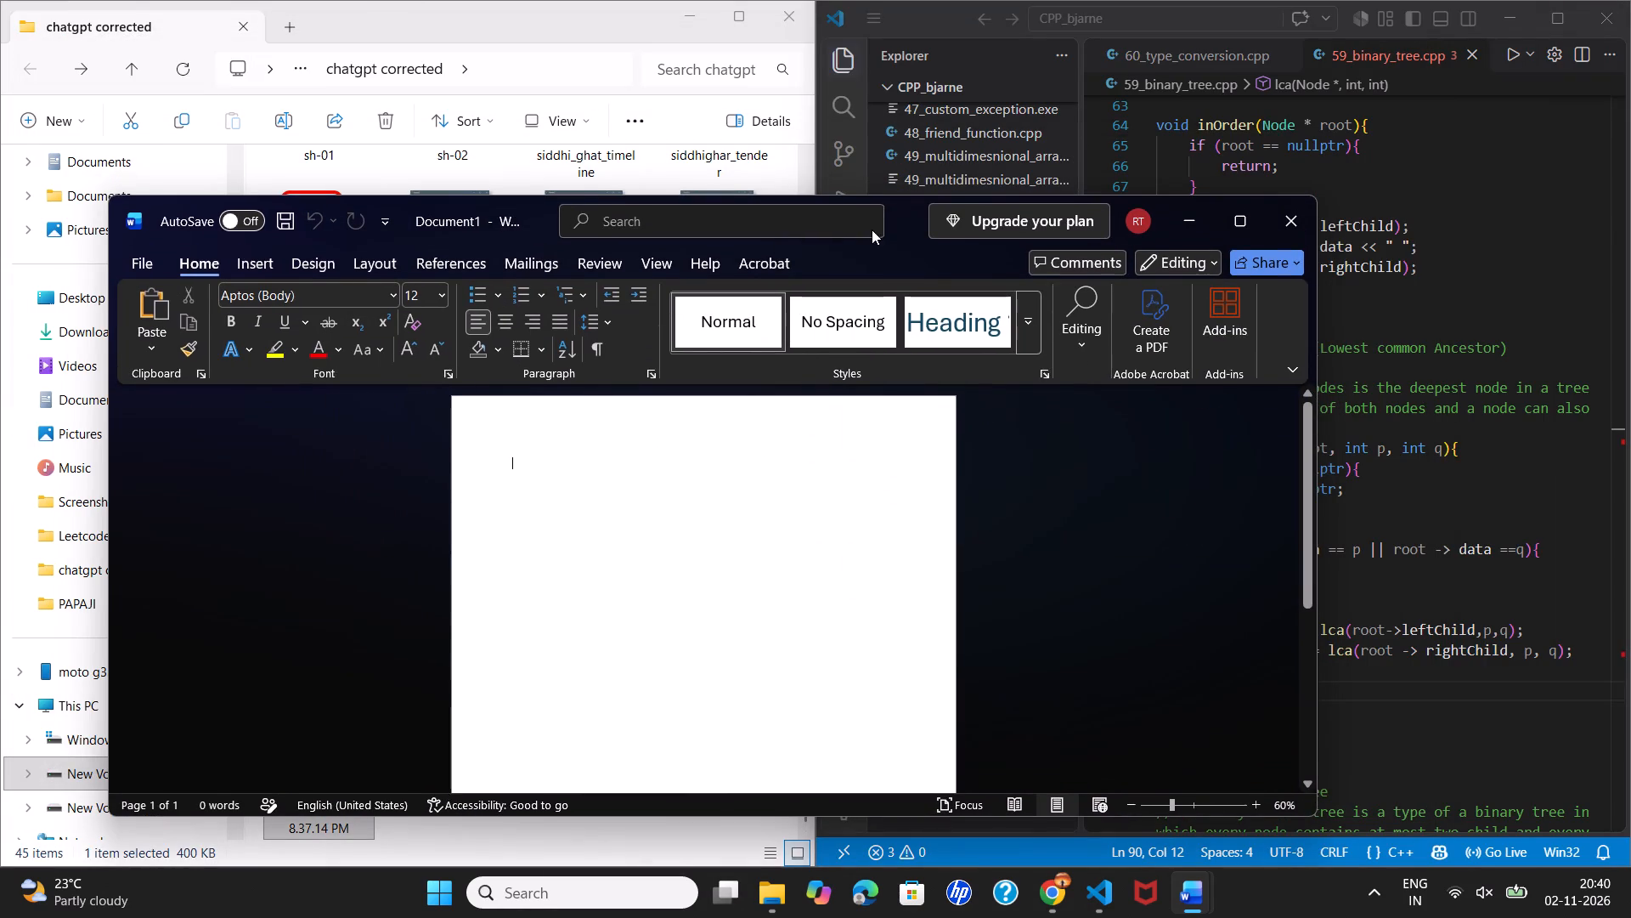
left_click_drag(896, 246, 728, 56)
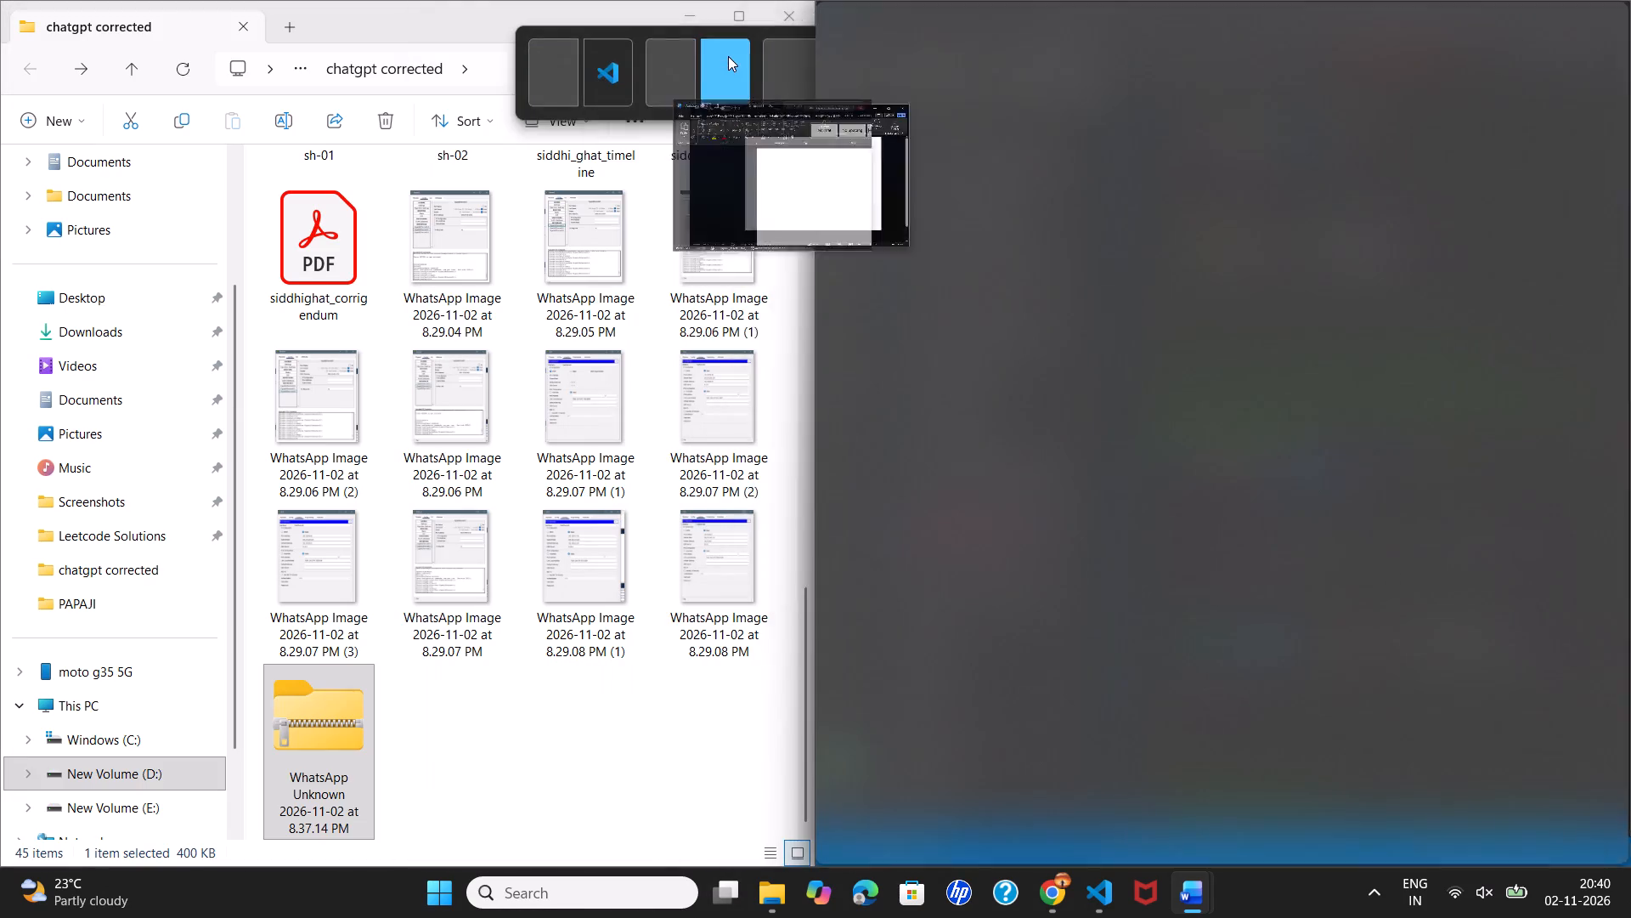
Insert the sh-01 image from the chatgpt corrected folder into the blank document.
scroll(500, 245, "up", 3)
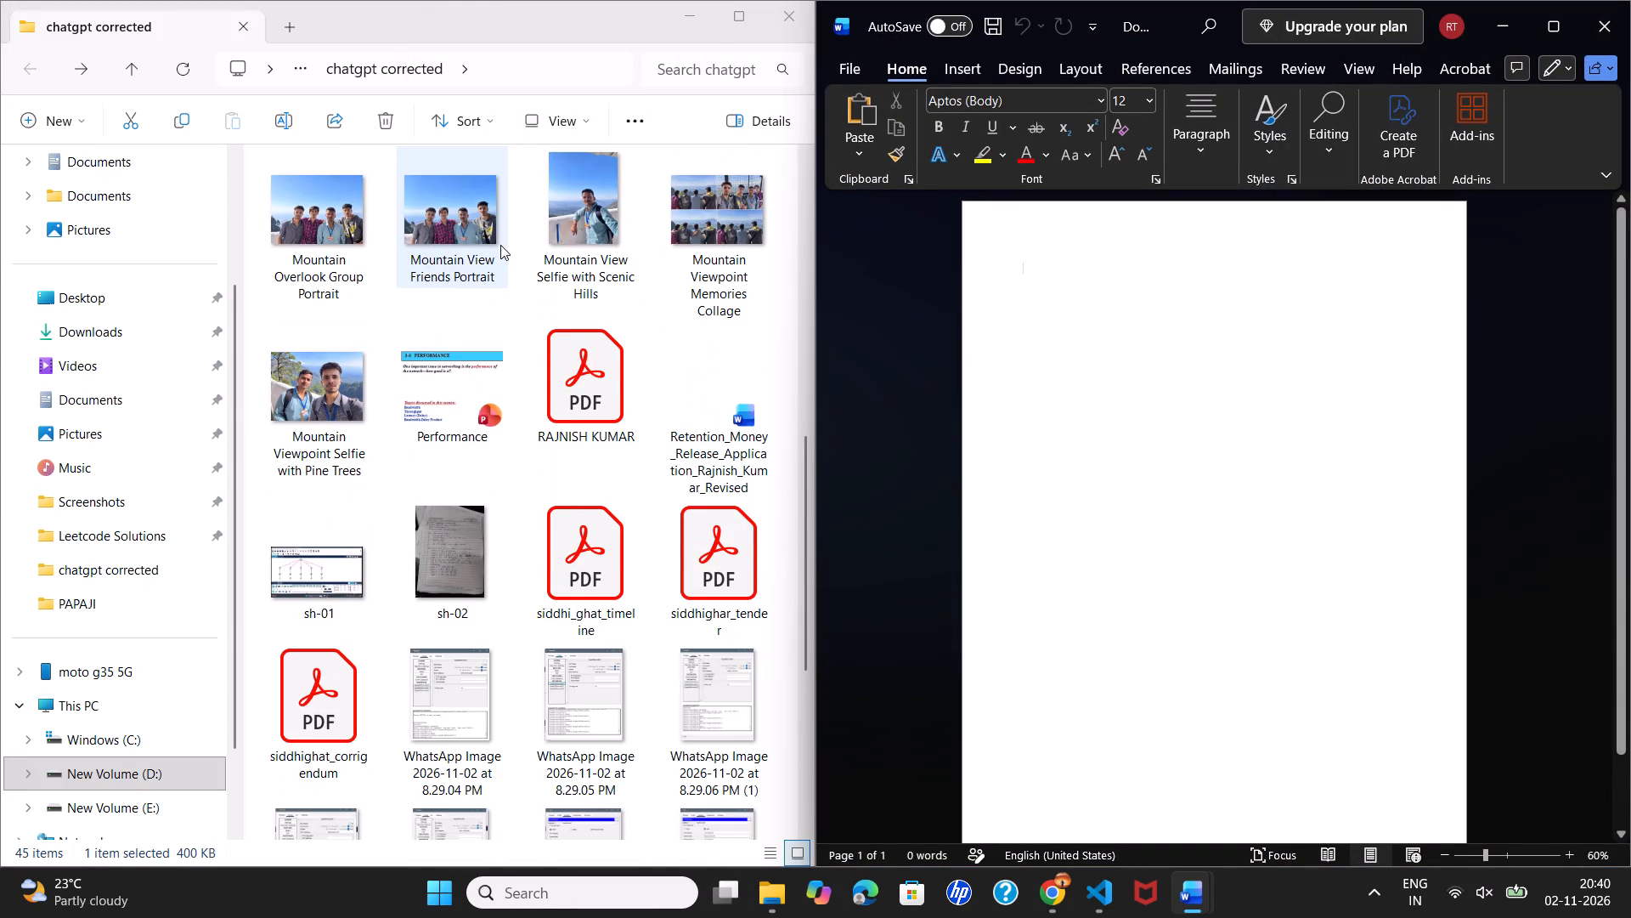
scroll(500, 245, "right", 1)
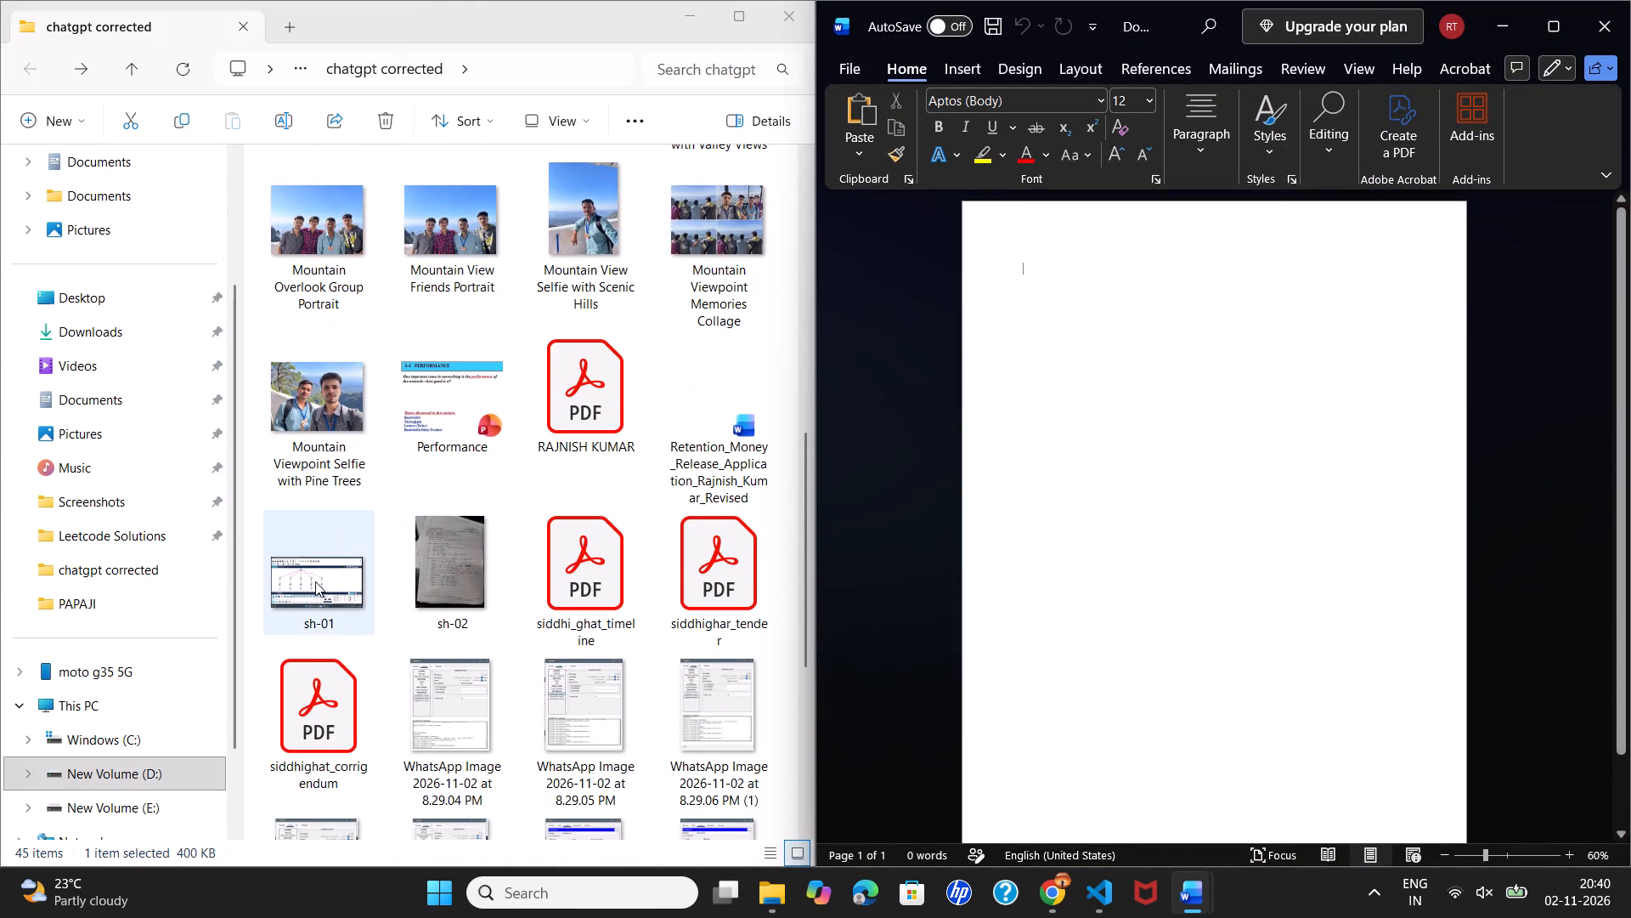
left_click_drag(315, 581, 1258, 350)
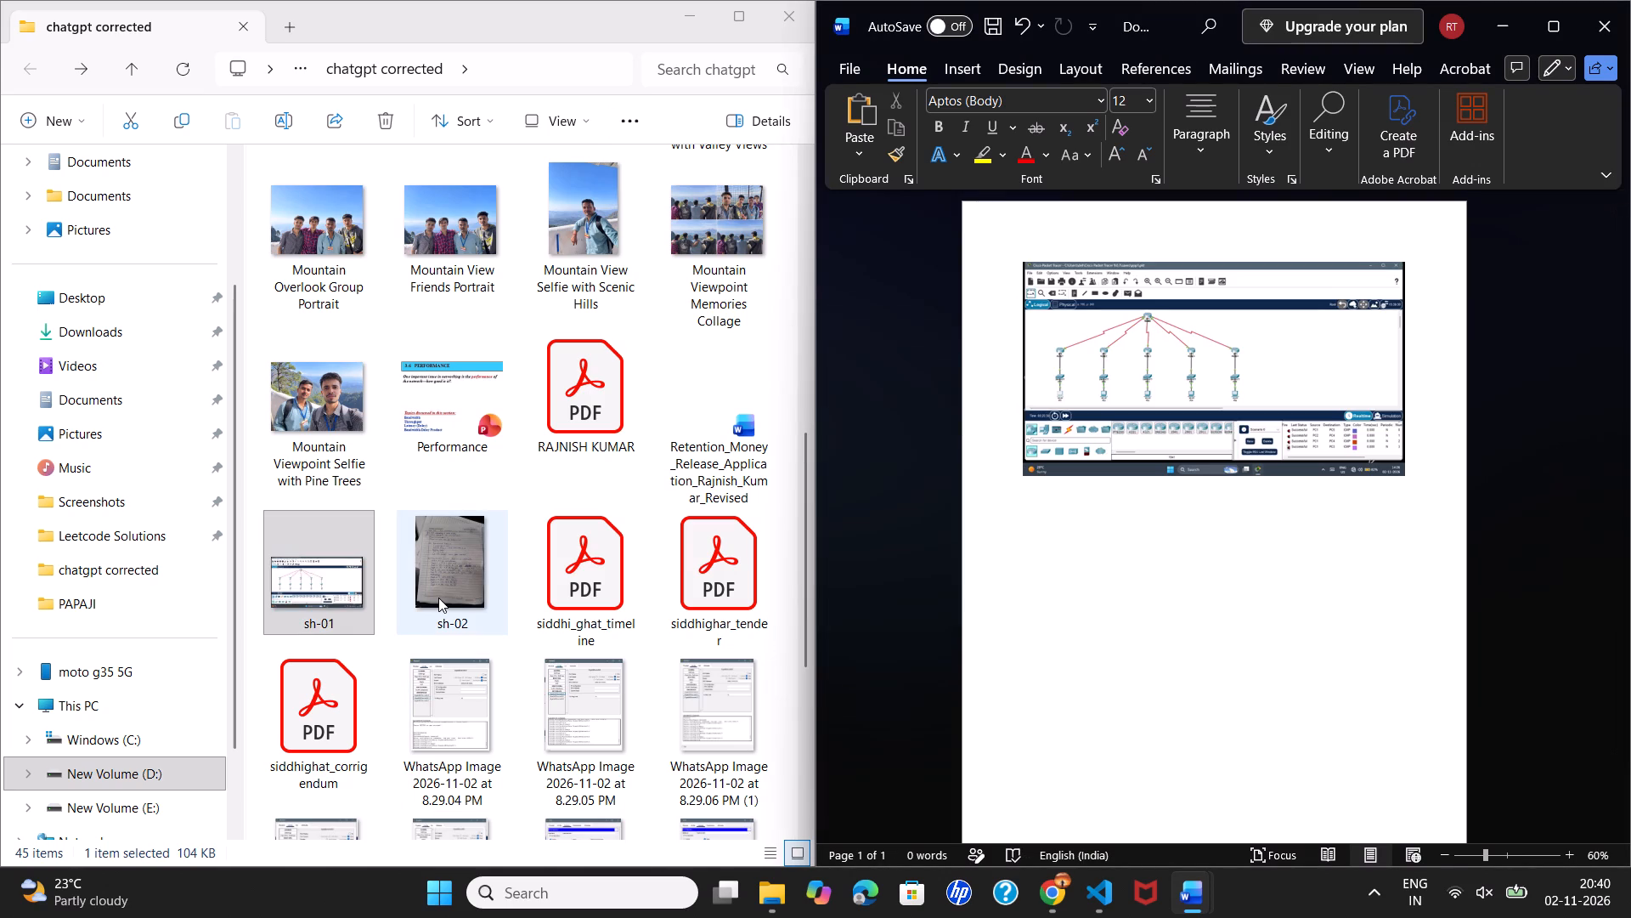
Set the text wrapping of the sh-01 picture in the document to In front of text.
left_click_drag(438, 598, 449, 603)
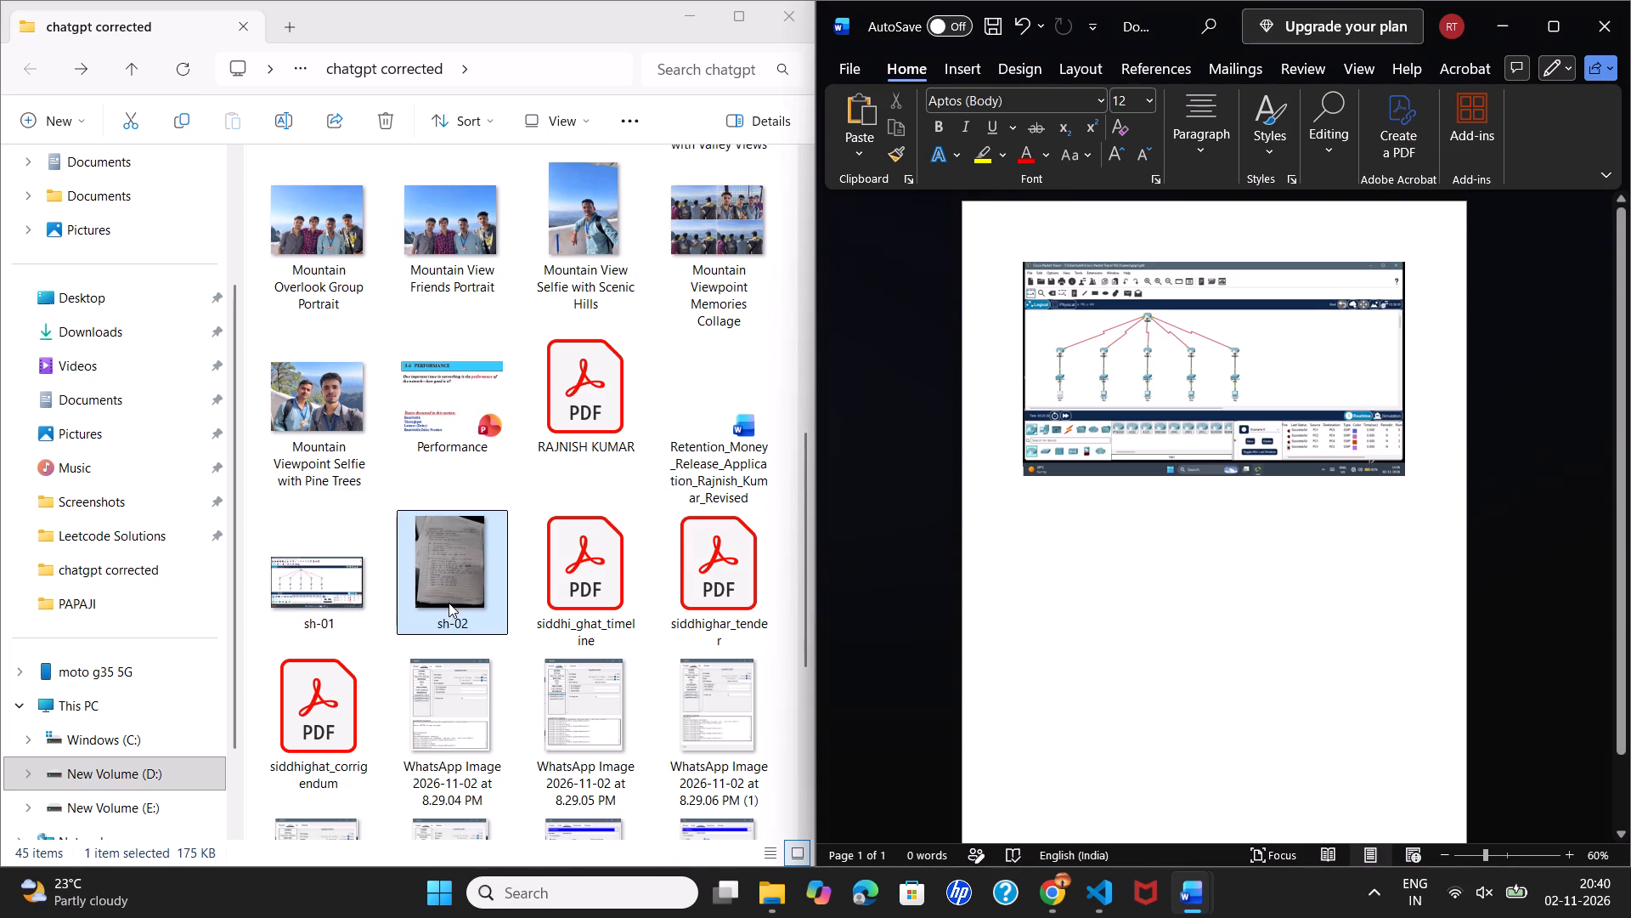
left_click_drag(1239, 402, 1239, 626)
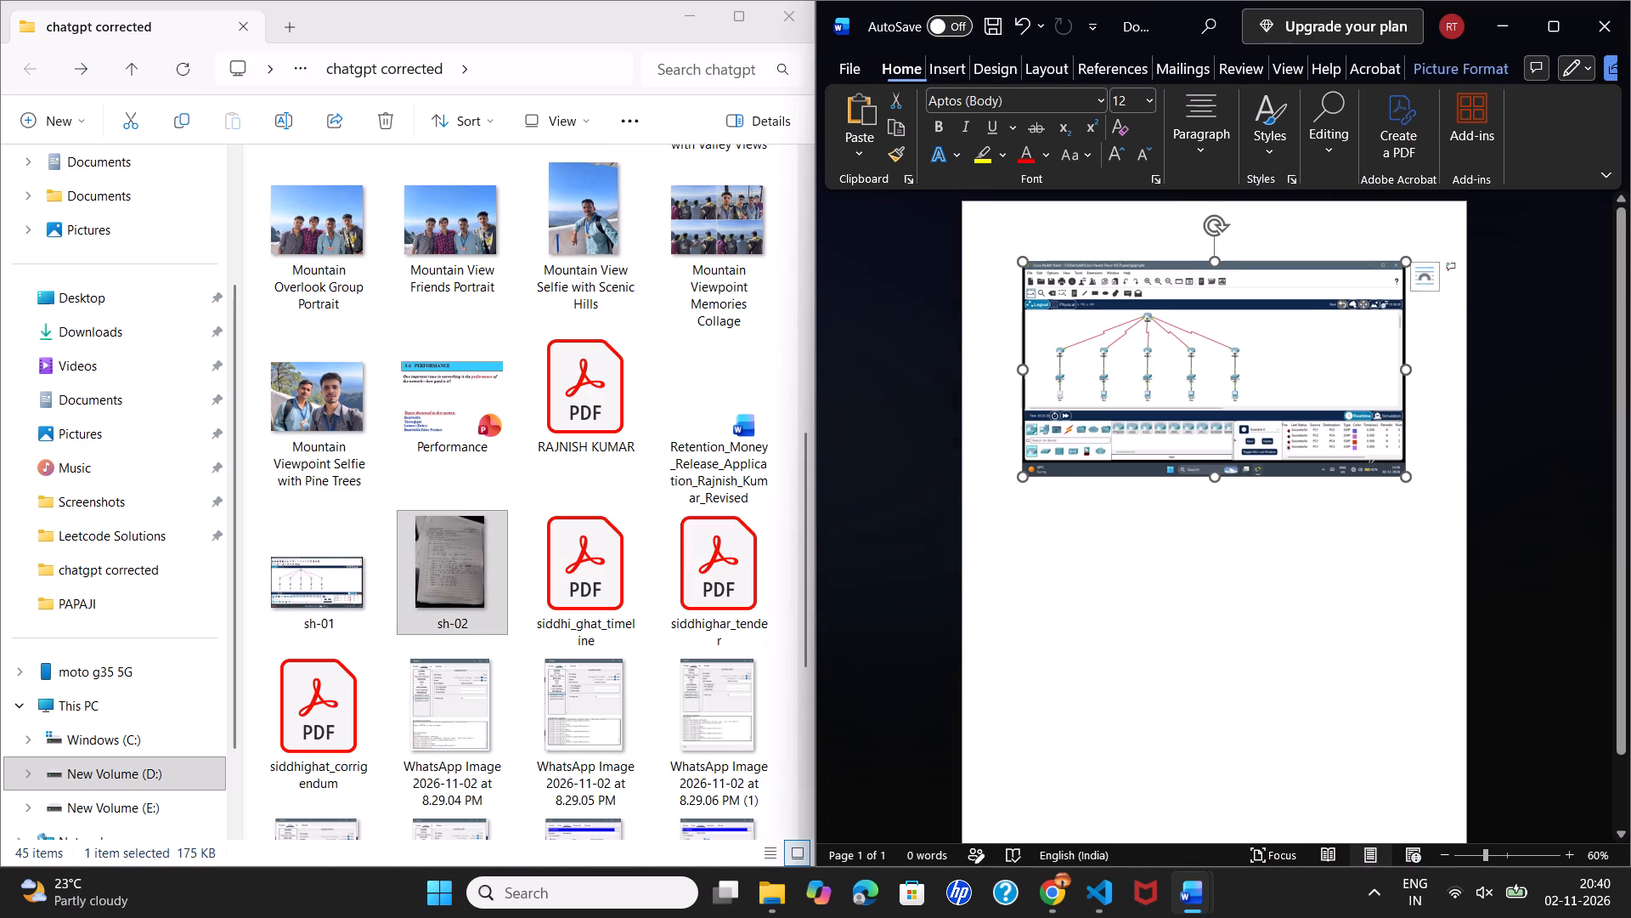
left_click(1430, 280)
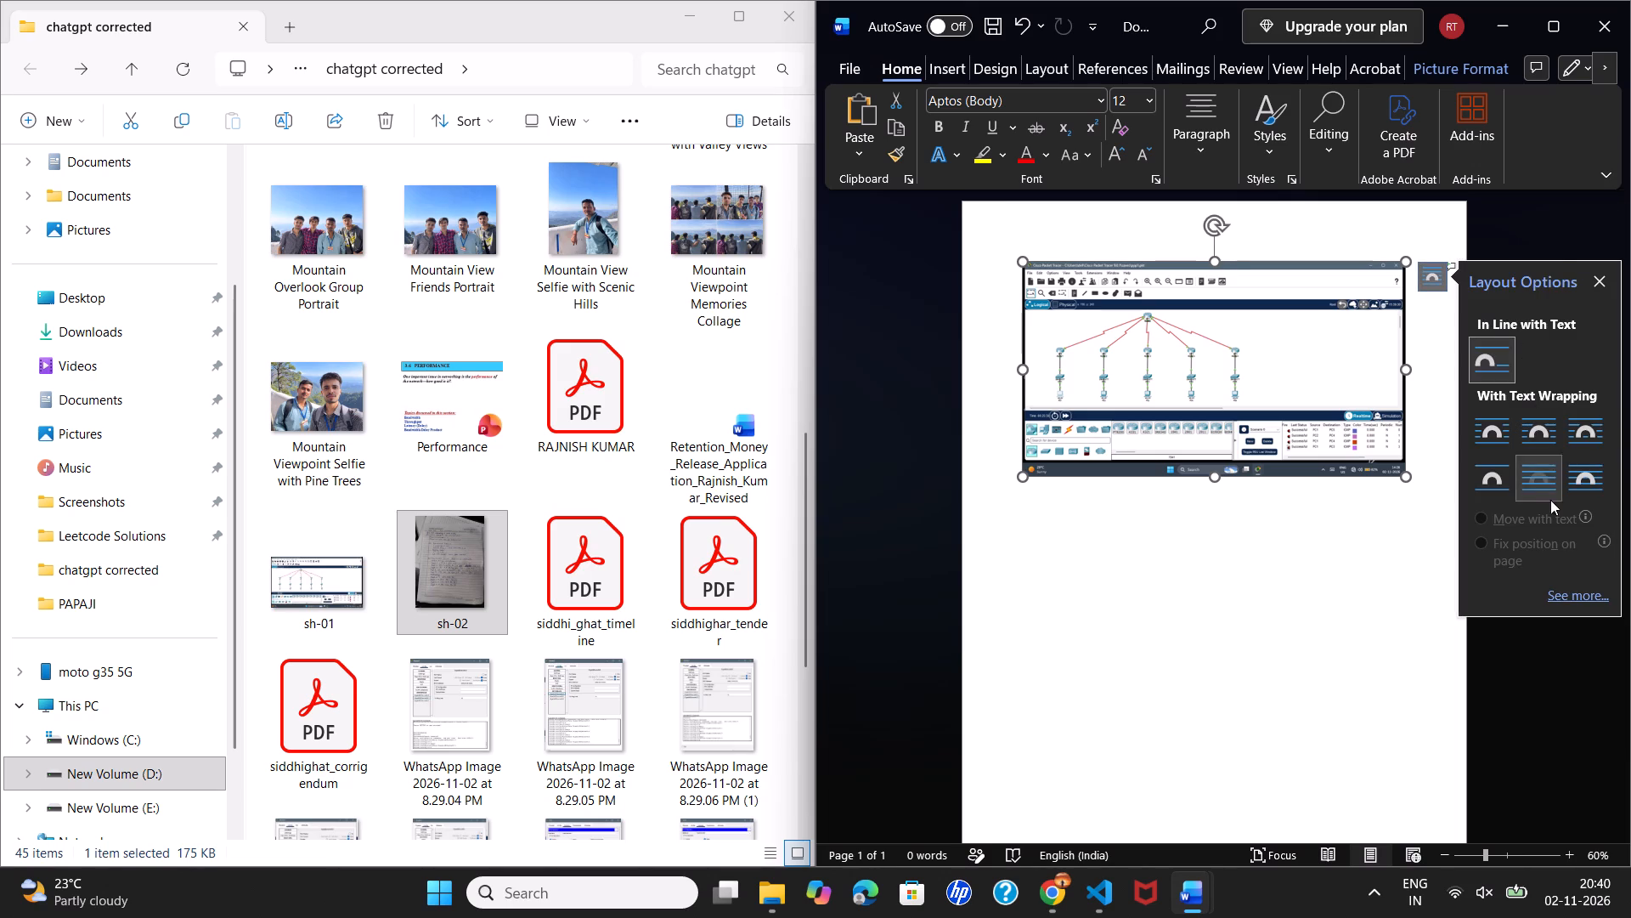
left_click(1586, 594)
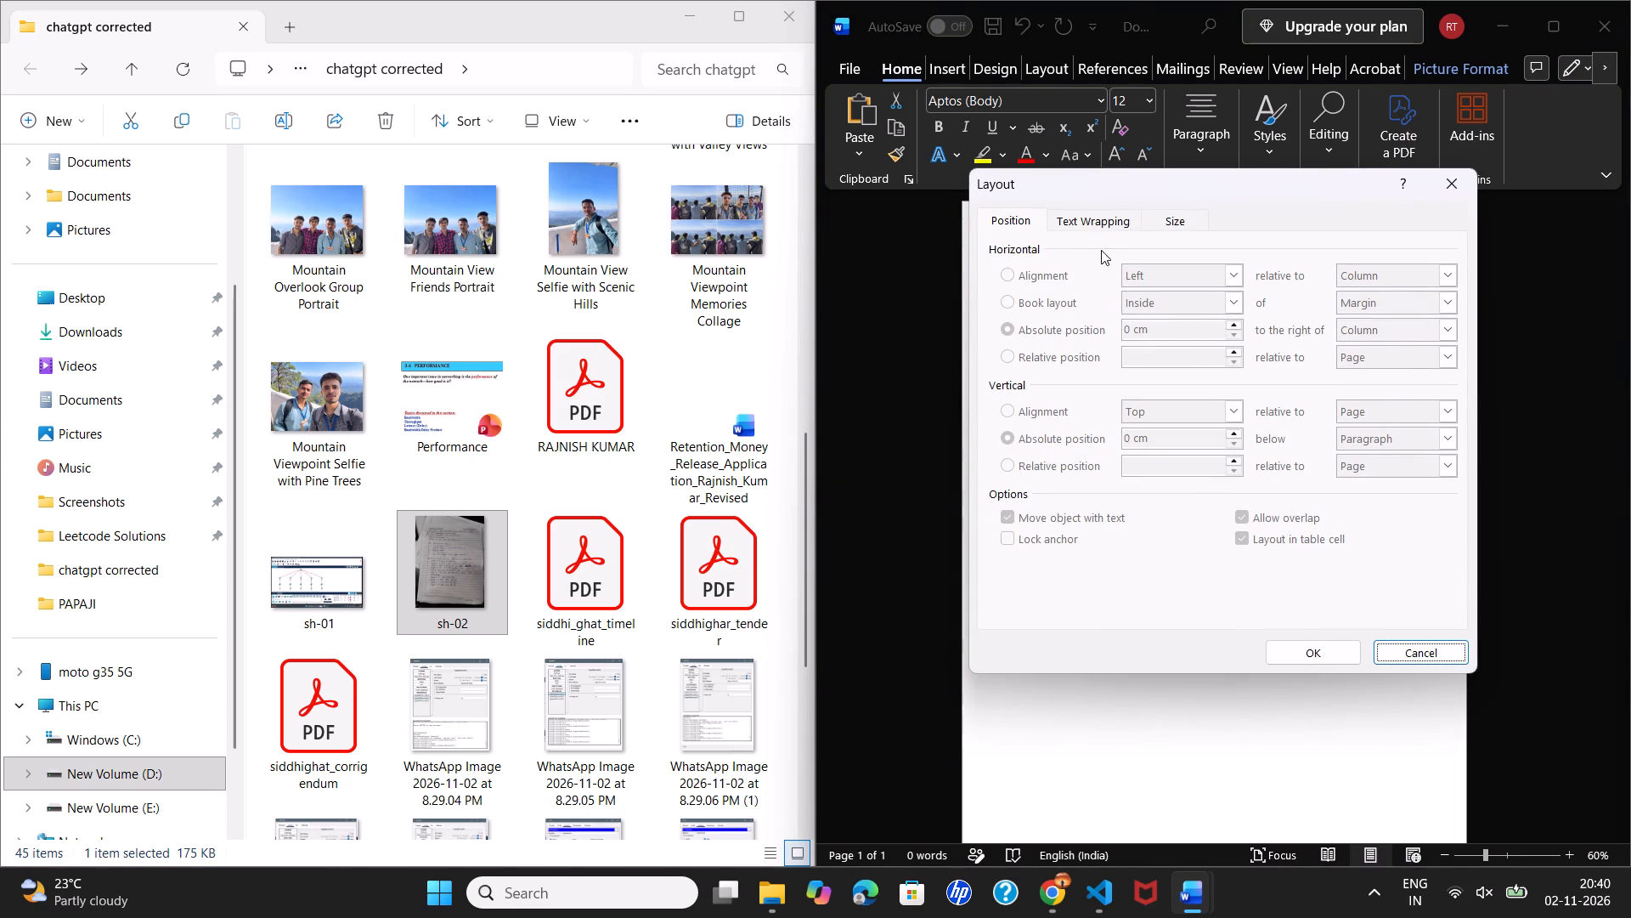
left_click(1098, 221)
left_click(1124, 371)
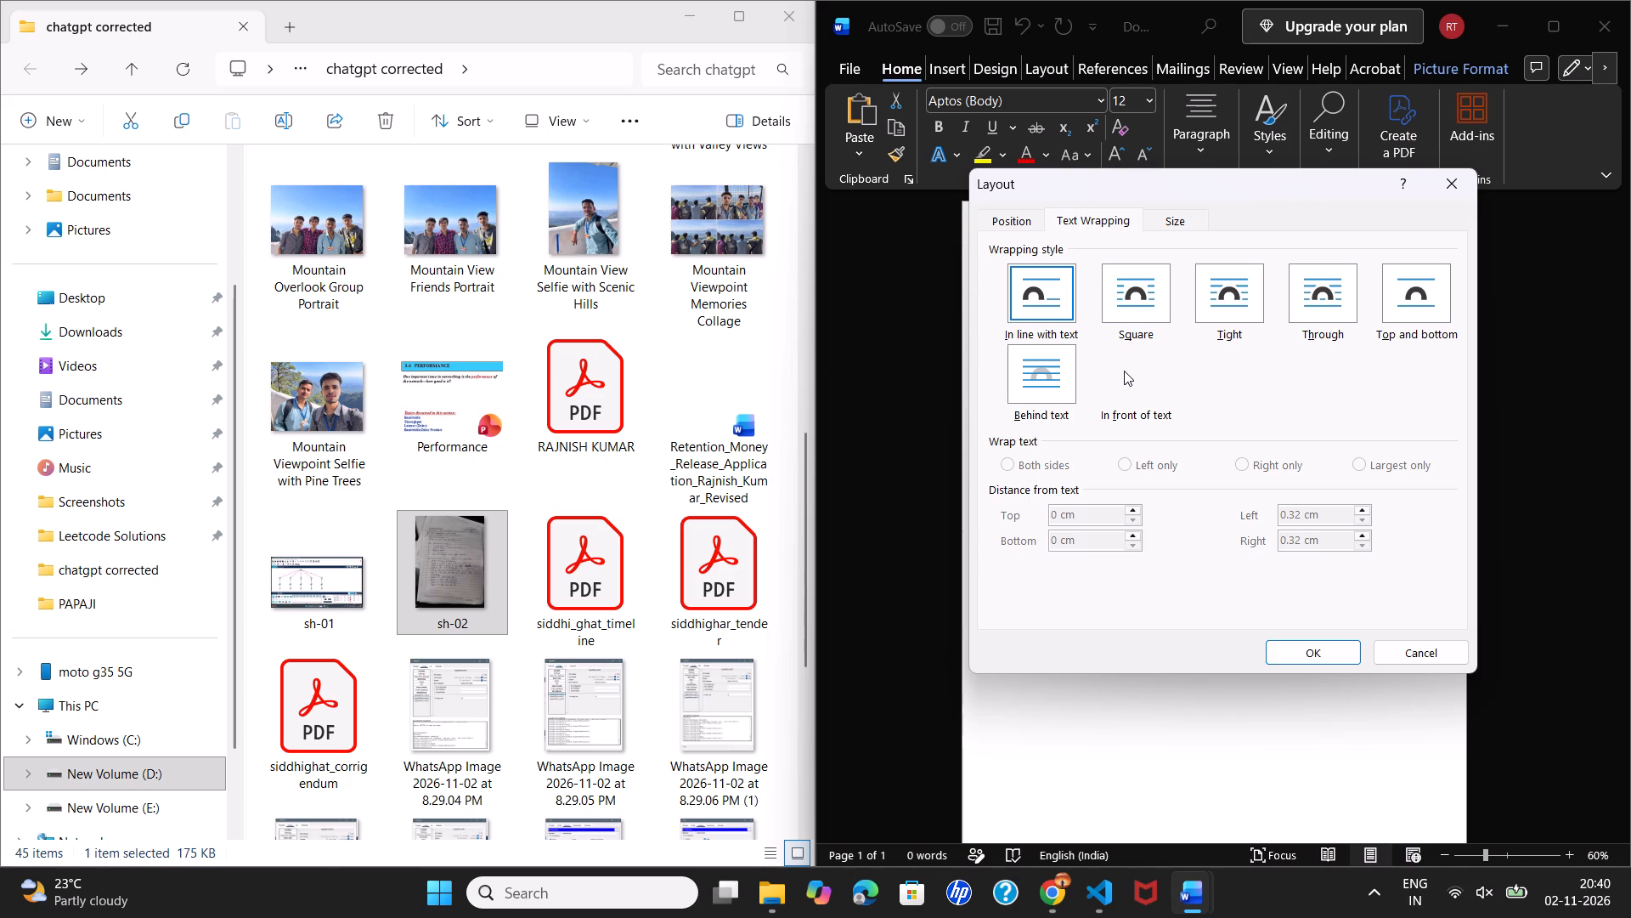
left_click(1295, 657)
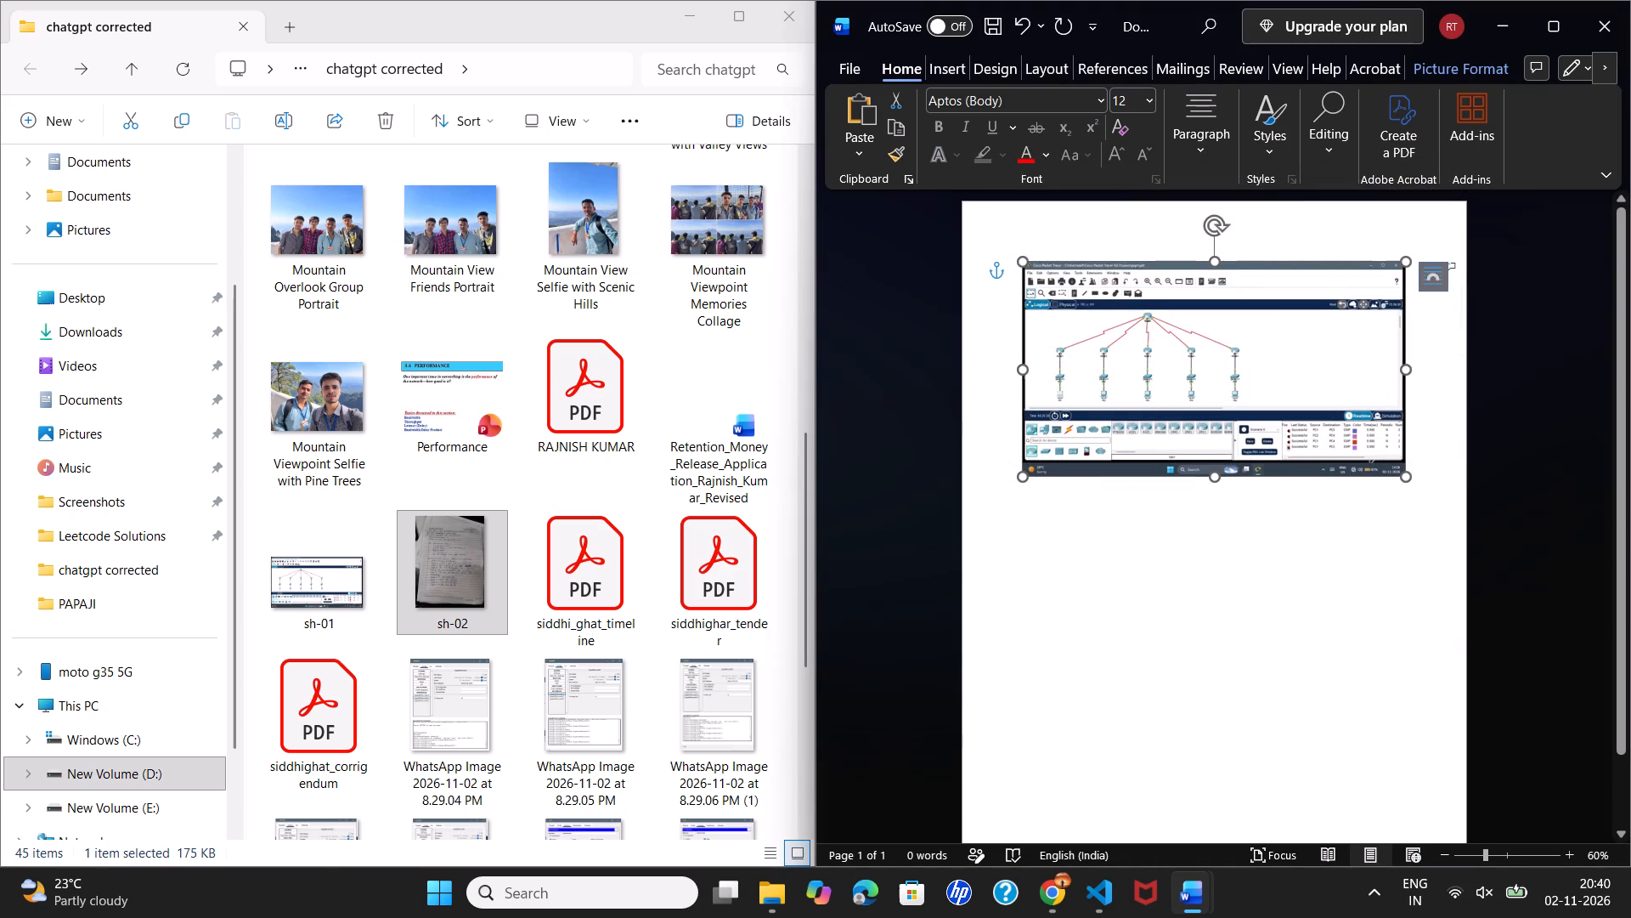
Move the sh-01 picture to the lower part of the page, near its left edge.
left_click_drag(1278, 420, 1227, 737)
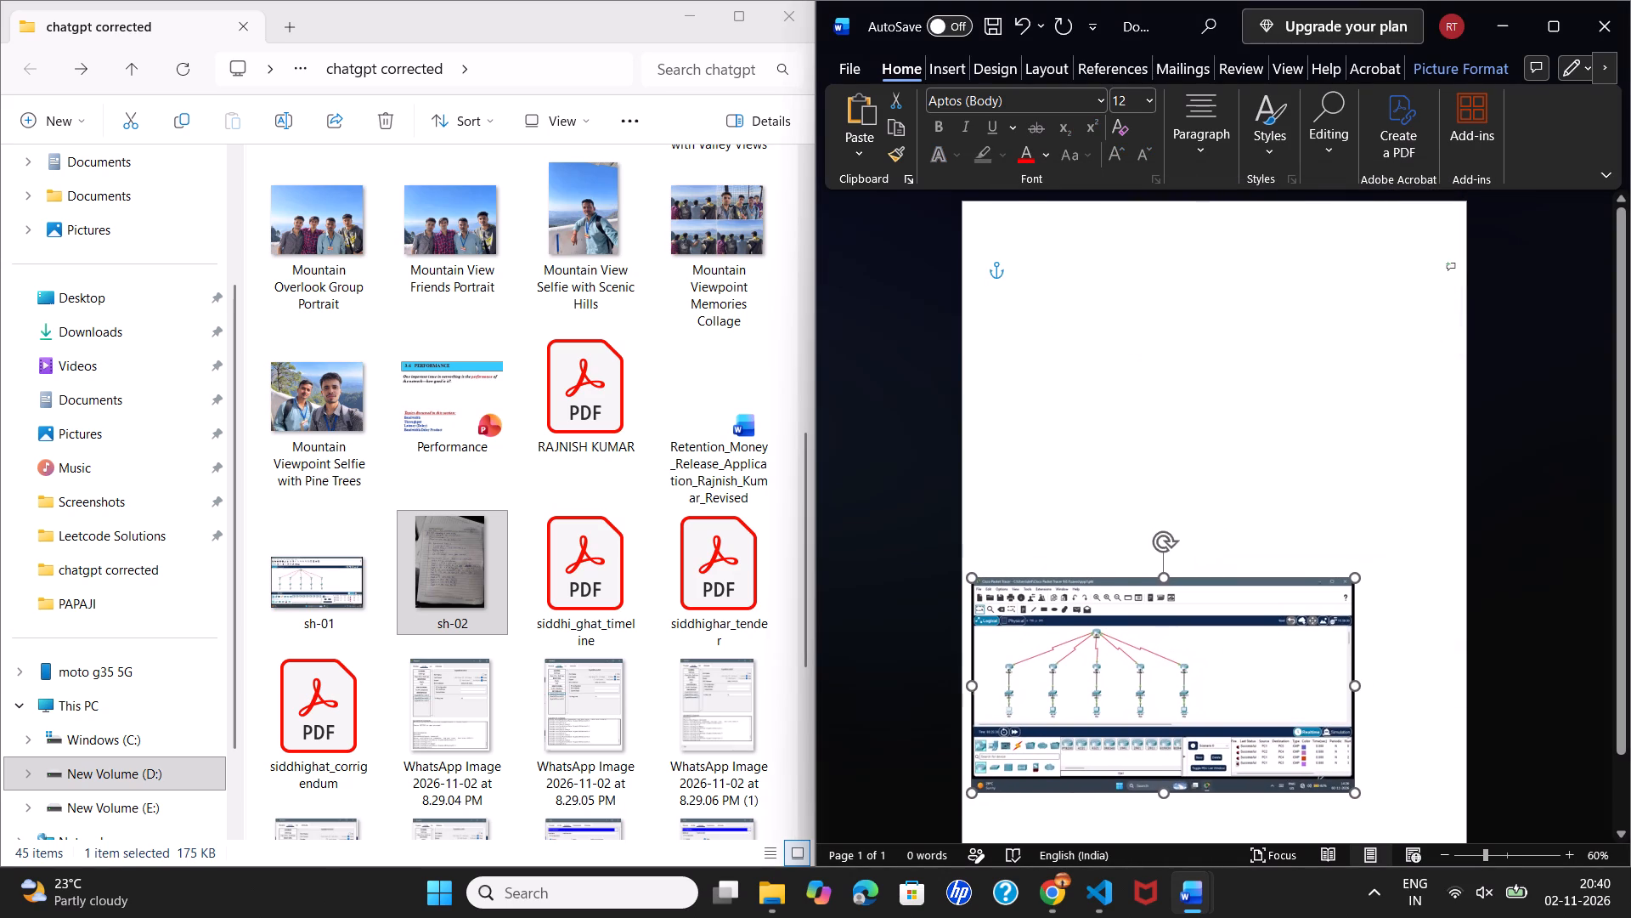
left_click_drag(1227, 737, 1222, 741)
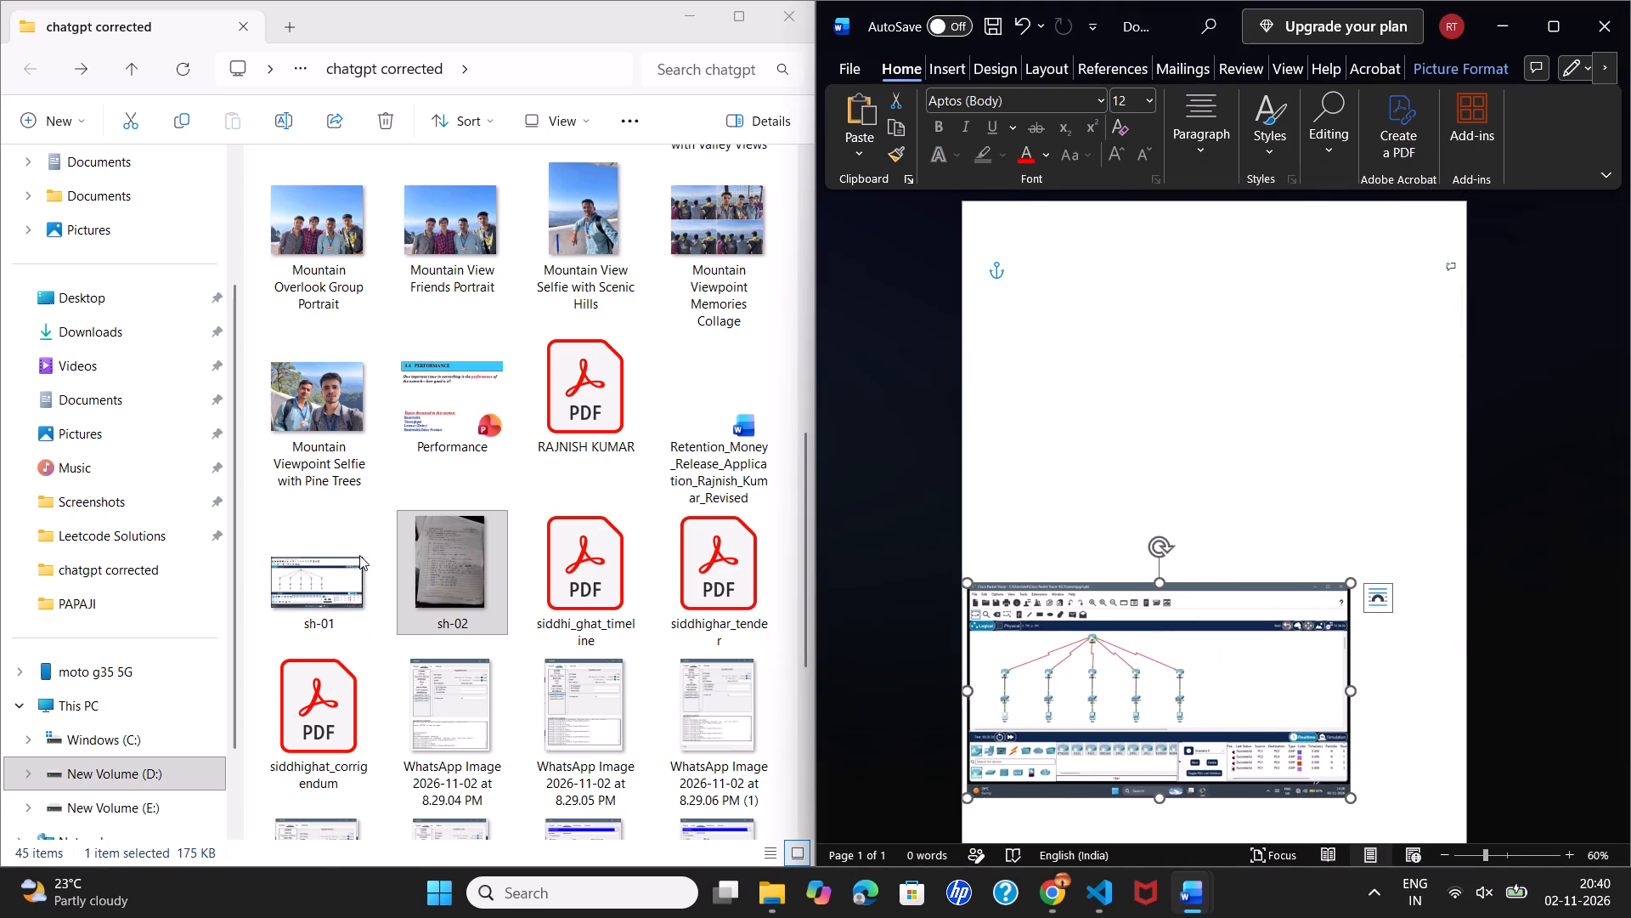
Insert the sh-02 image from the chatgpt corrected folder at the start of the document.
left_click_drag(446, 581, 1118, 343)
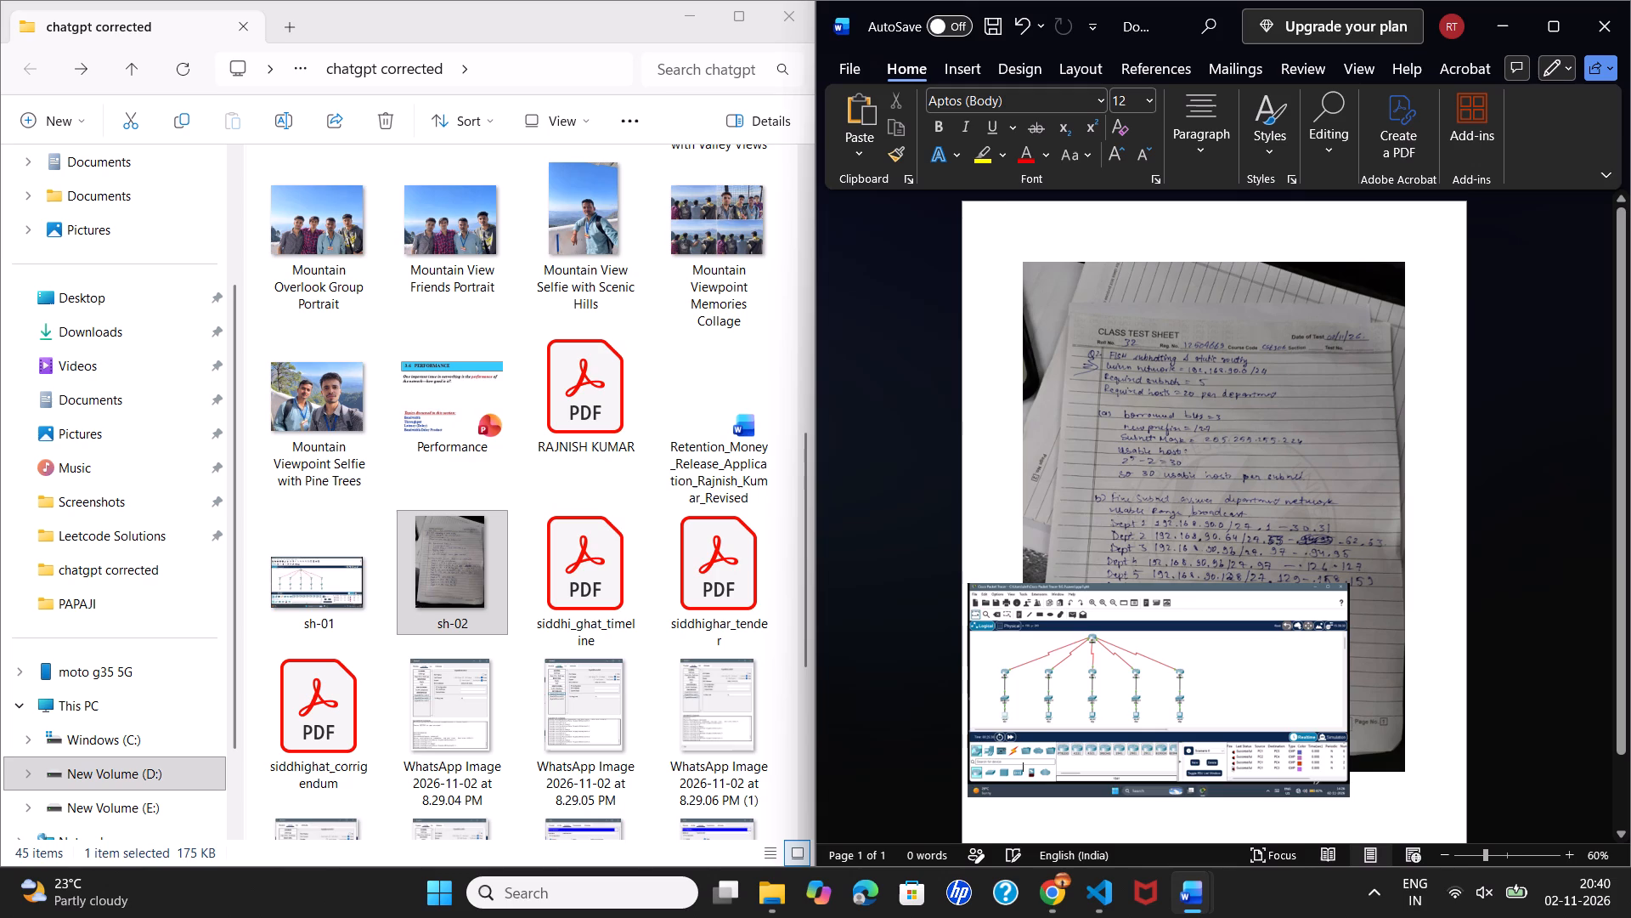
Change the text wrapping of the sh-02 picture so it floats freely over the sh-01 picture.
left_click(1195, 377)
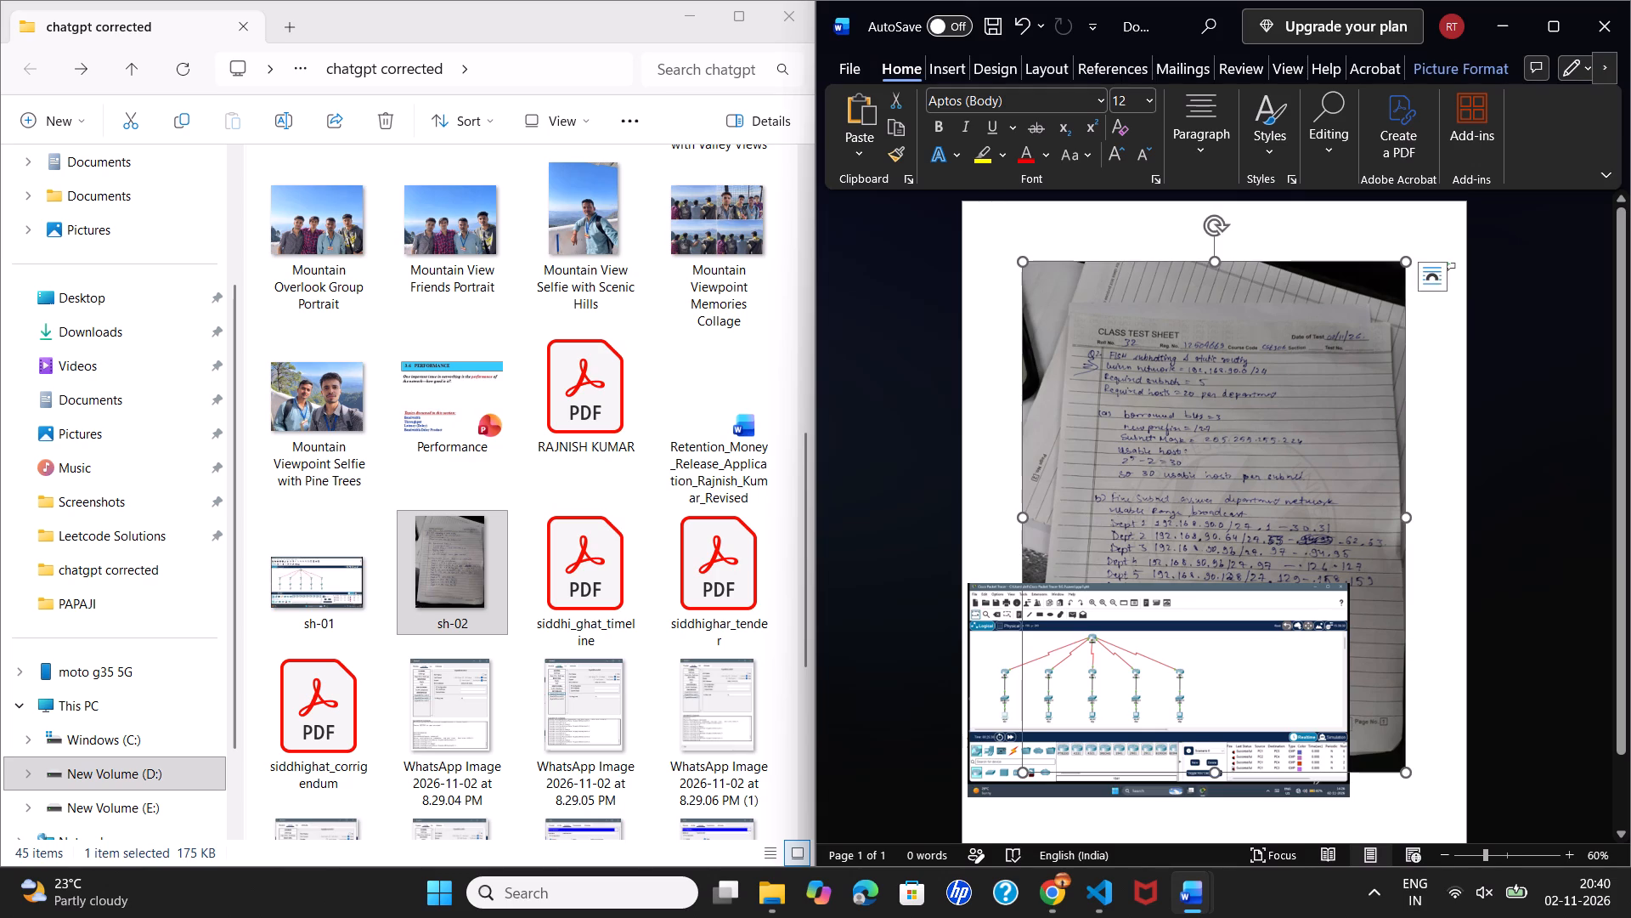
scroll(1195, 377, "down", 1, "ctrl")
scroll(1195, 377, "up", 1, "ctrl")
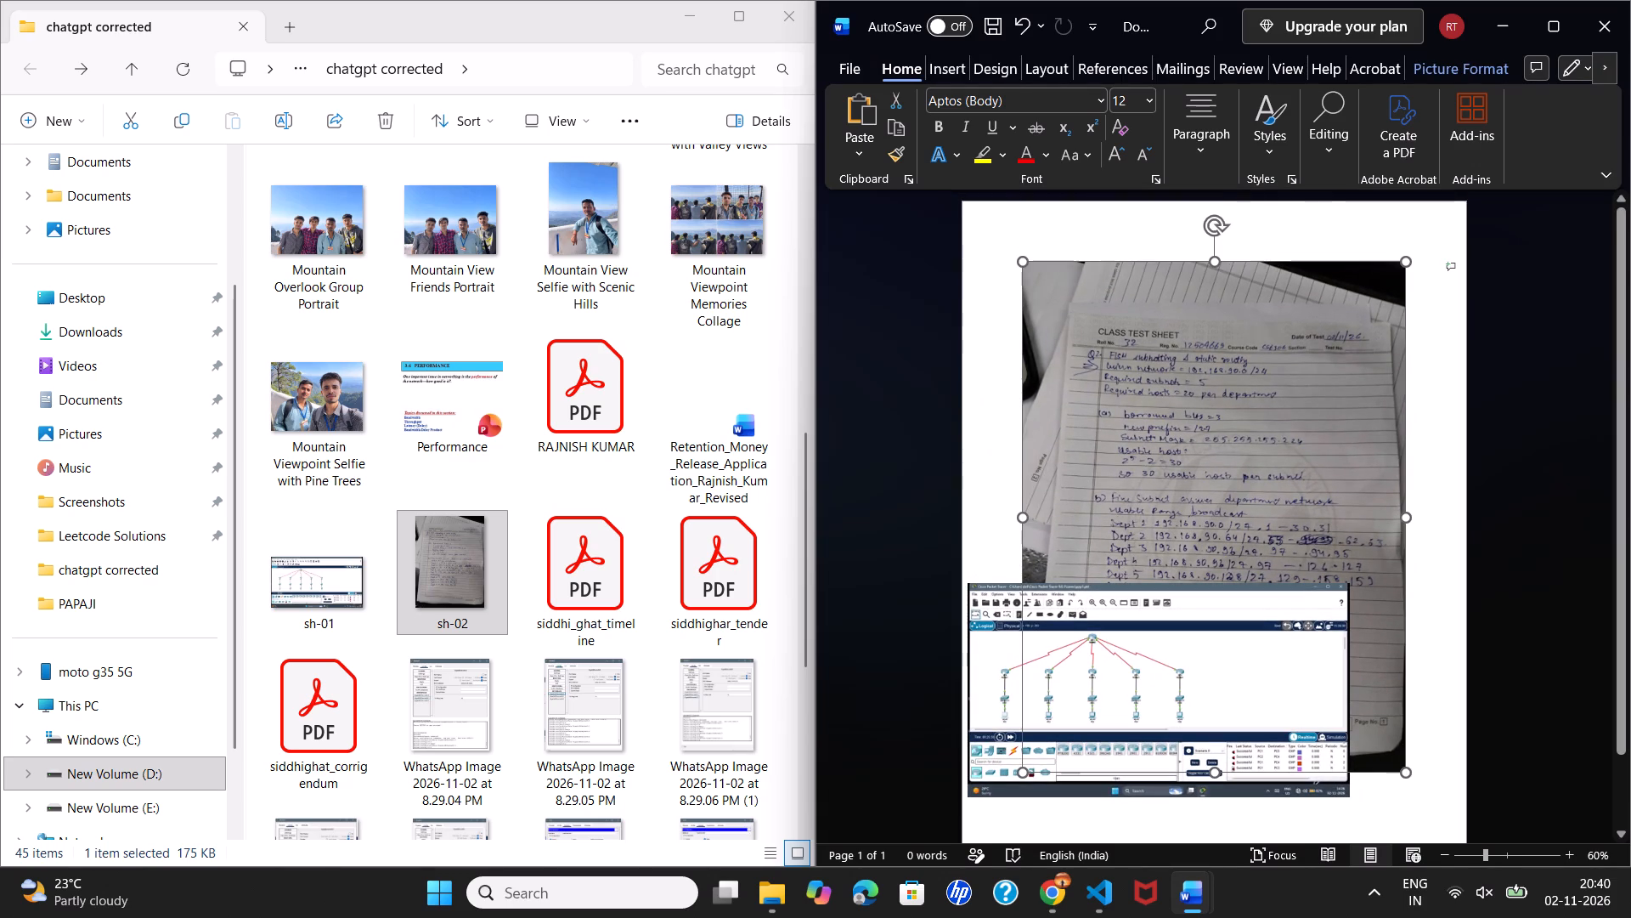
left_click_drag(1278, 462, 1244, 392)
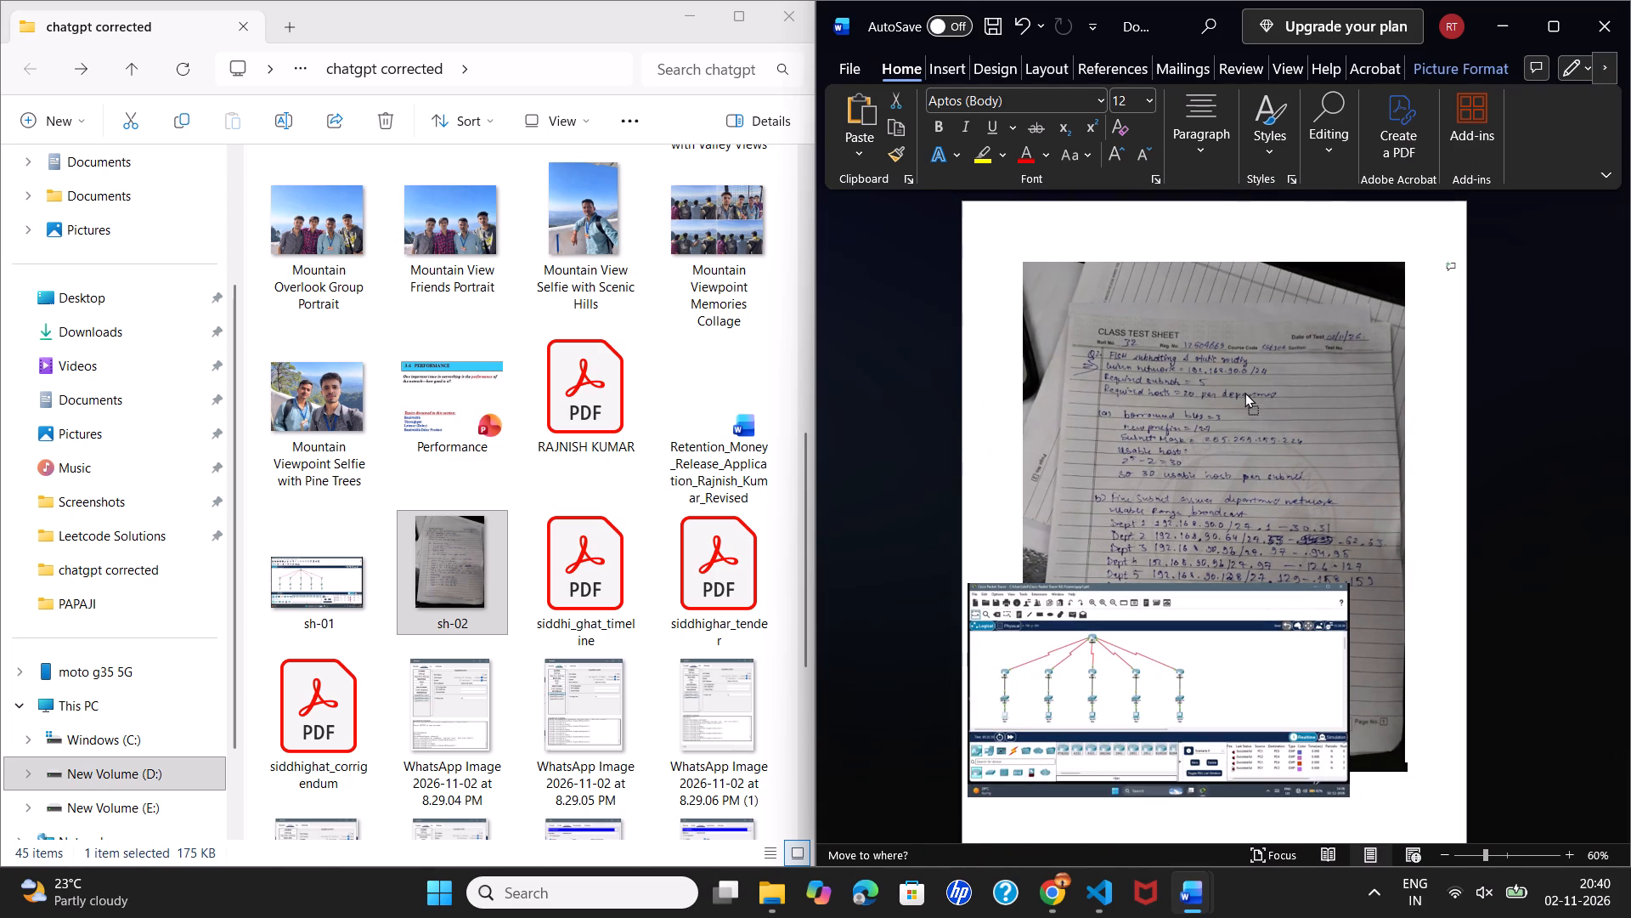
left_click_drag(1244, 392, 1244, 391)
right_click(1244, 391)
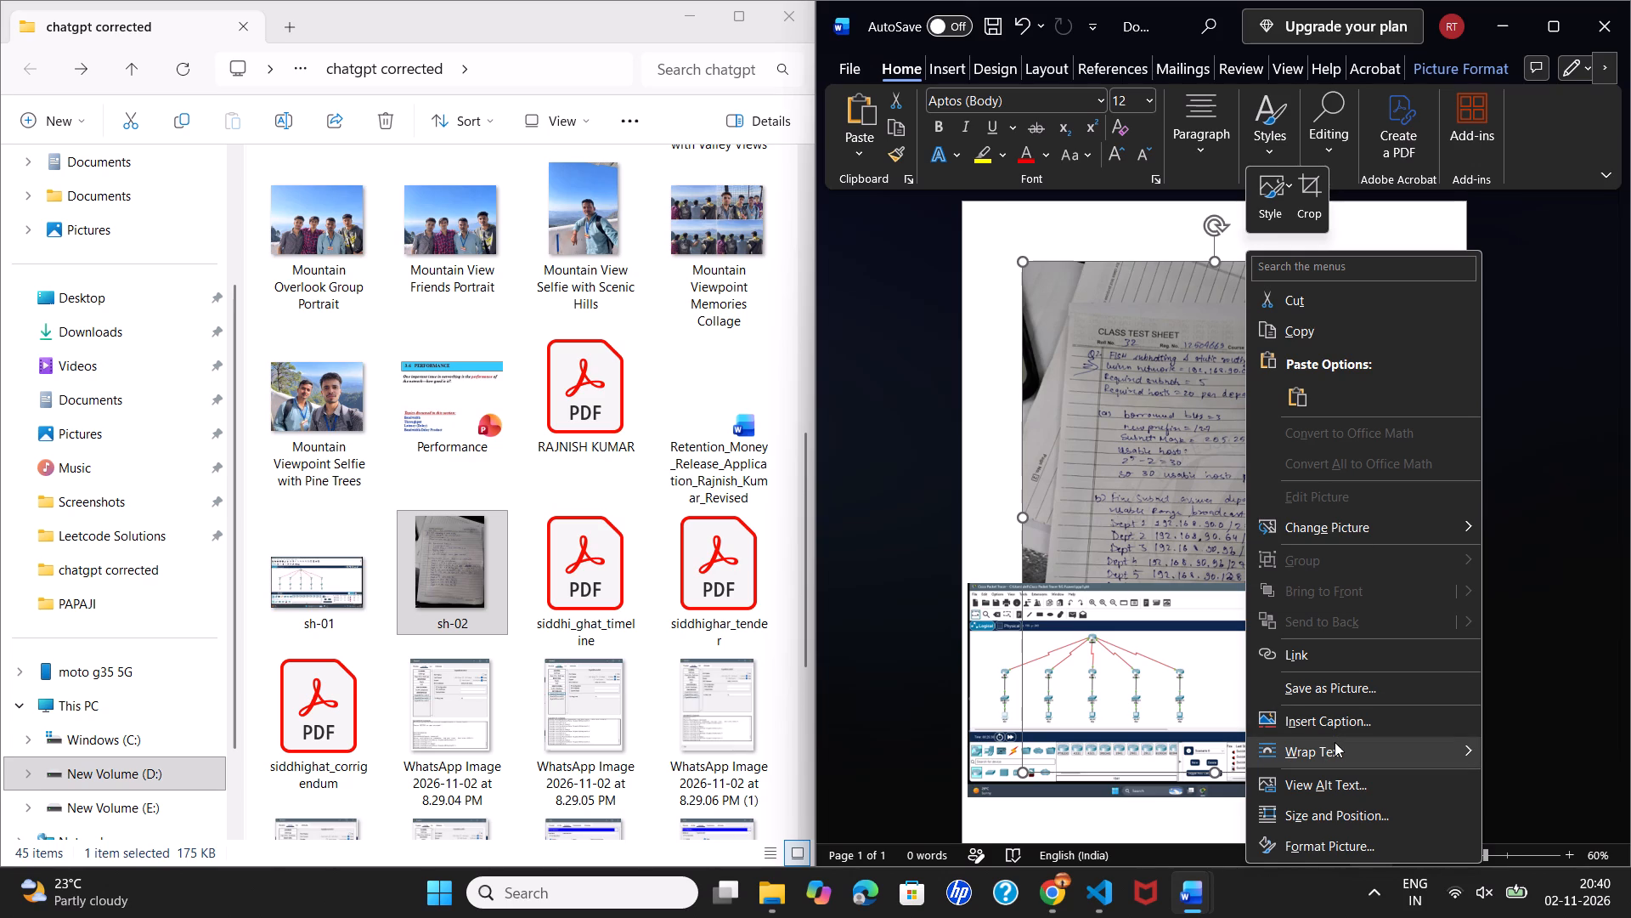
left_click(1154, 687)
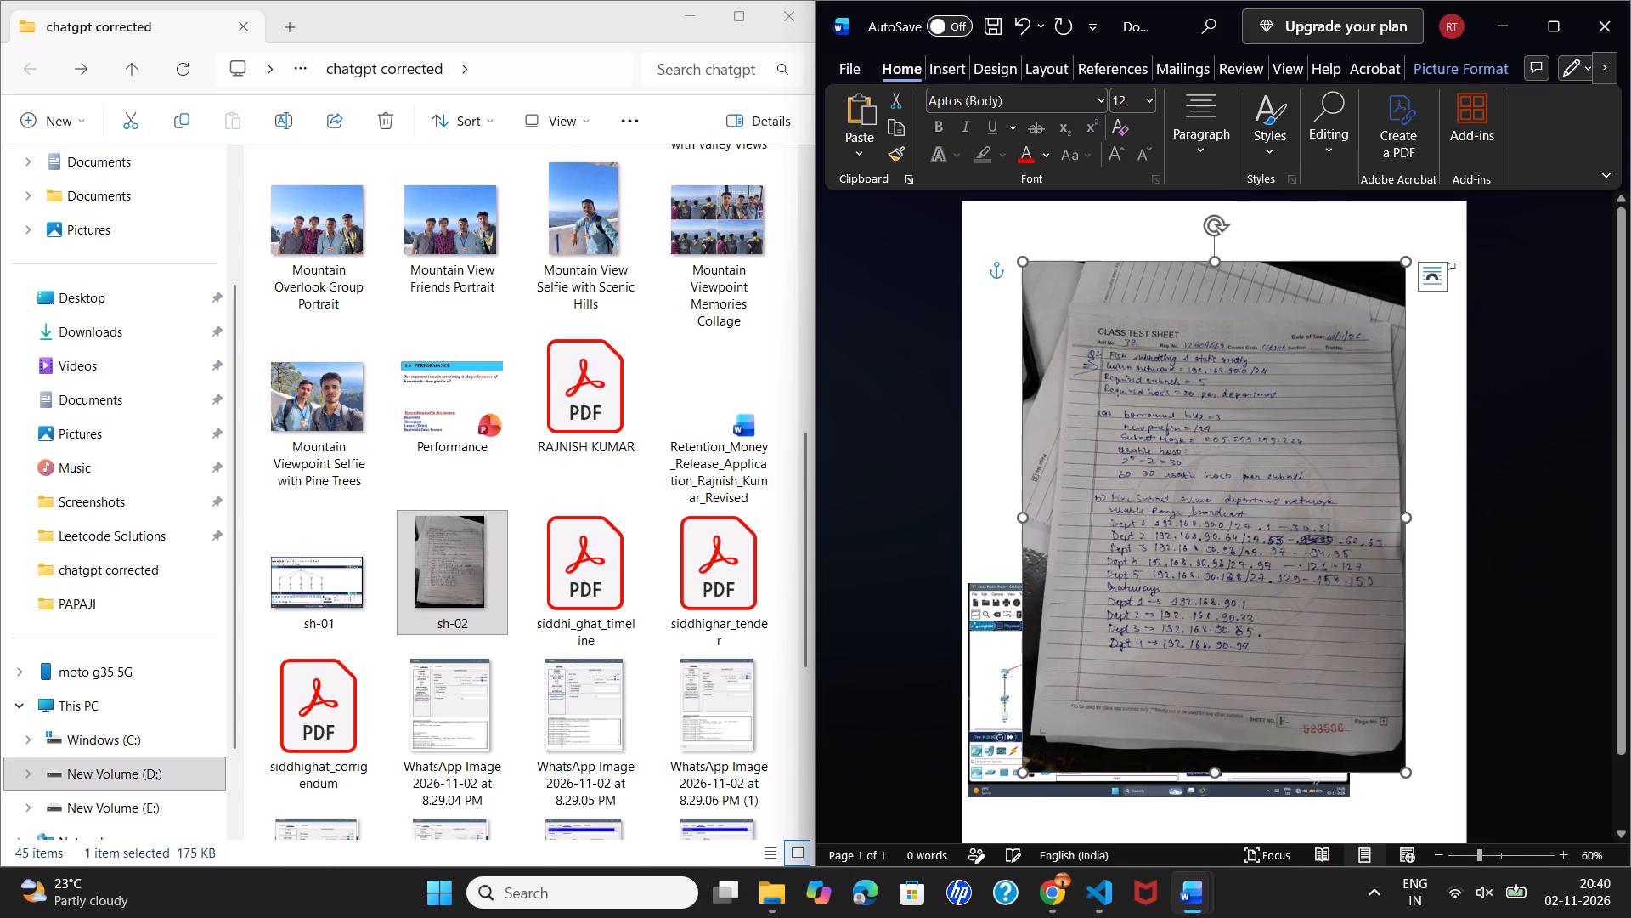
Move the sh-02 picture up to the top edge of the page, keeping it horizontally centred.
left_click_drag(1267, 475, 1261, 409)
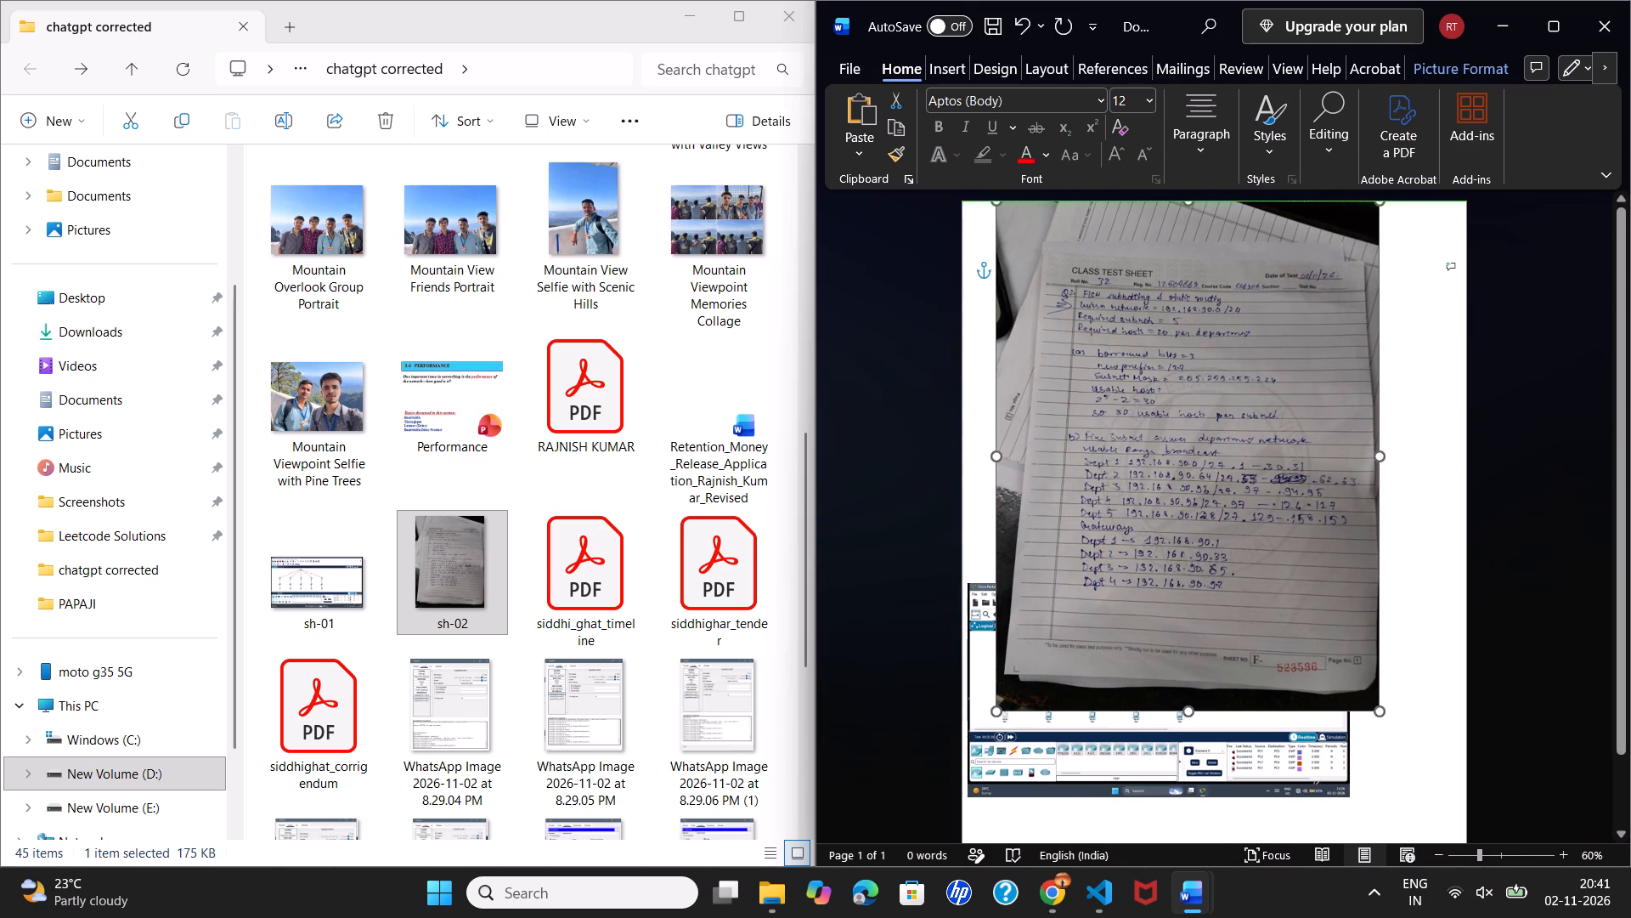
left_click_drag(1261, 409, 1283, 403)
Move the sh-01 network diagram picture out from under the sh-02 picture, toward the bottom right of the page.
left_click_drag(1174, 735, 1180, 763)
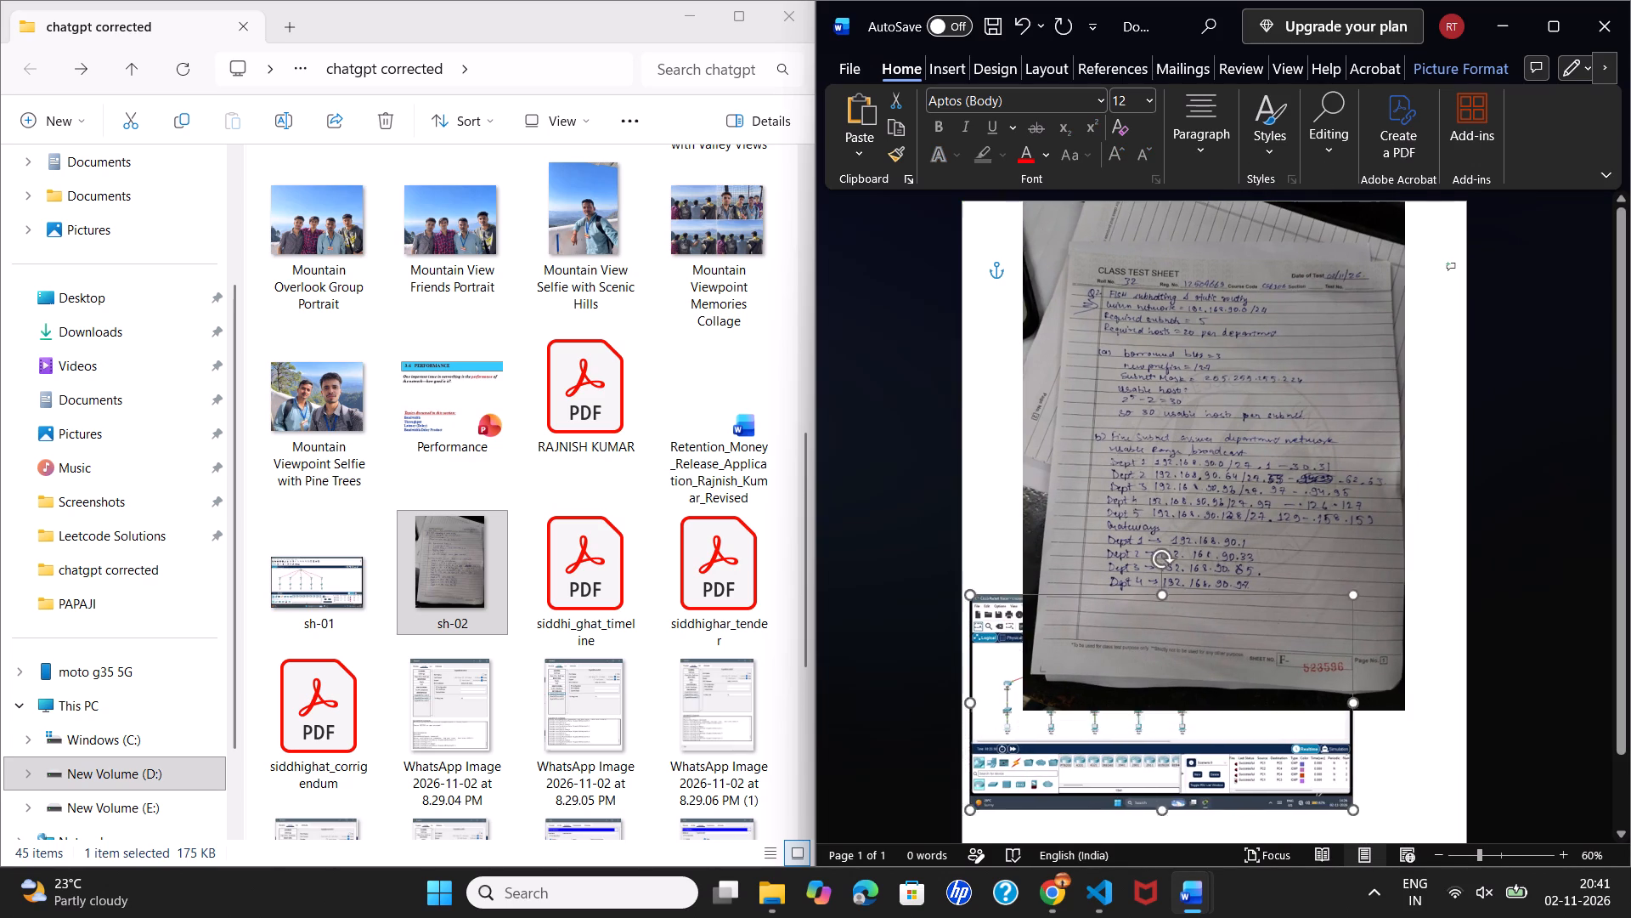
left_click_drag(1180, 763, 1451, 855)
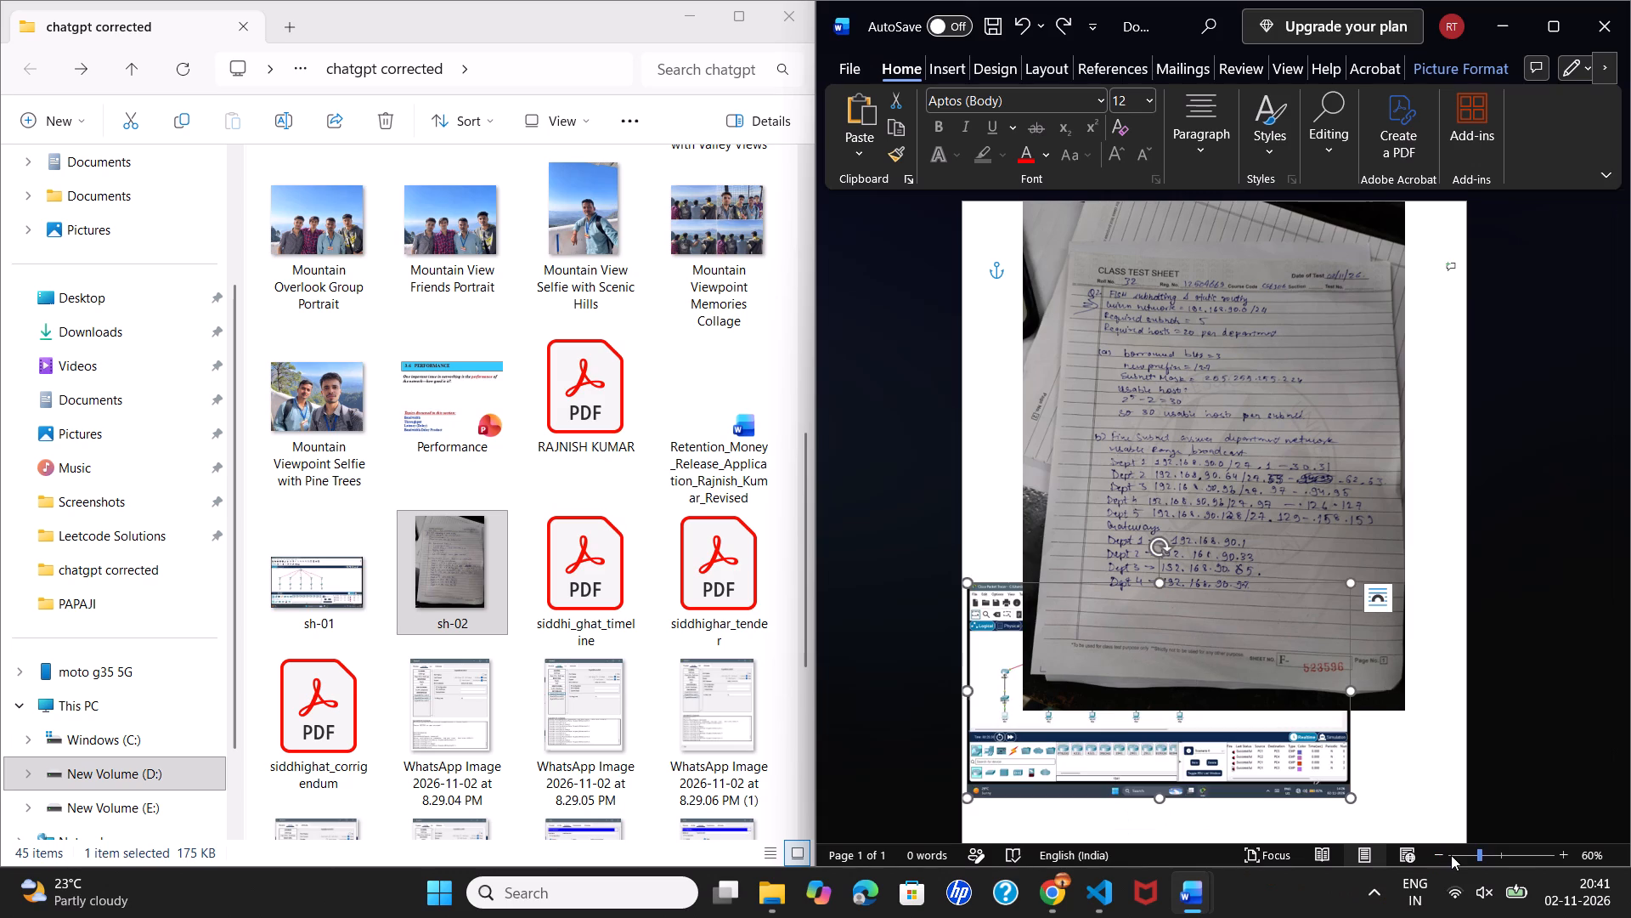
left_click(1573, 388)
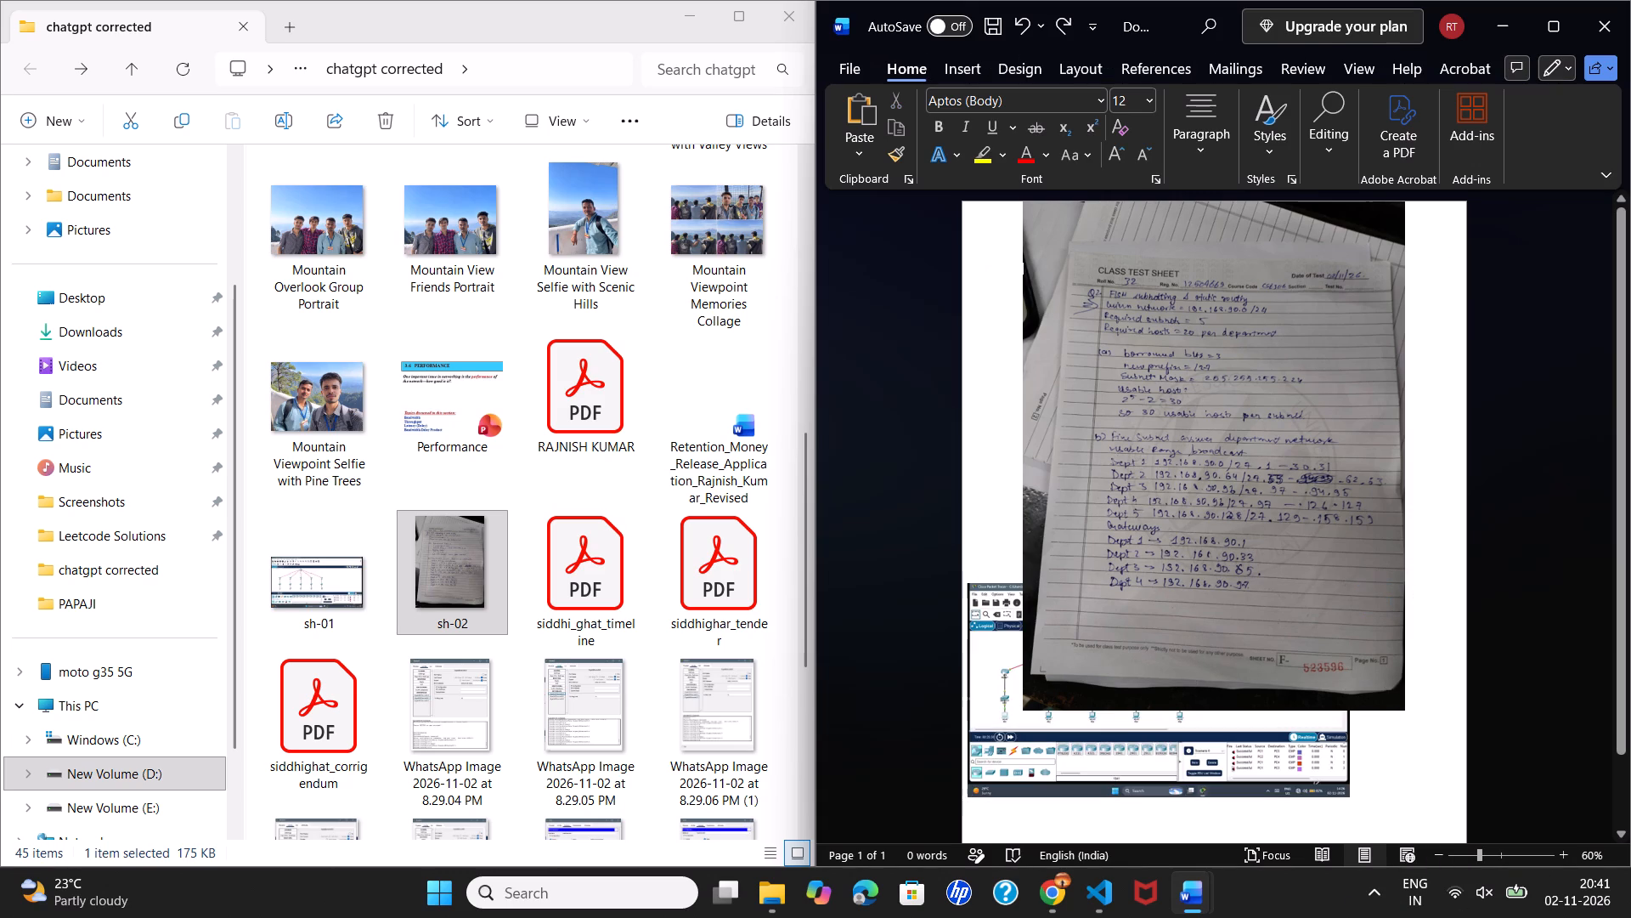
key("ctrl+m")
left_click_drag(1218, 756, 1531, 805)
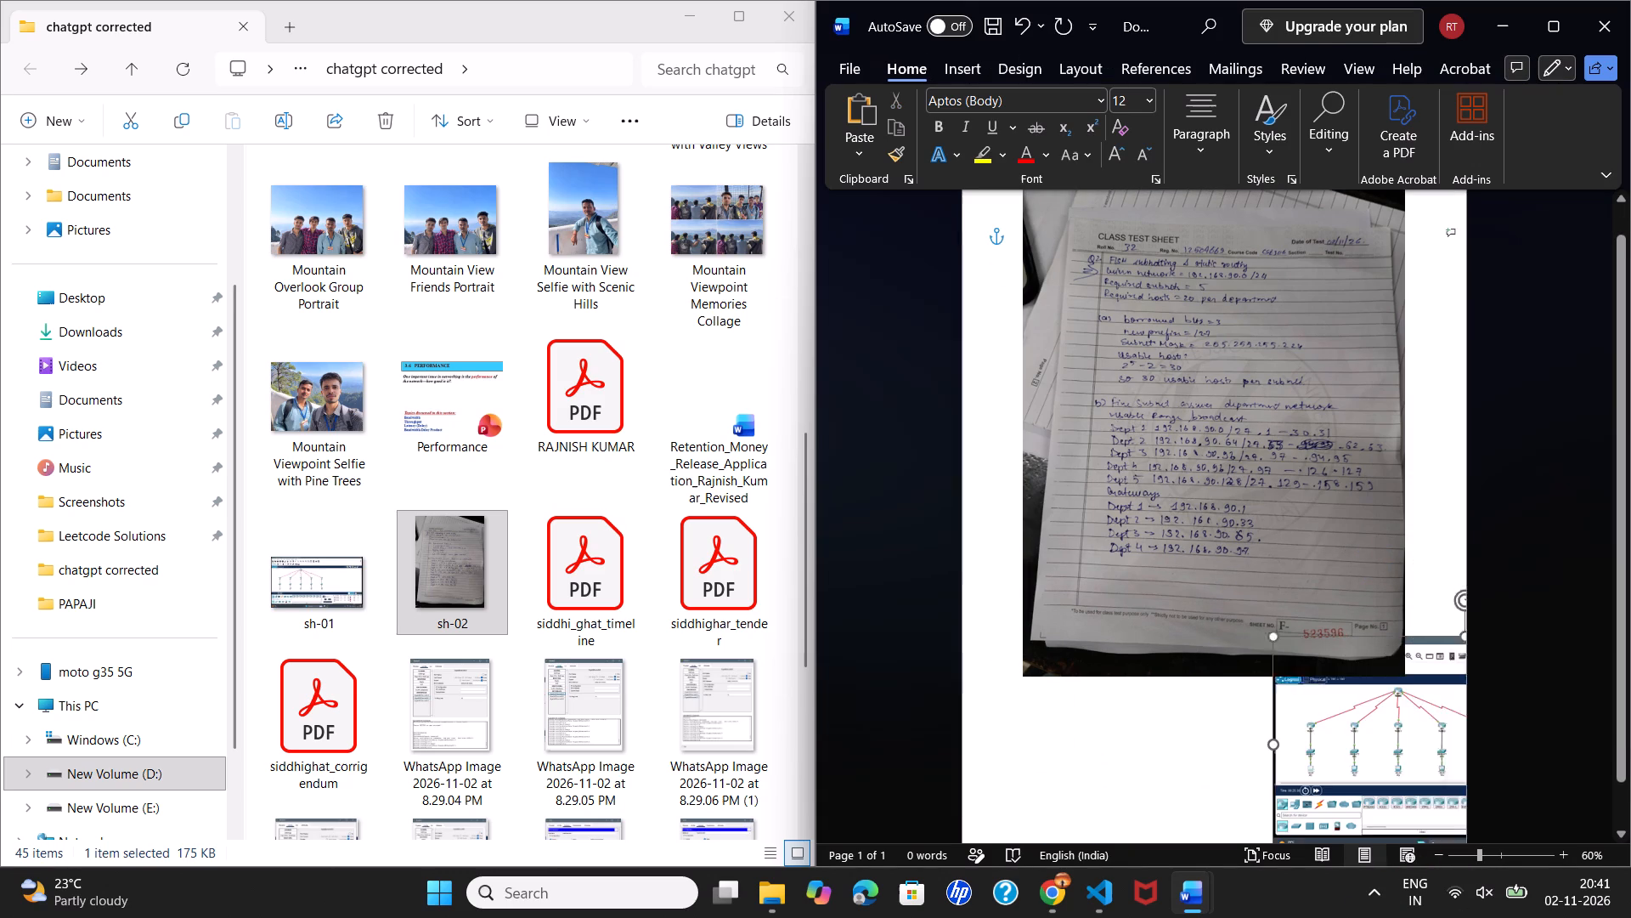
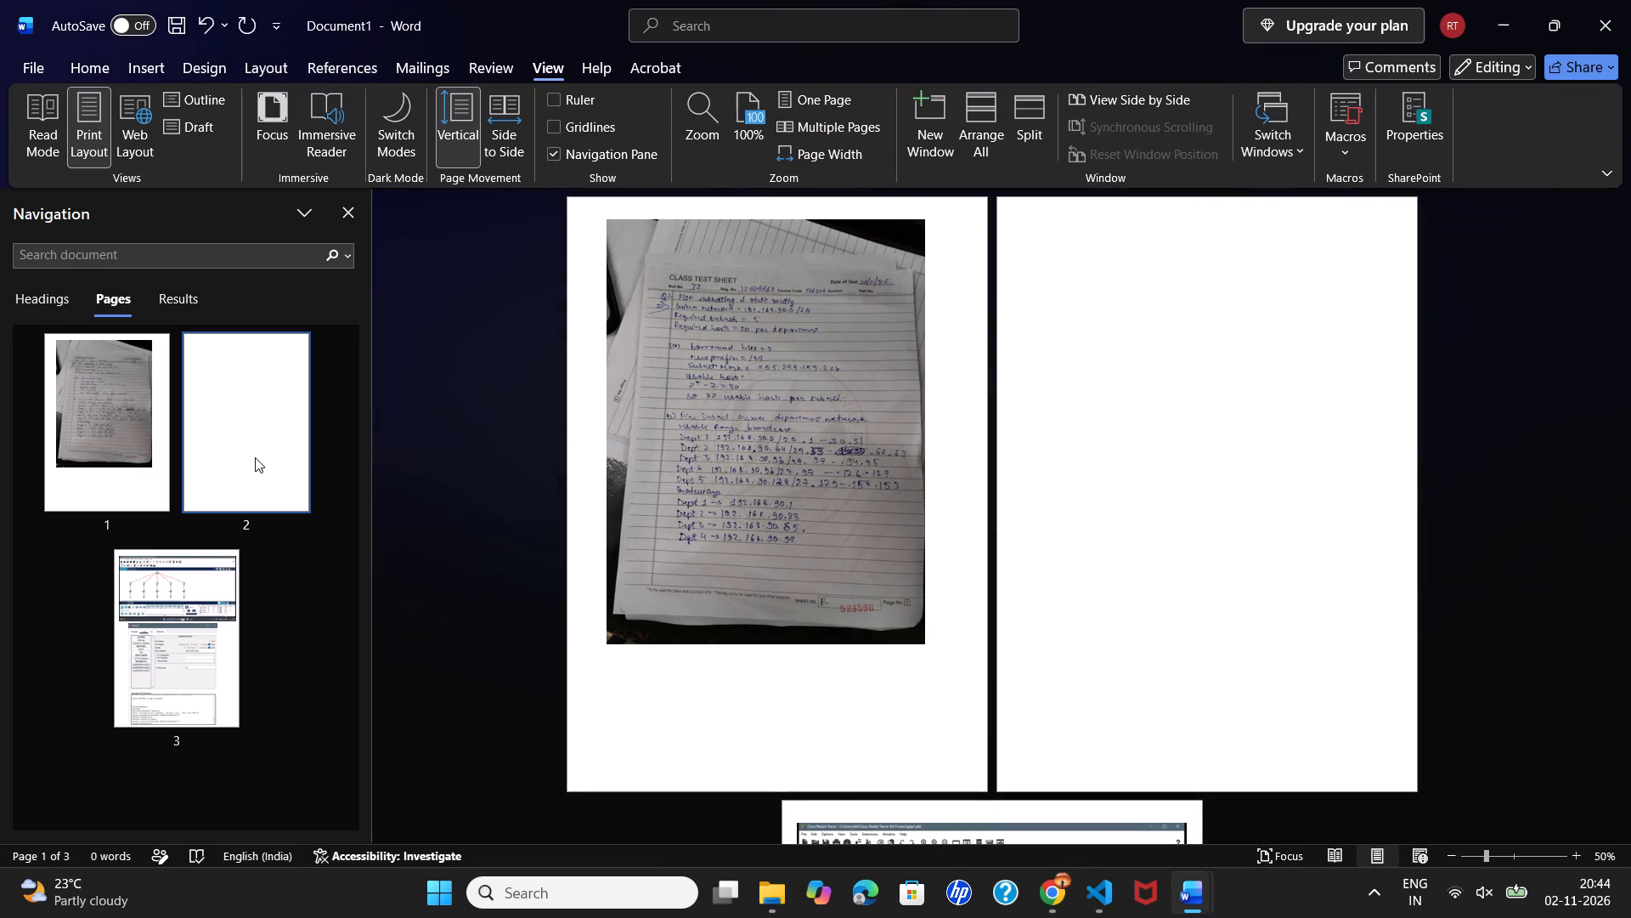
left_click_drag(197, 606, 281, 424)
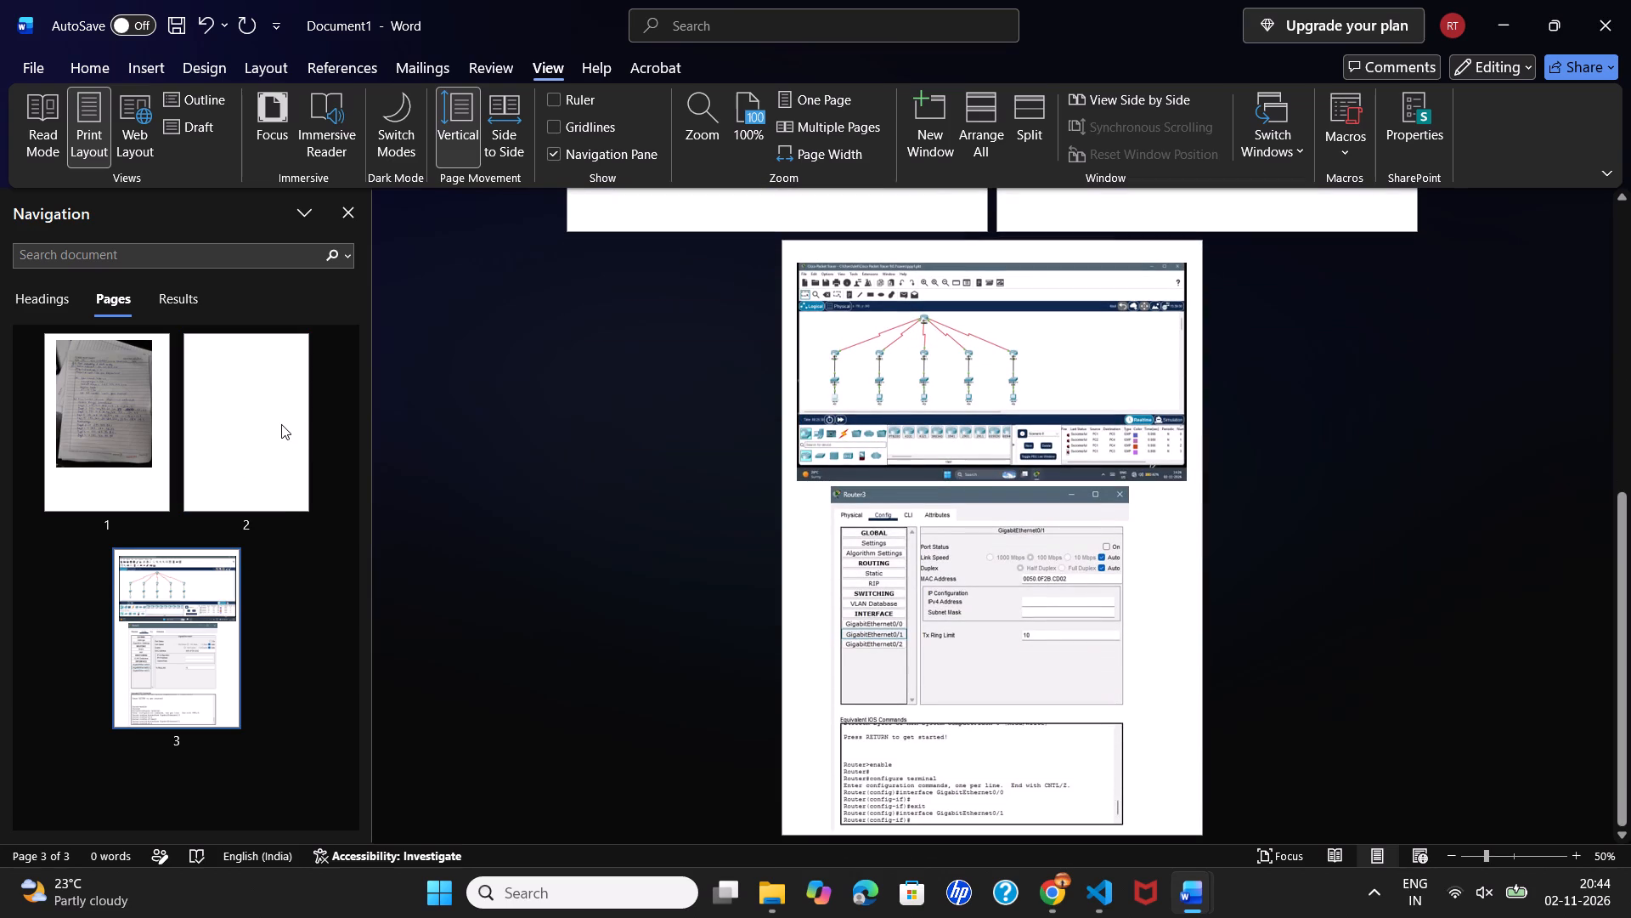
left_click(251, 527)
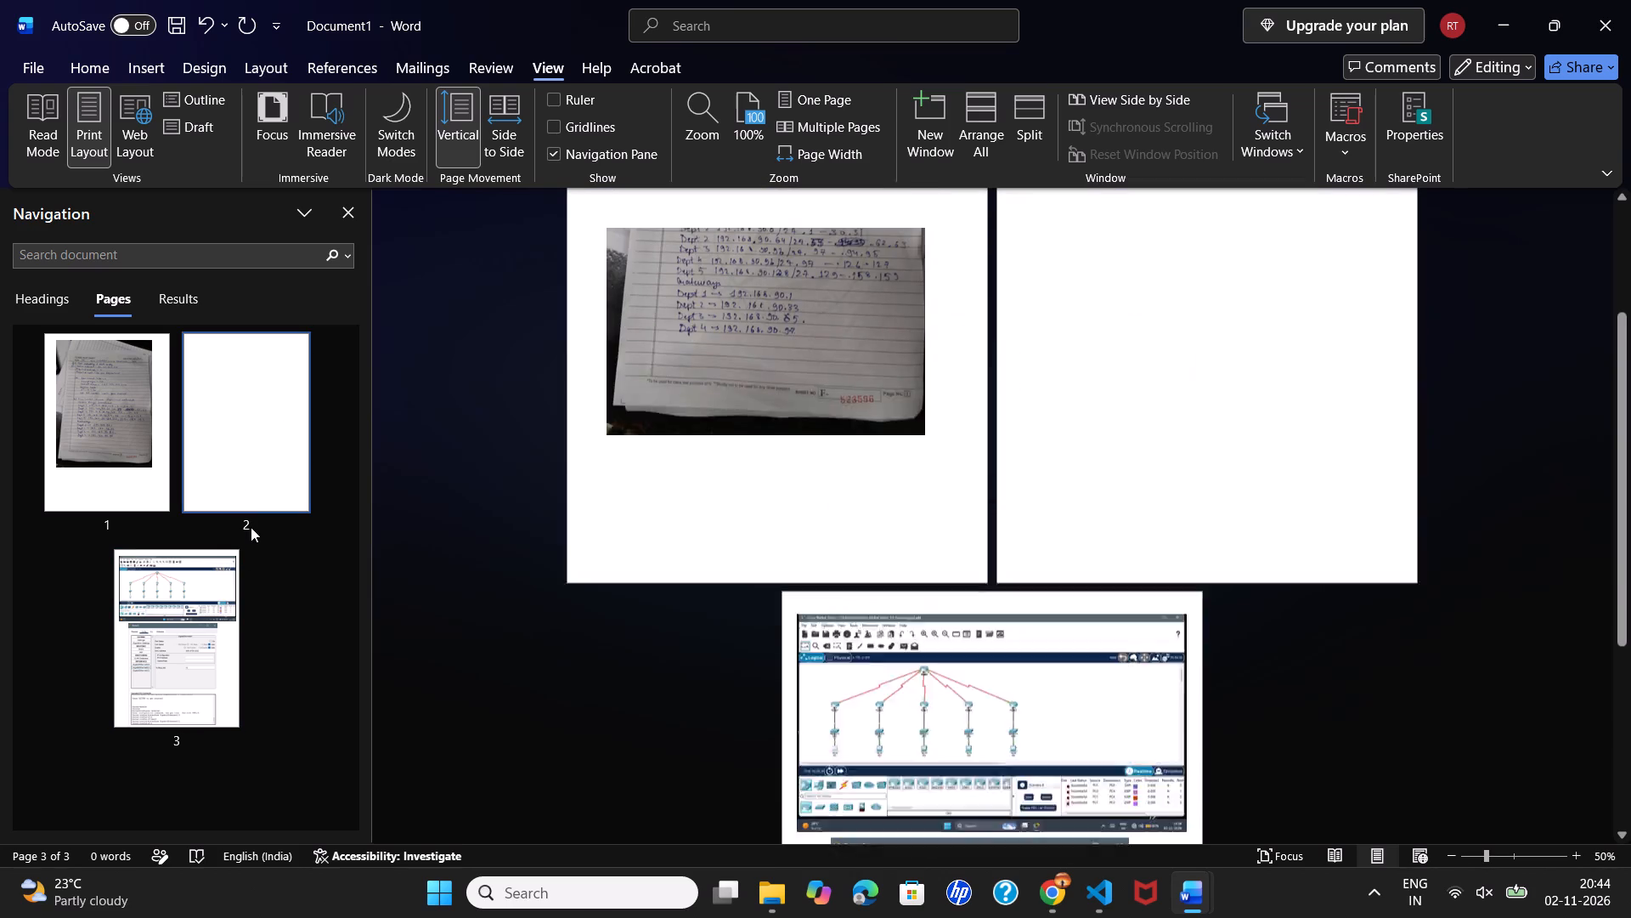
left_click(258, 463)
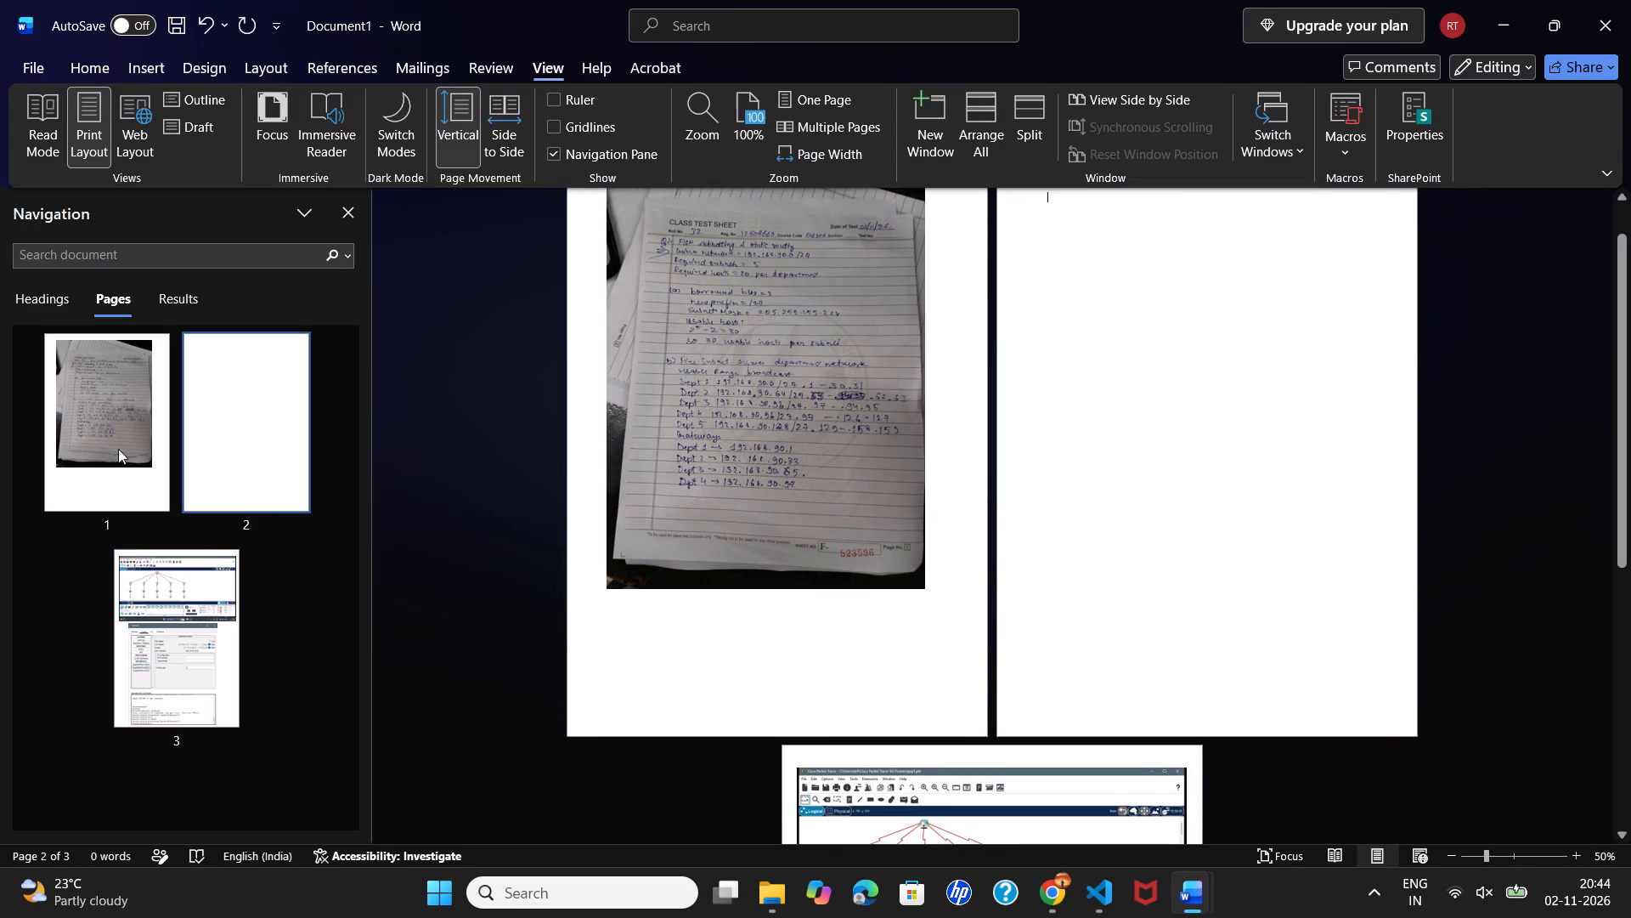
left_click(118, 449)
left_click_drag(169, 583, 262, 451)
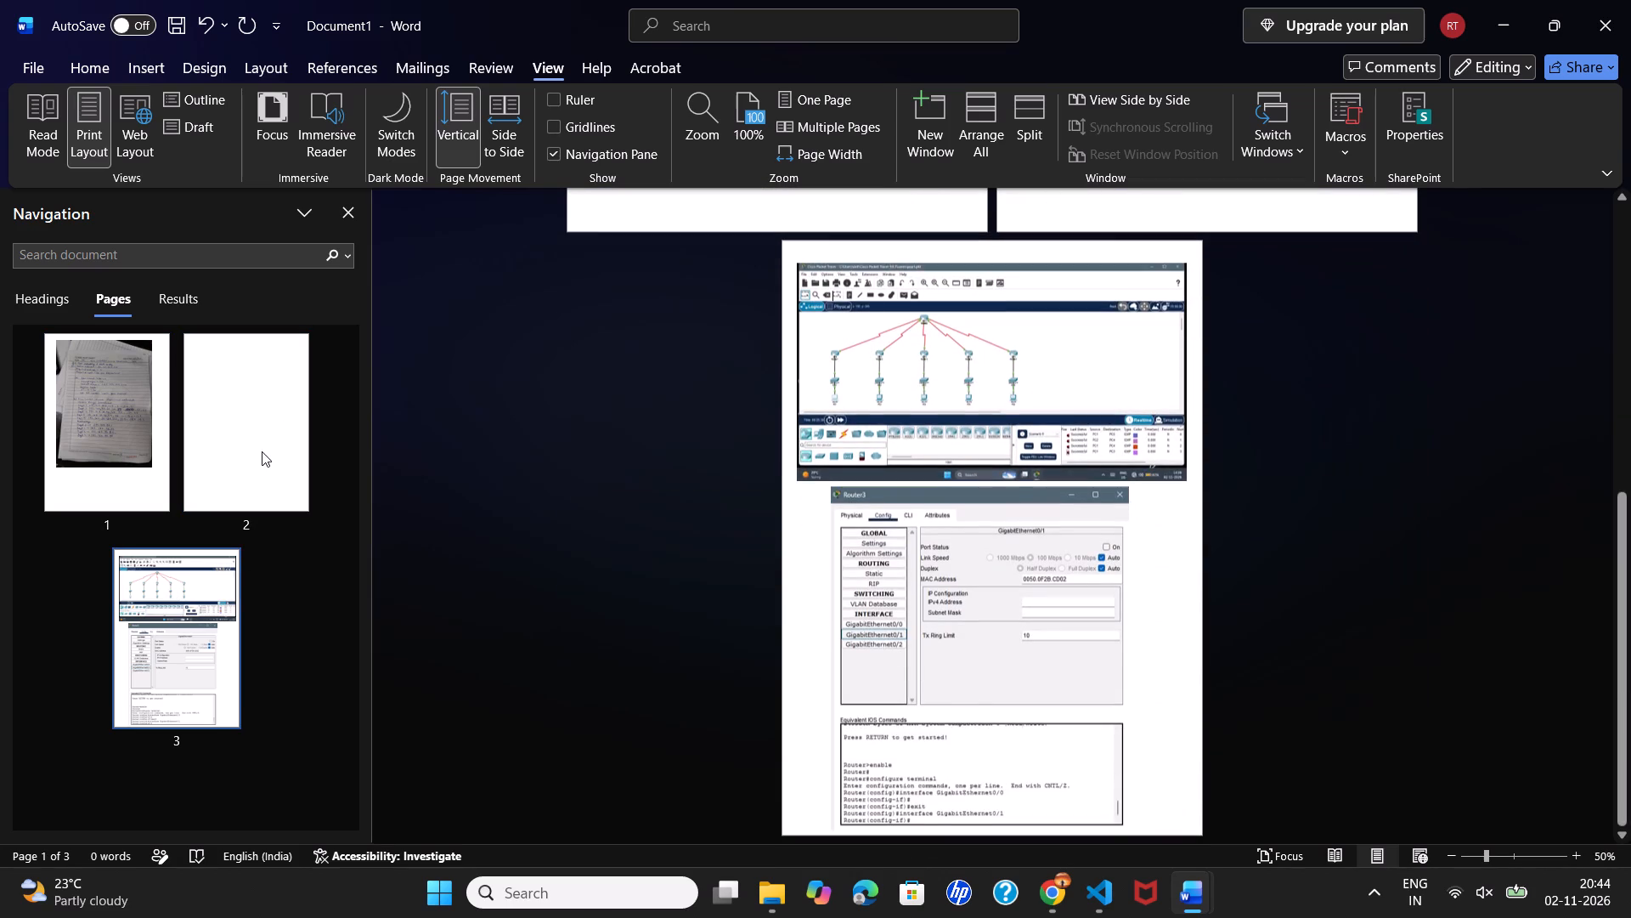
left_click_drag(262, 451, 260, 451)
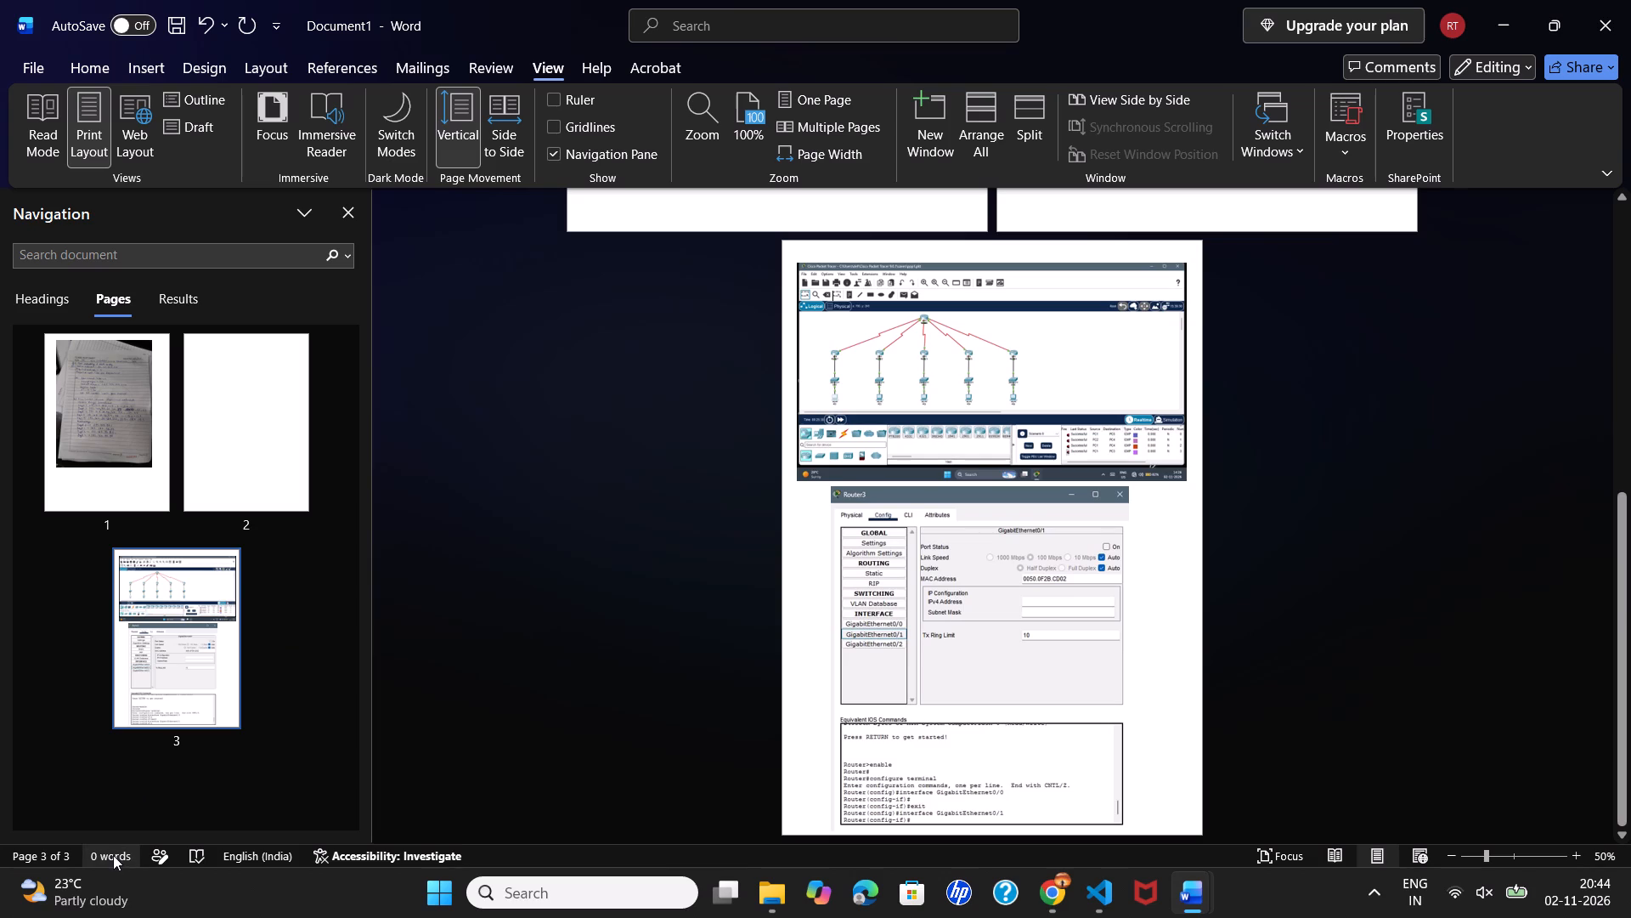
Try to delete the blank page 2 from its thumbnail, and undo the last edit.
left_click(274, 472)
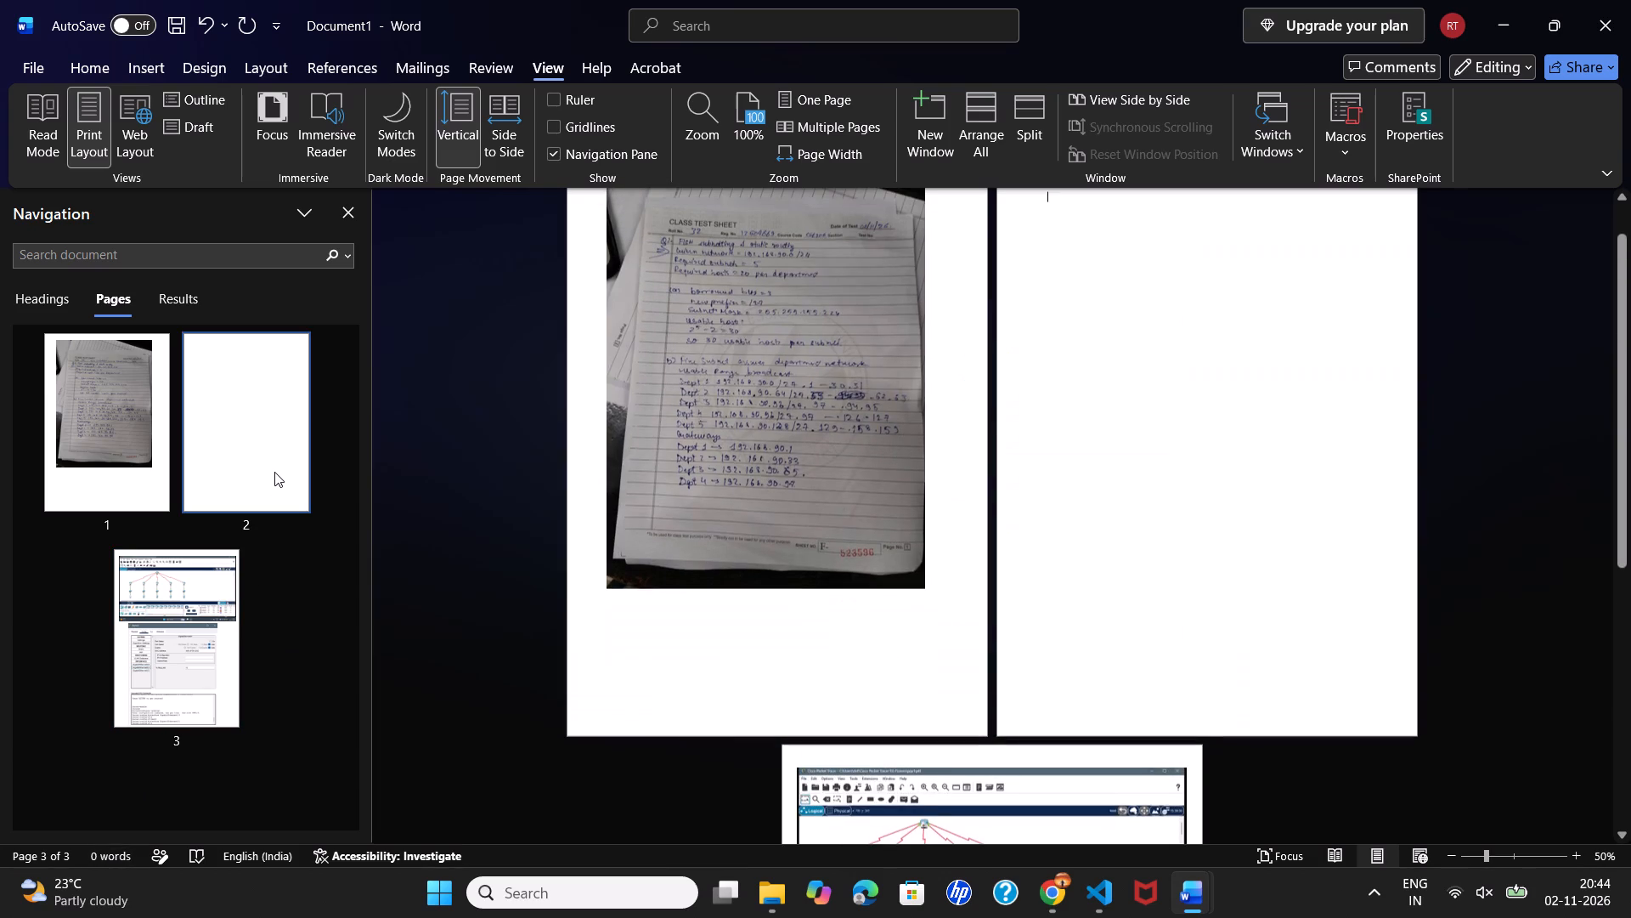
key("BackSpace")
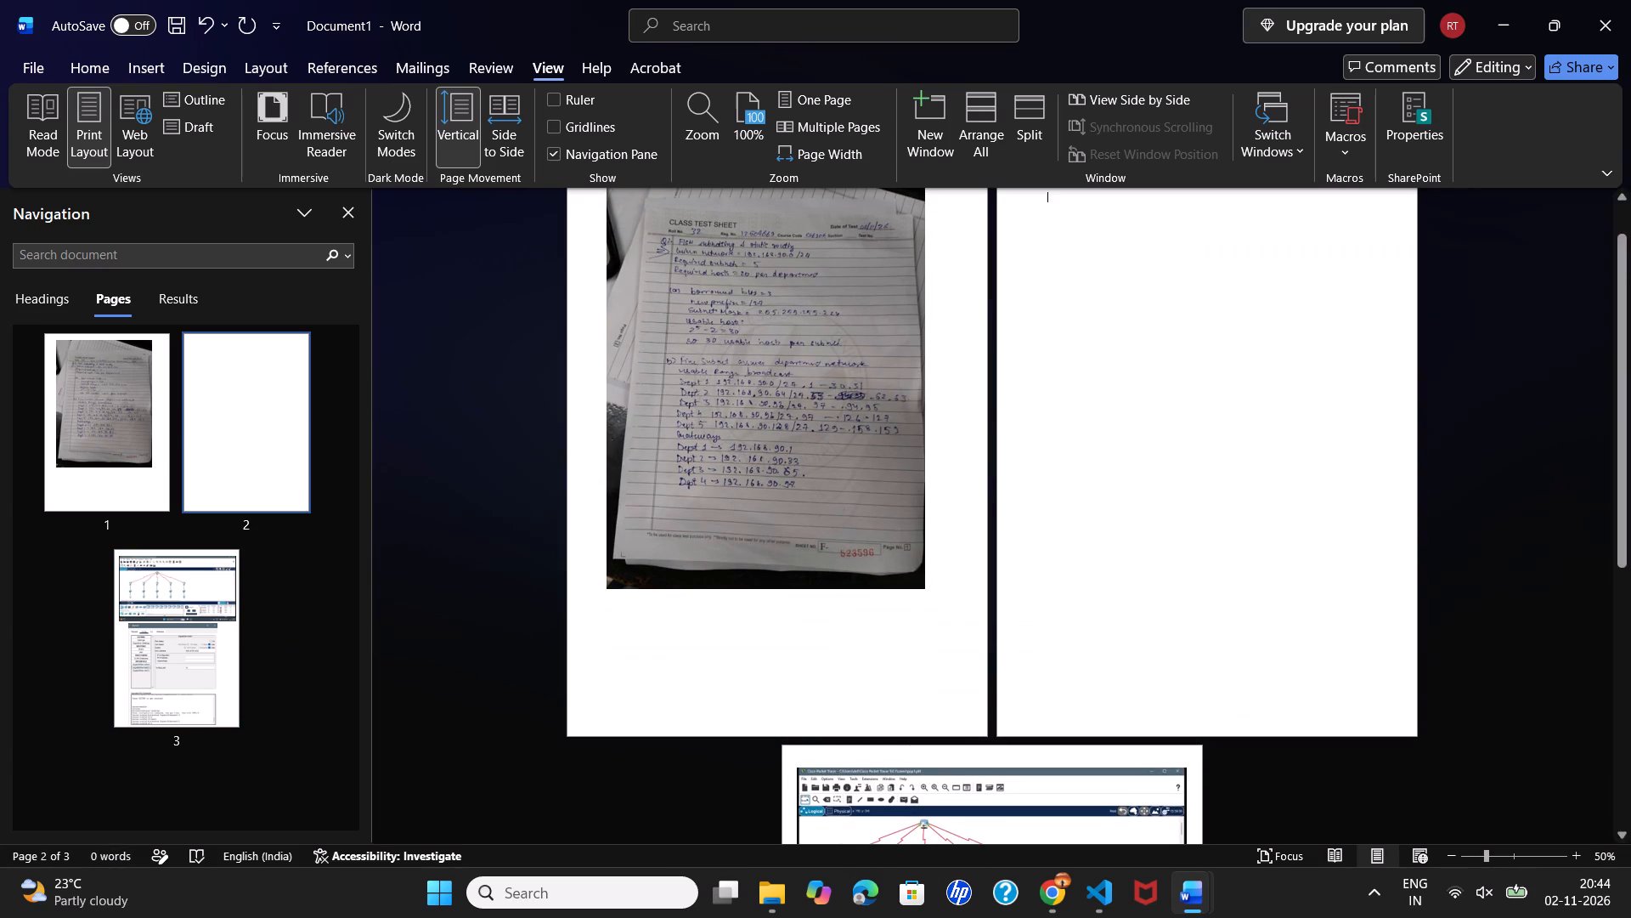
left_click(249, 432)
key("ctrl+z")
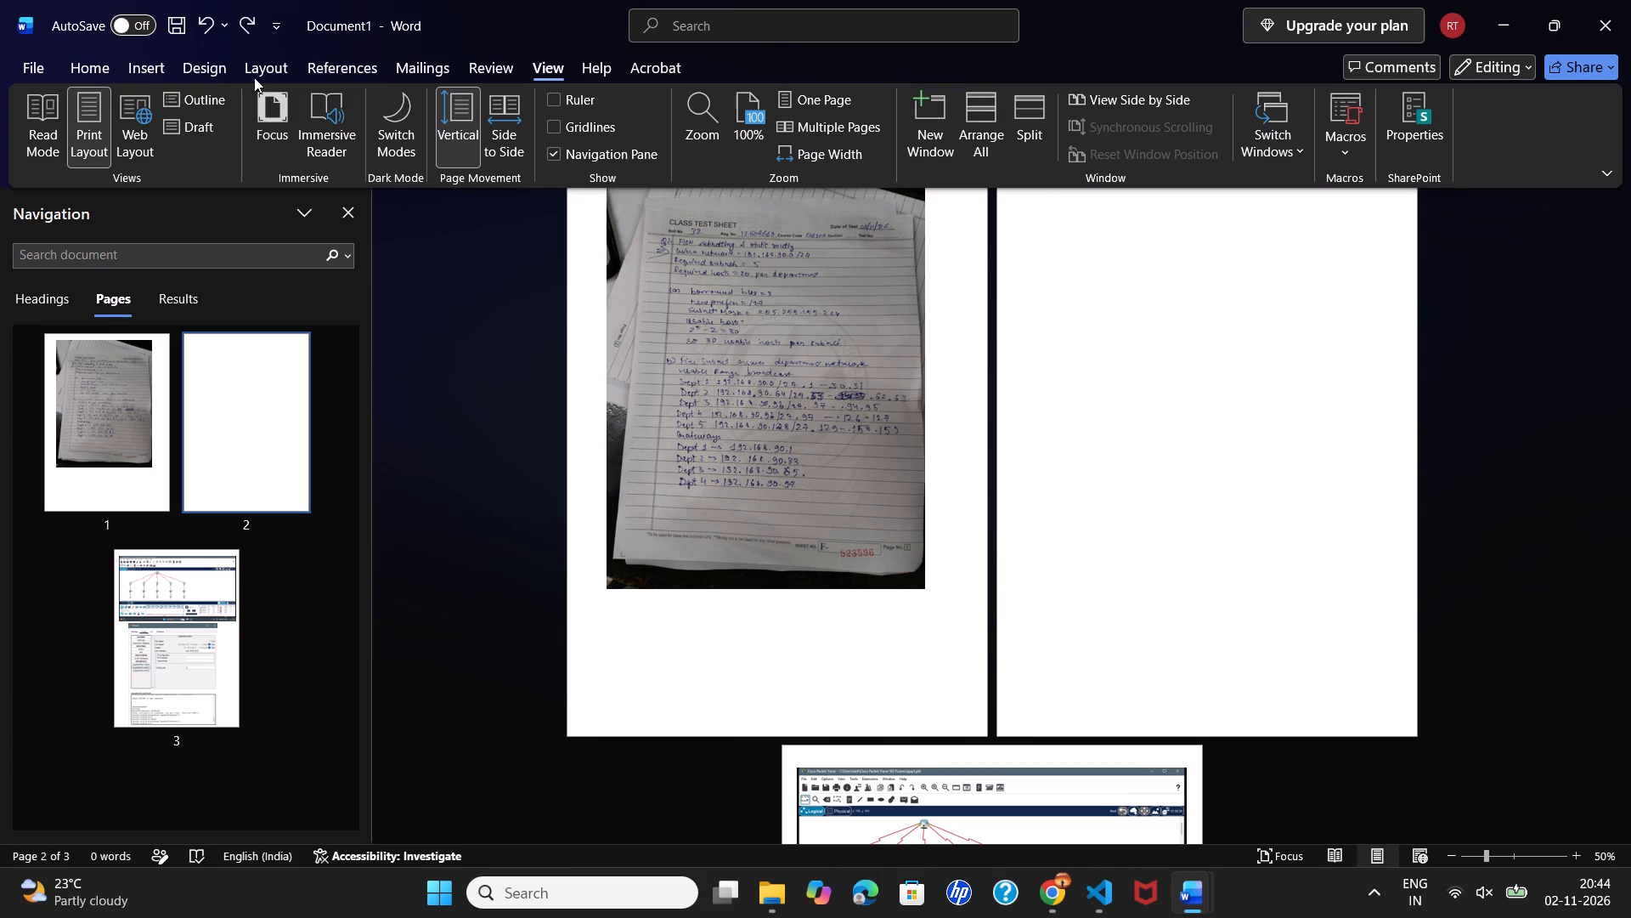
Close the Navigation Pane and delete the blank page 2 between the handwritten test sheet and the network diagram page.
left_click(82, 59)
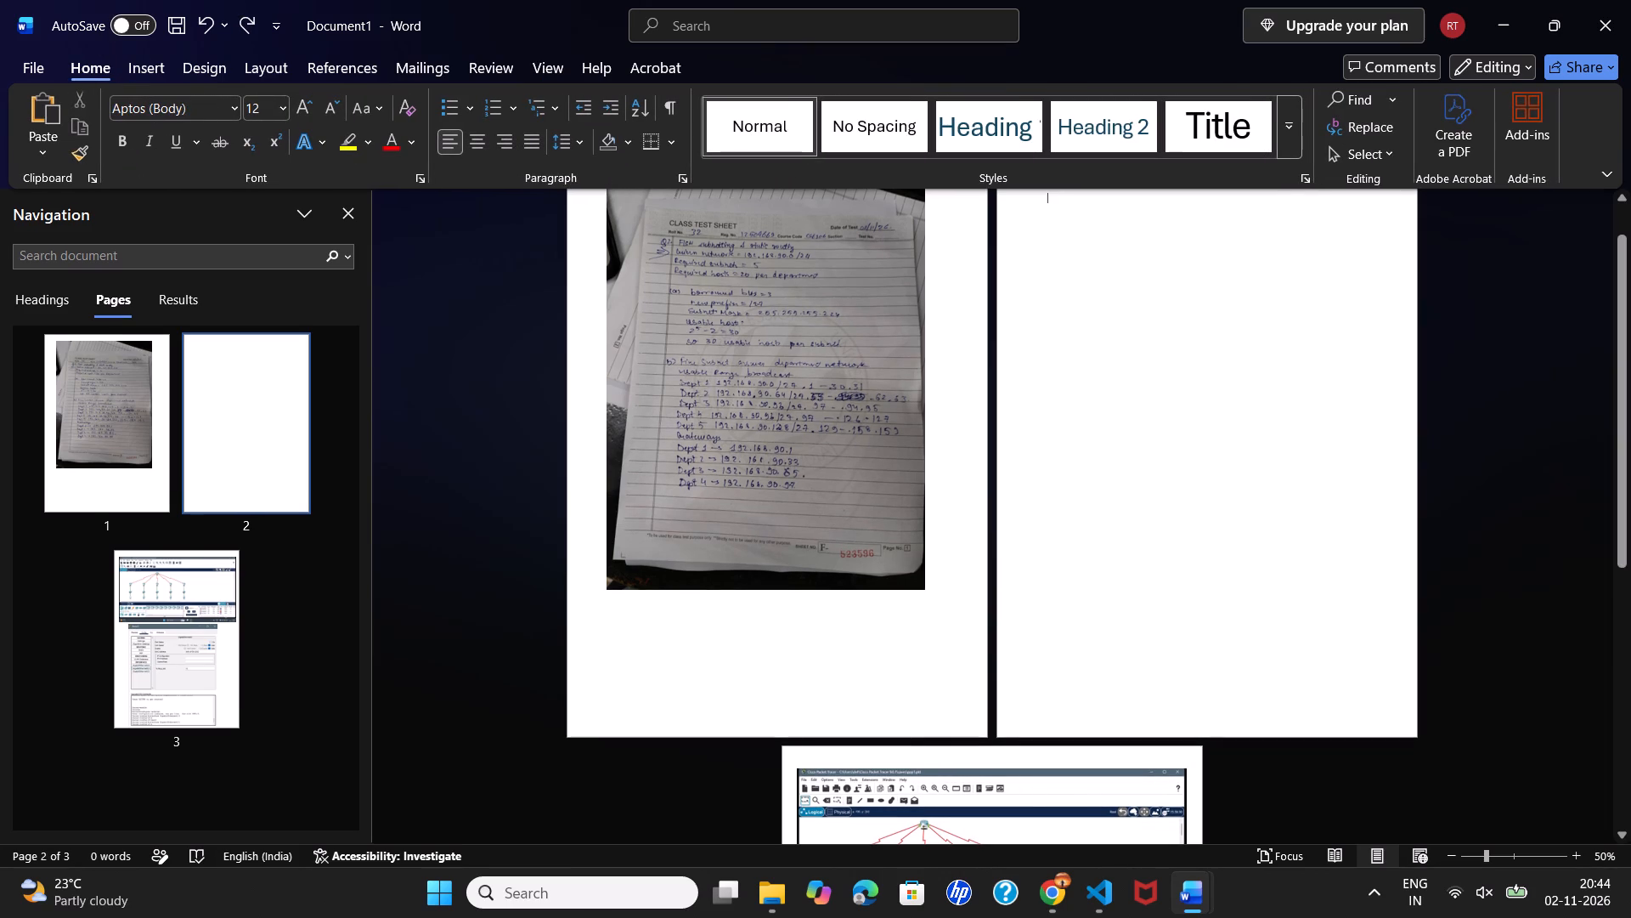
left_click(351, 211)
left_click(799, 397)
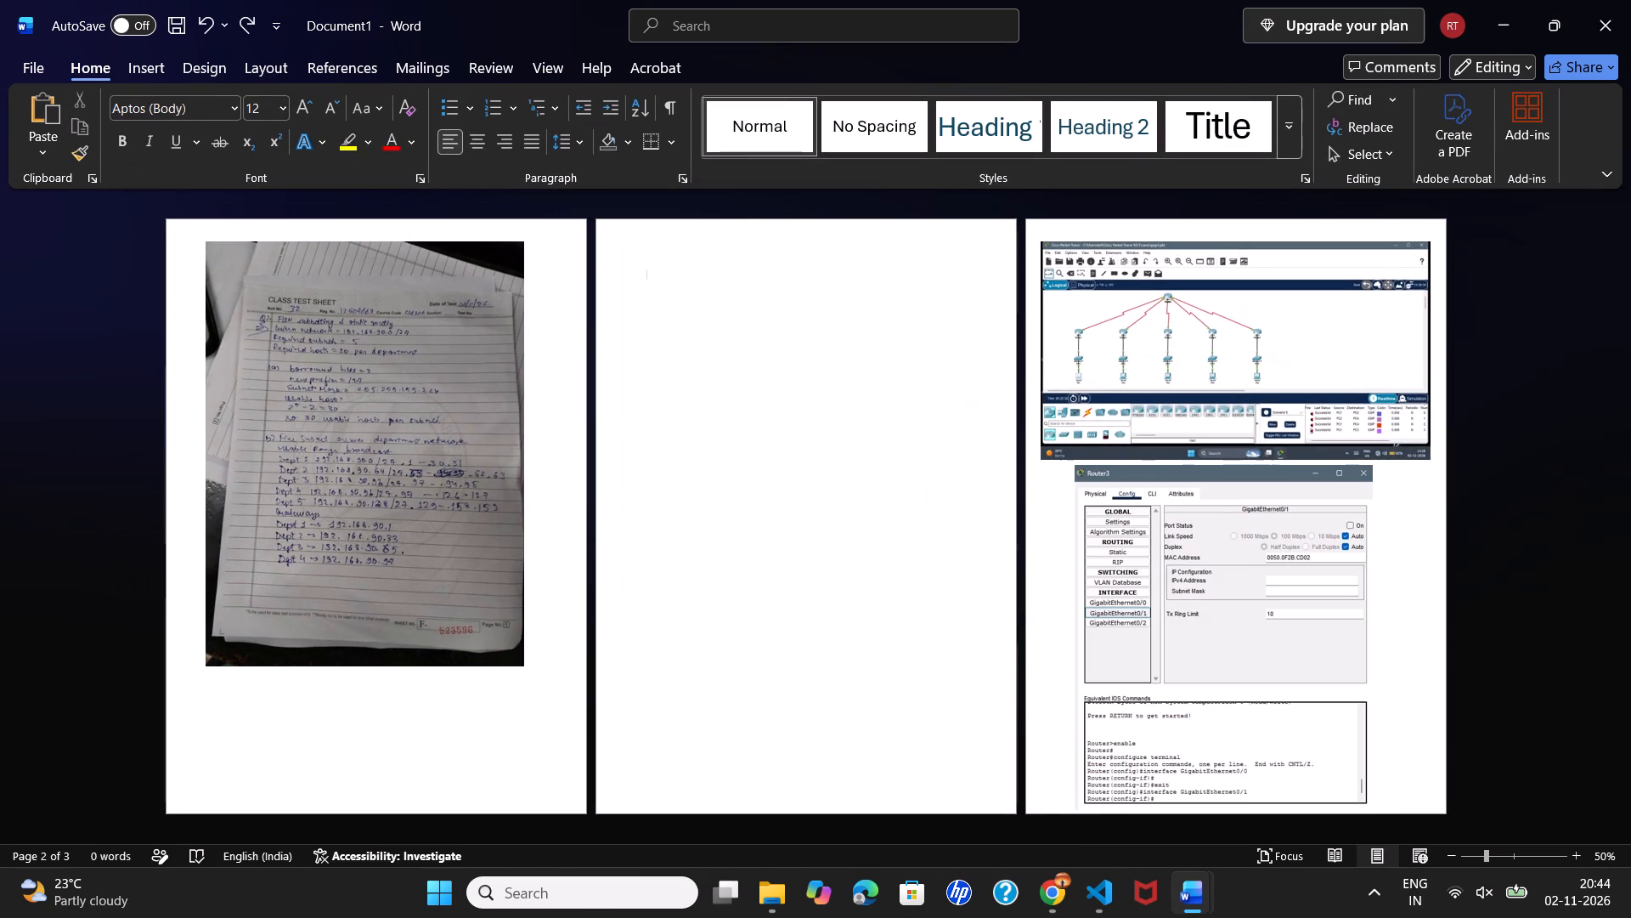
key("BackSpace")
left_click(1019, 586)
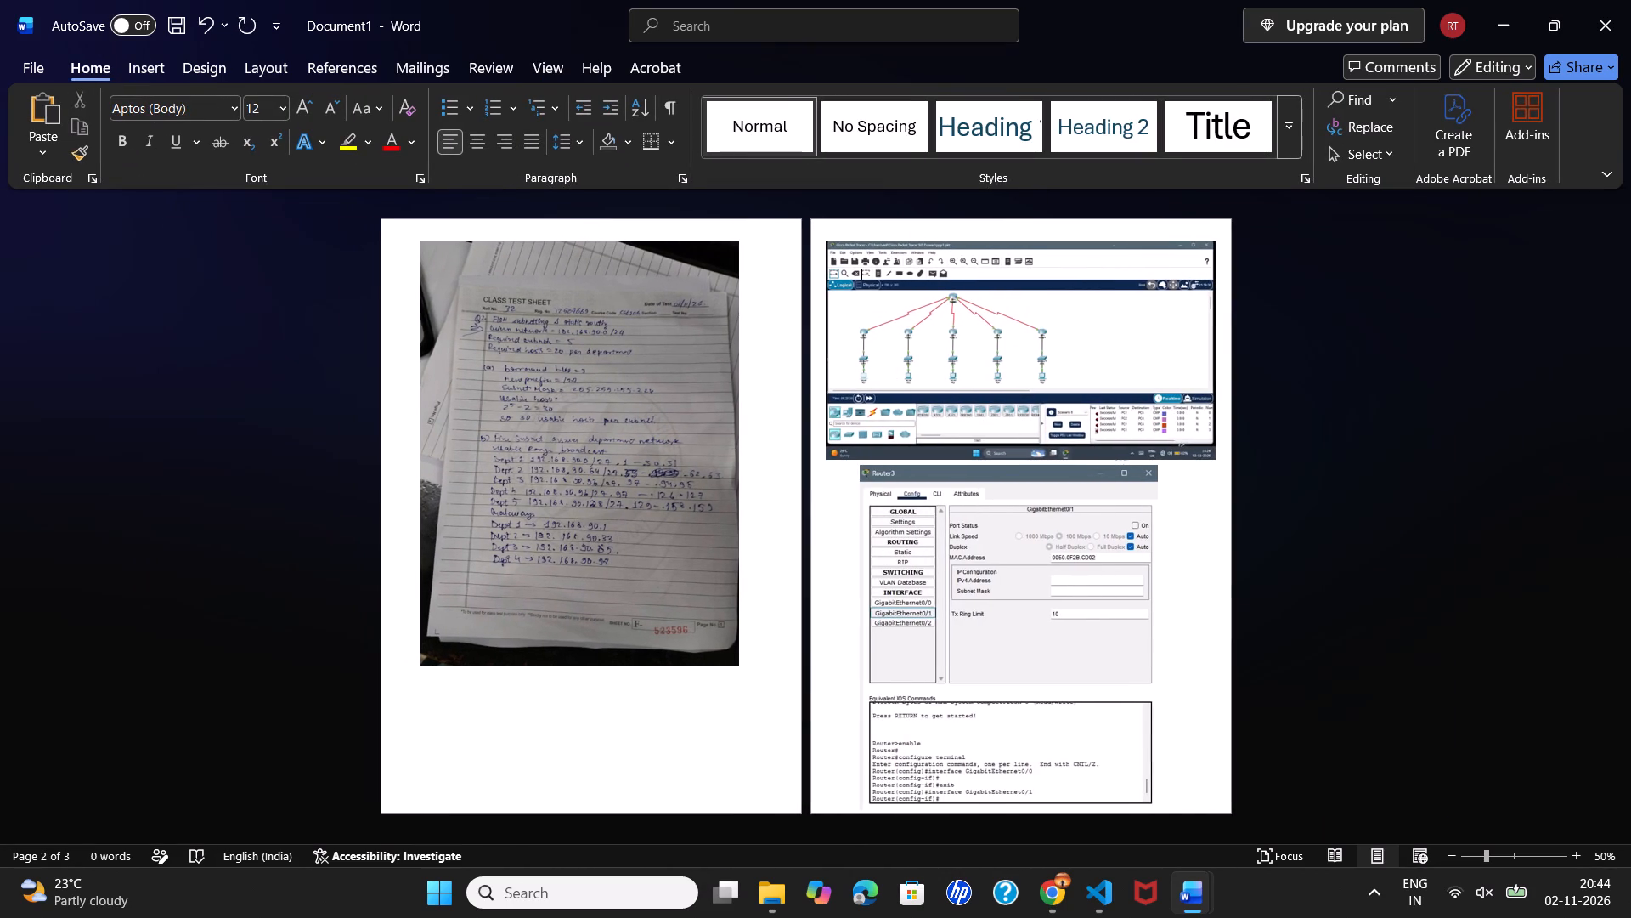
Delete the Router3 configuration picture below the network diagram on page 2.
key("Delete")
left_click(1019, 586)
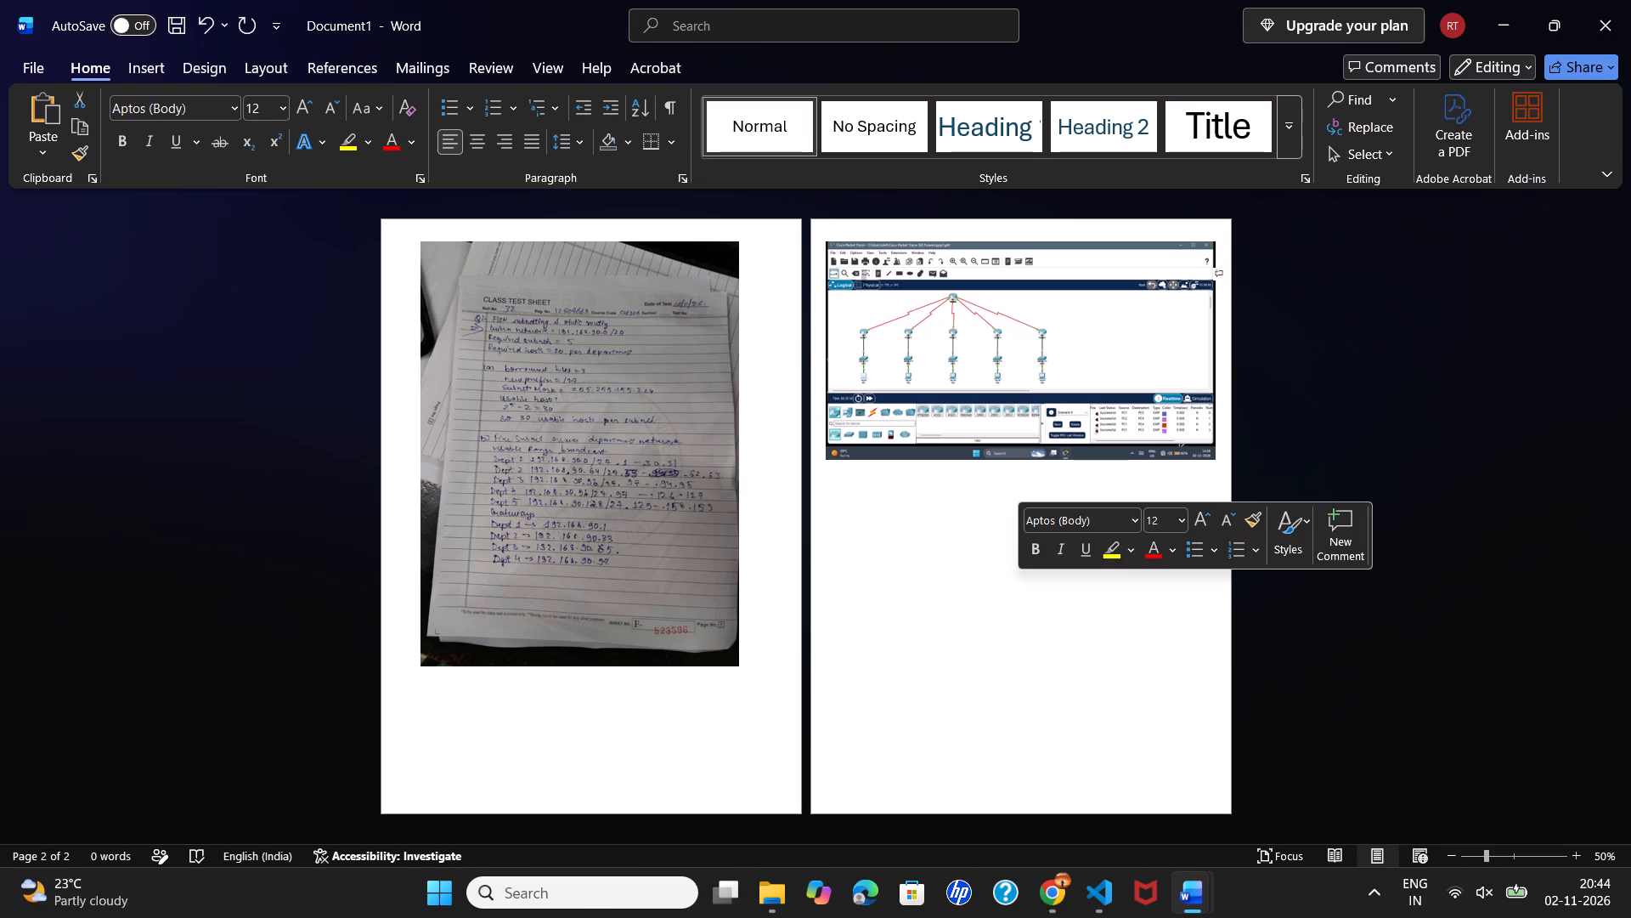
Insert six page breaks after the network diagram to add blank pages for the remaining pictures.
double_click(994, 679)
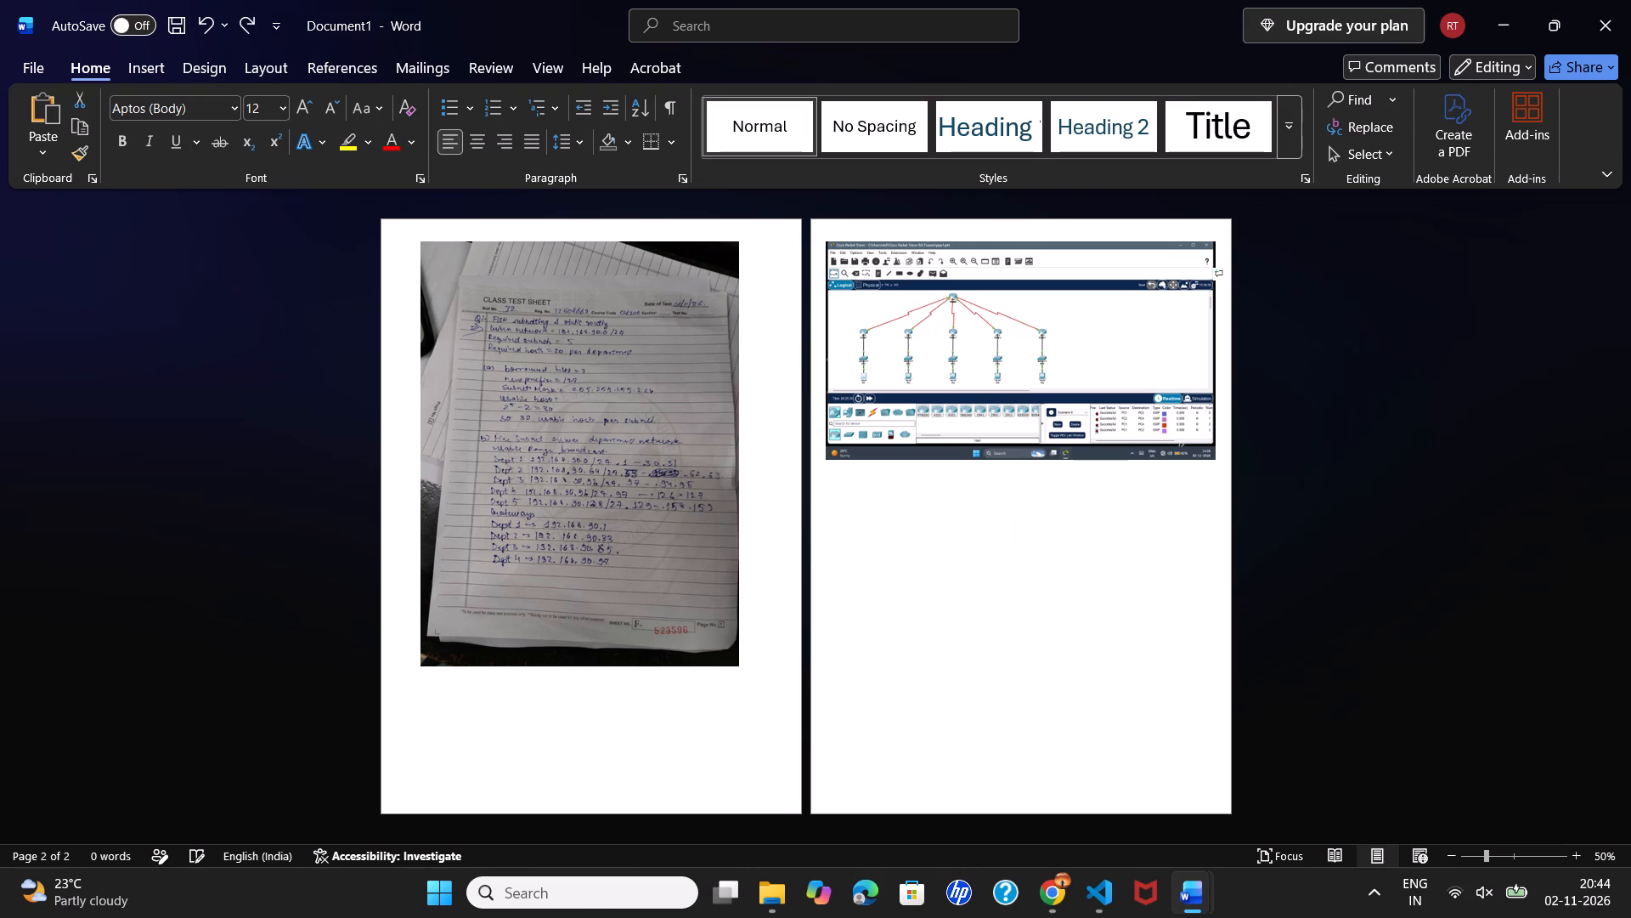
double_click(994, 679)
key("ctrl+Return")
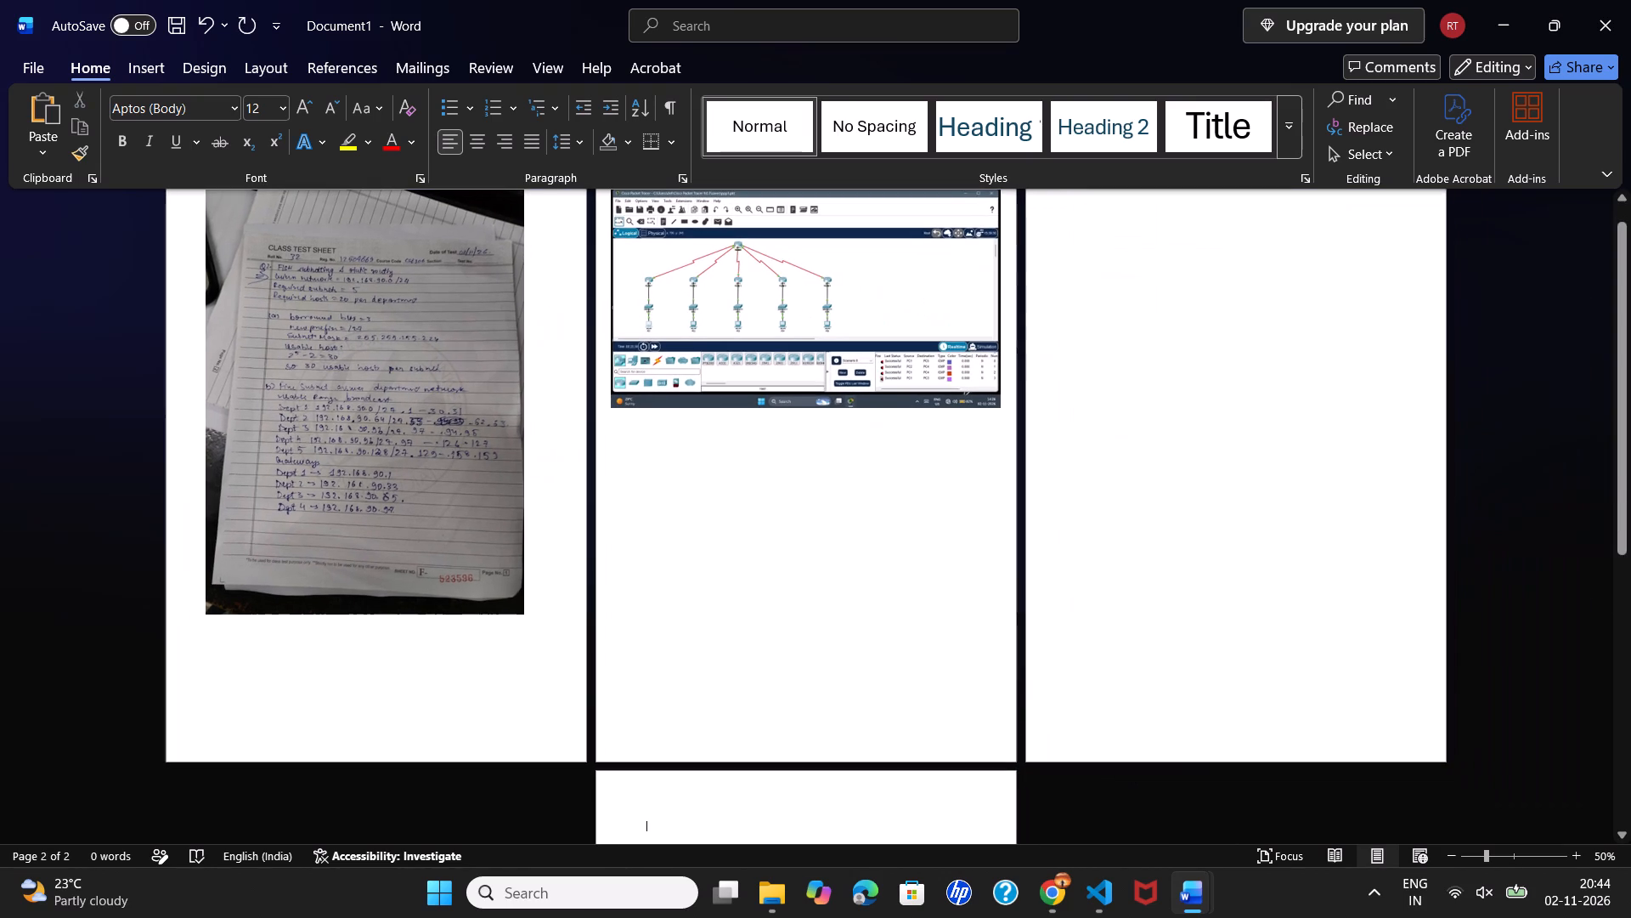
scroll(1047, 592, "down", 2)
key("ctrl+Return")
key("ctrl+Return")
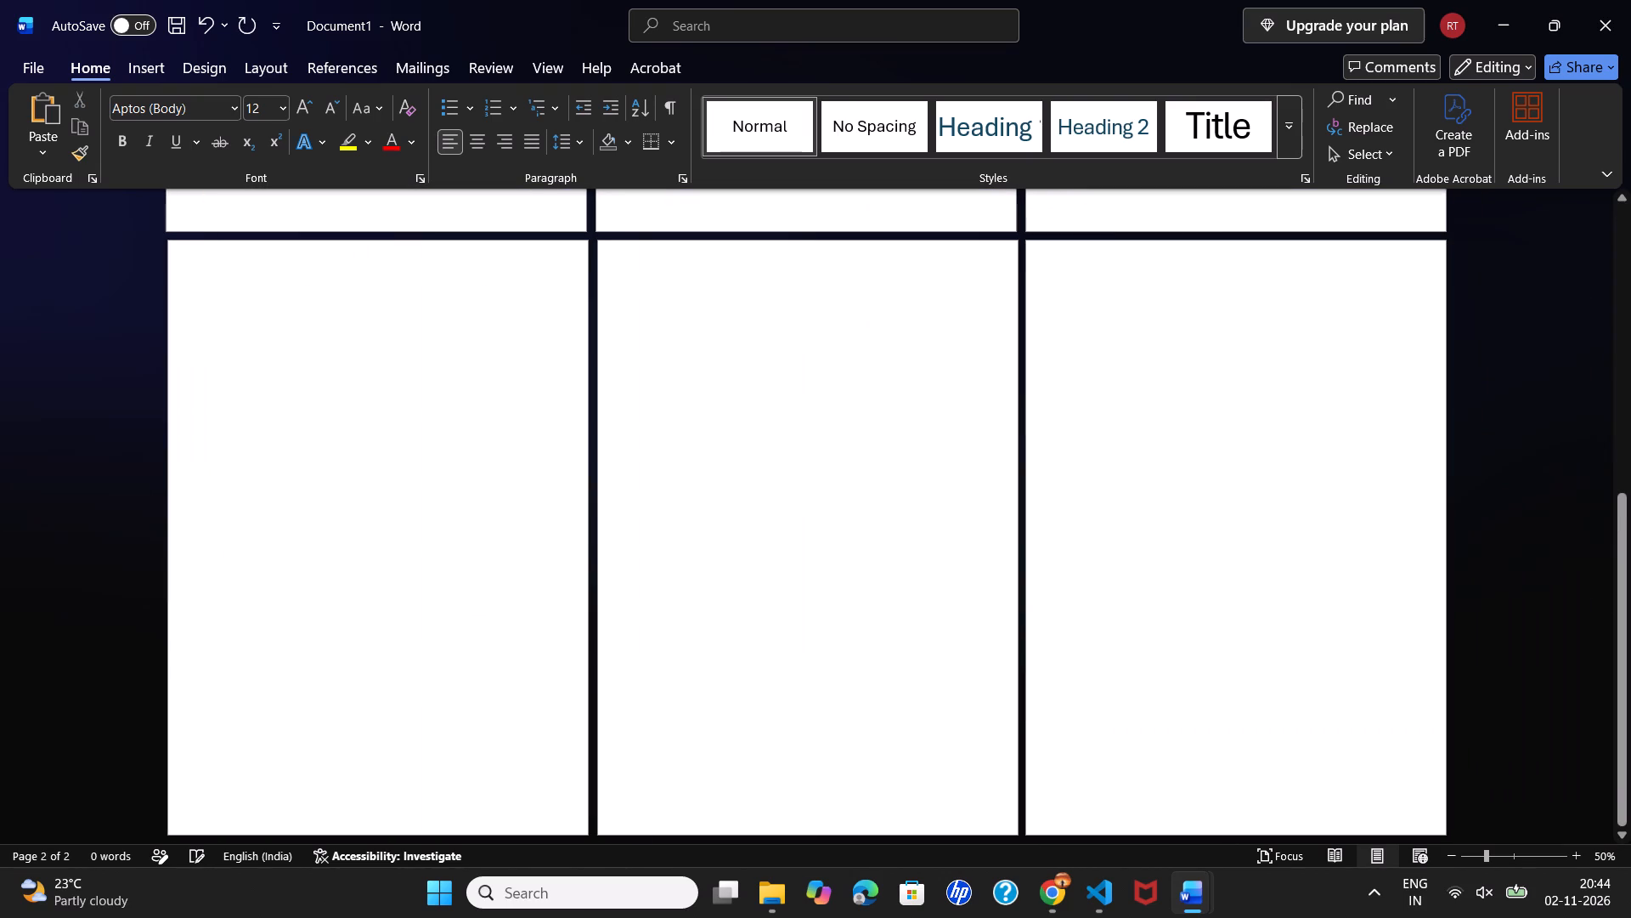
key("ctrl+Return")
key("ctrl+Return")
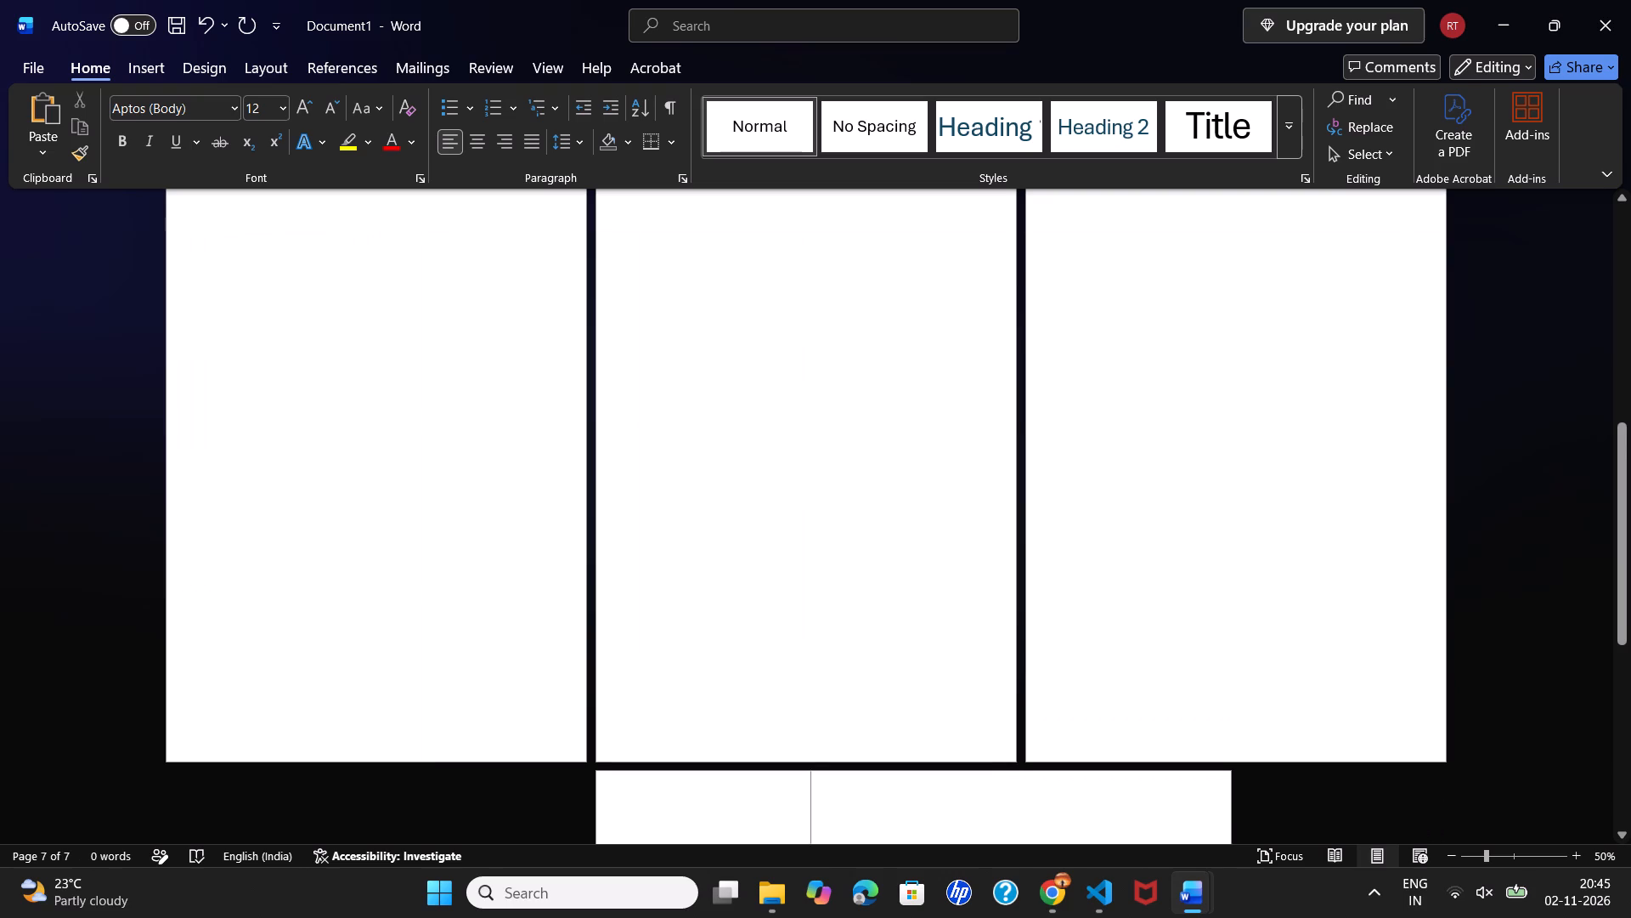
key("ctrl+Return")
Dock the Word window side by side with the chatgpt corrected folder window.
scroll(1047, 592, "up", 11)
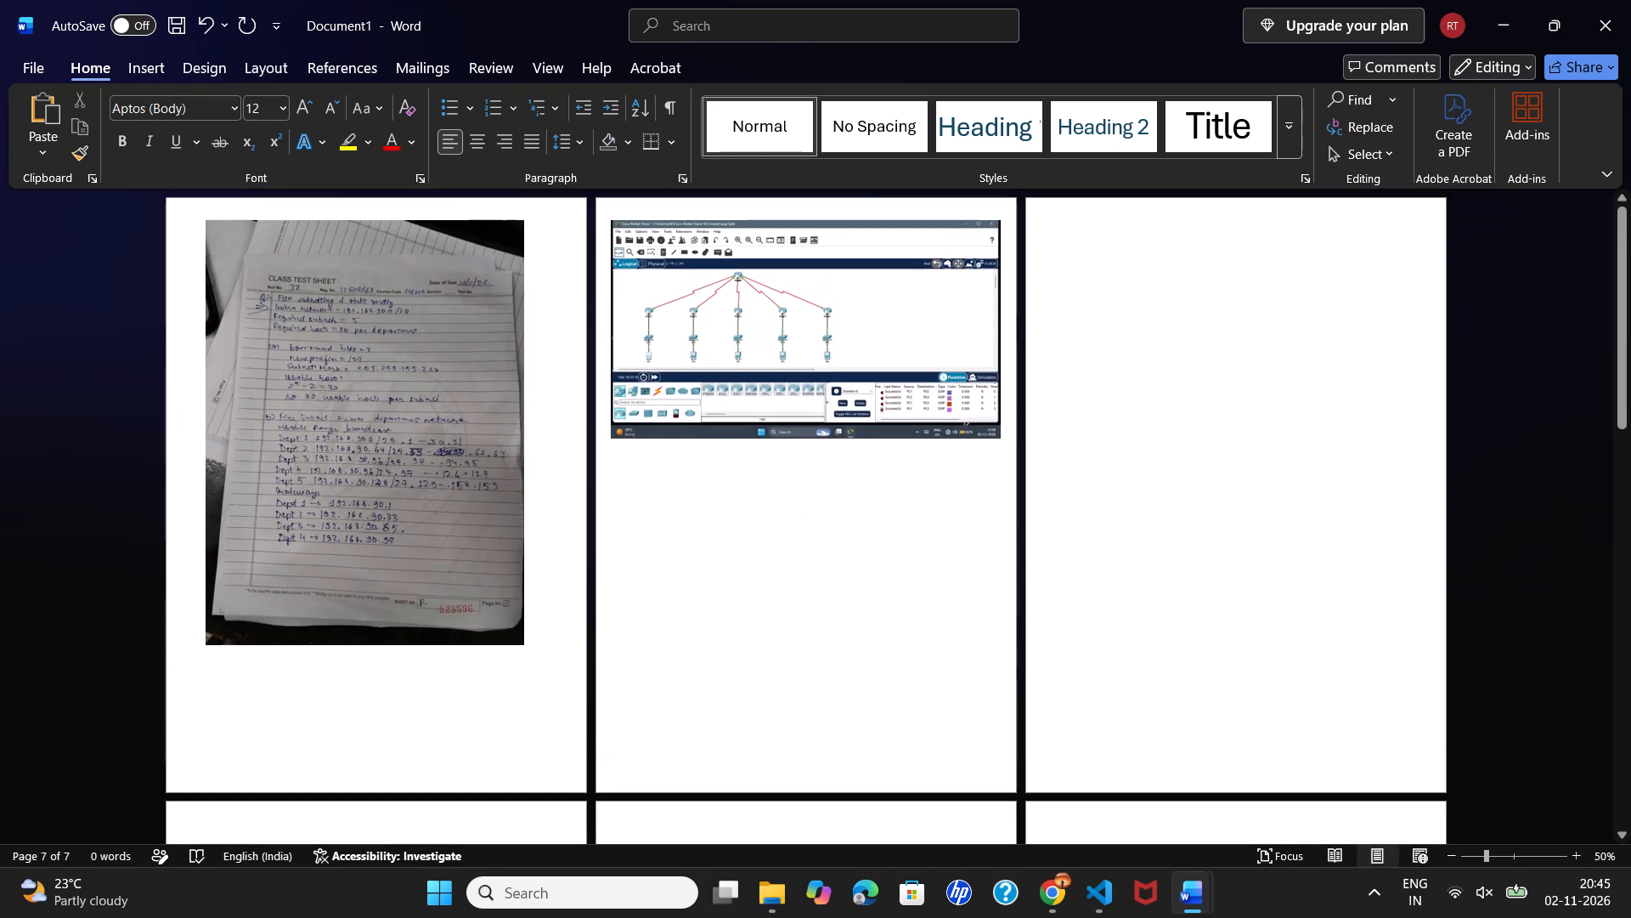
scroll(1047, 592, "up", 1)
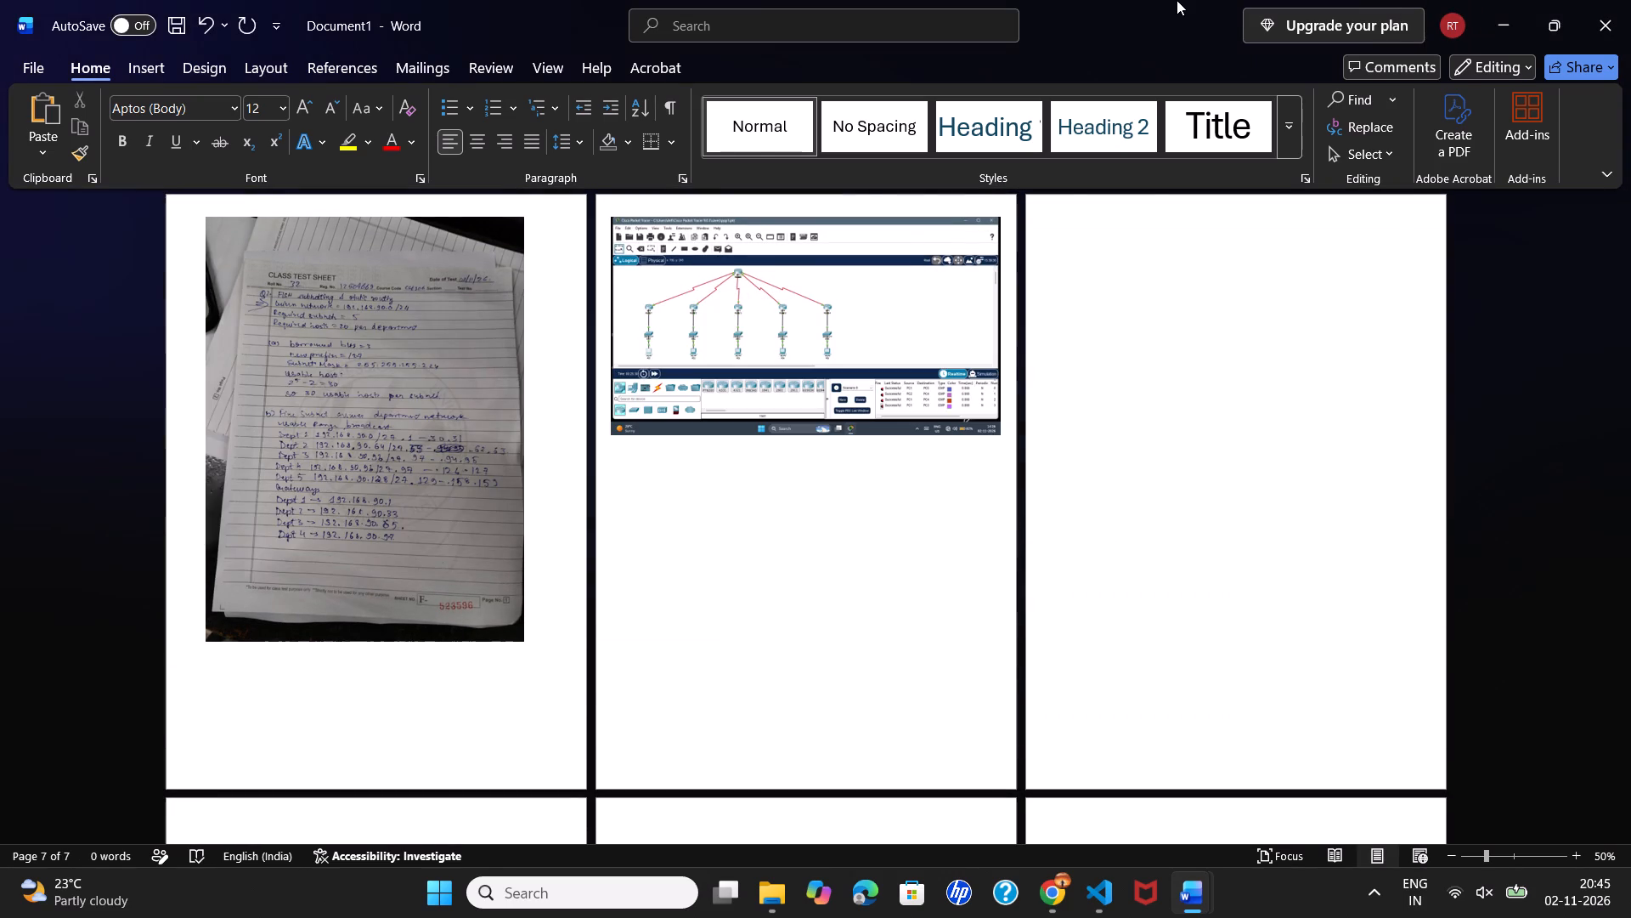
left_click_drag(1177, 0, 904, 184)
left_click_drag(967, 197, 669, 65)
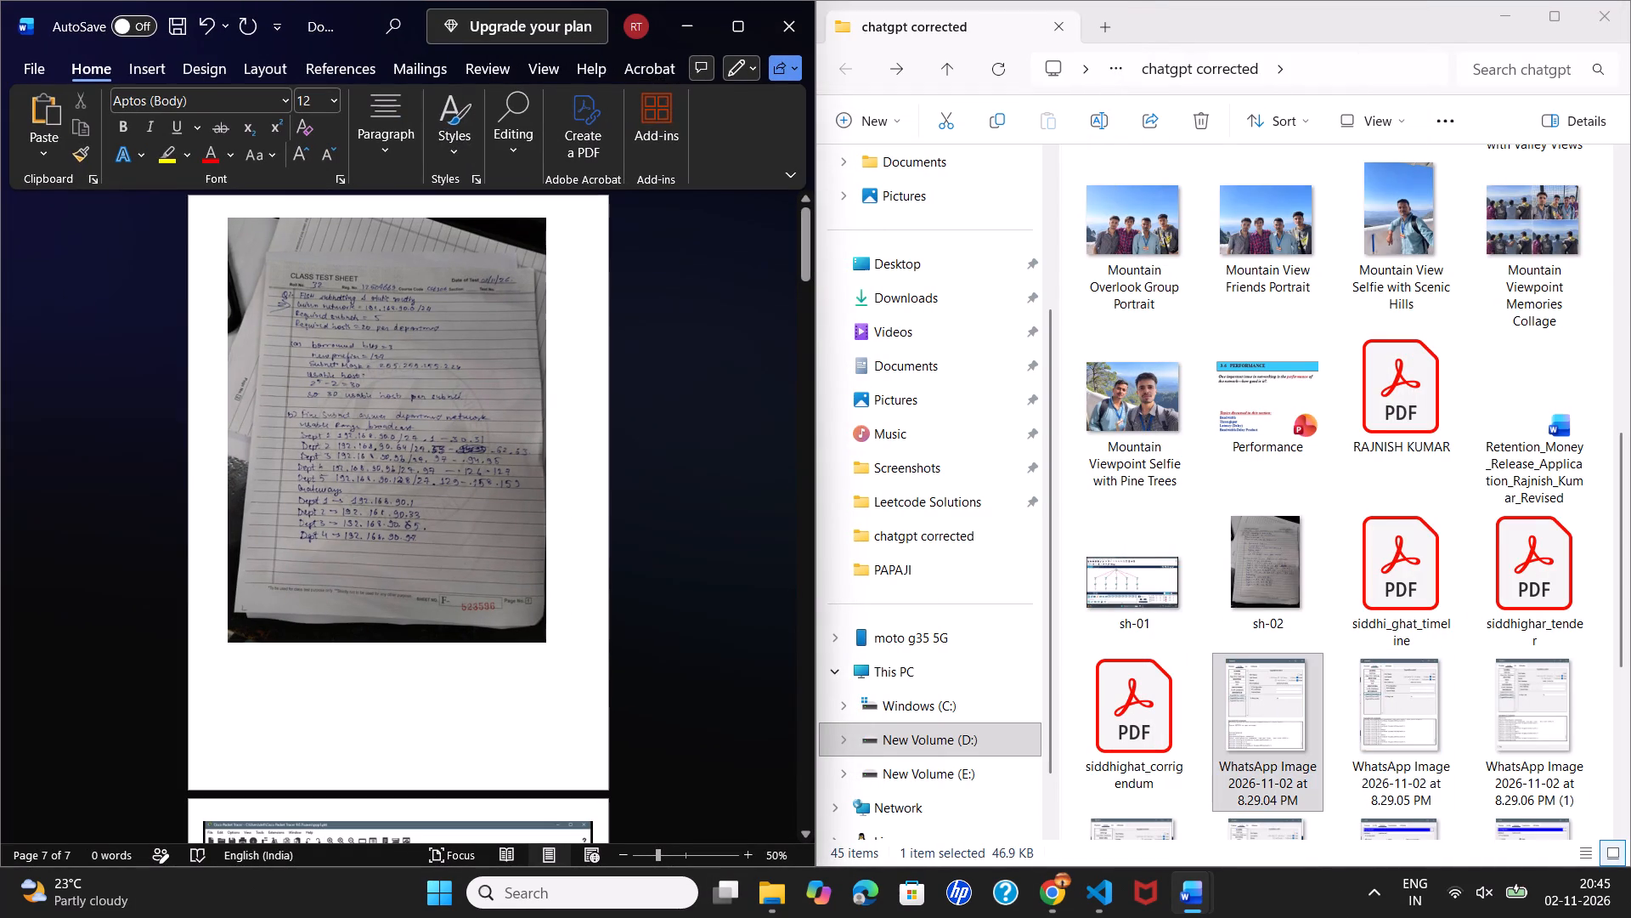
Insert the picture WhatsApp Image 2026-11-02 at 8.29.04 PM from the folder onto the page after the network diagram.
scroll(227, 687, "down", 2)
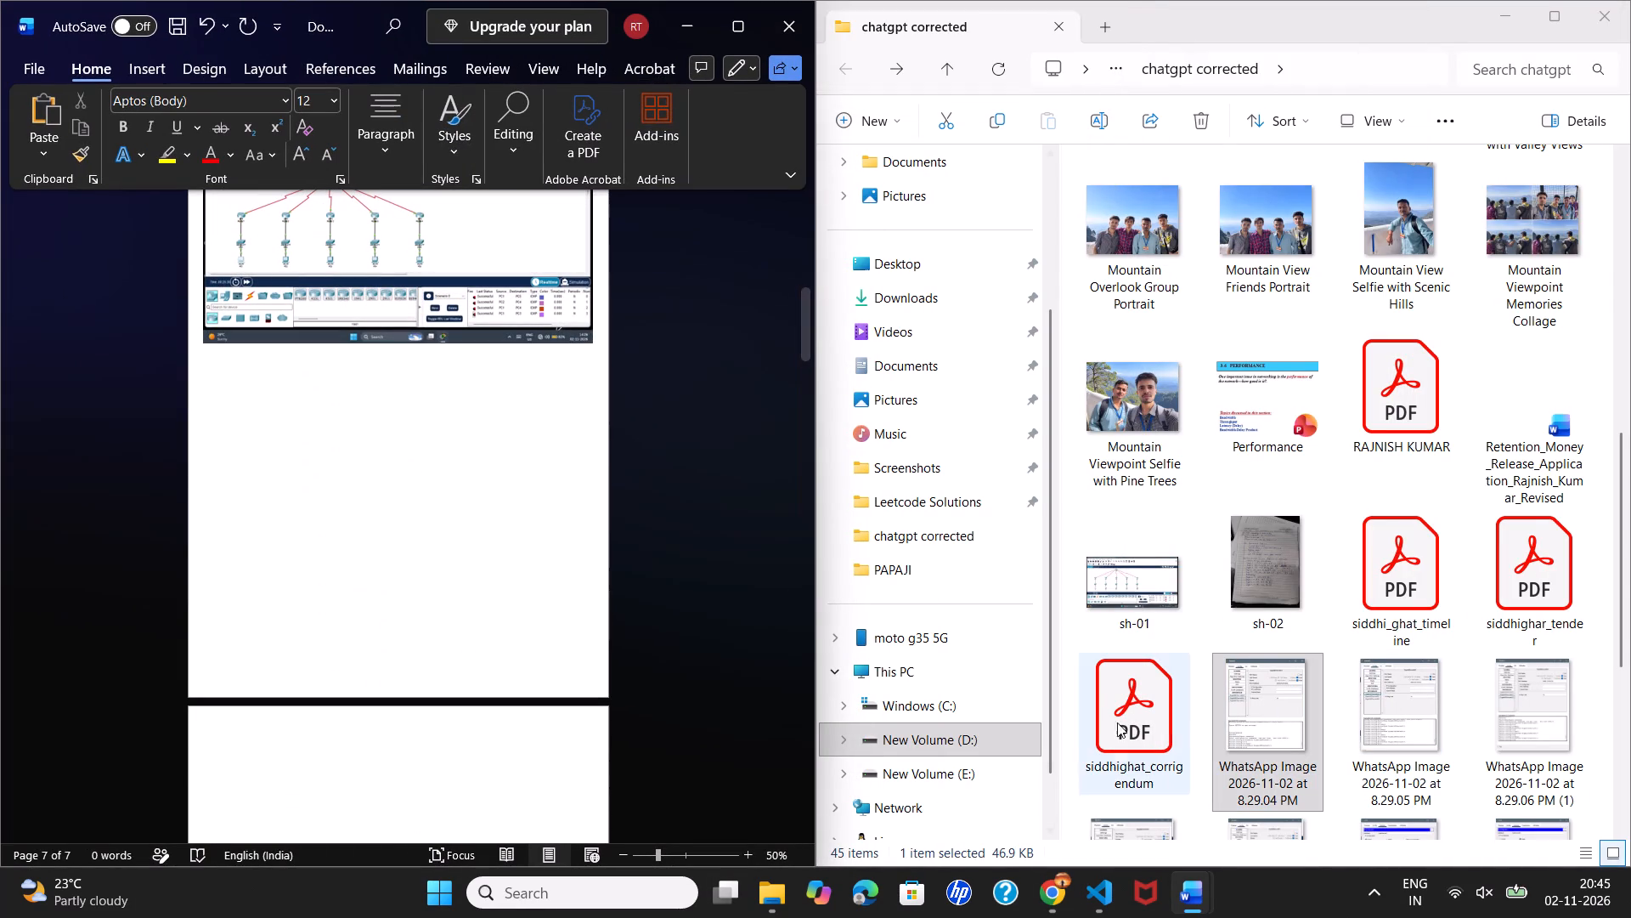
left_click_drag(1283, 728, 386, 484)
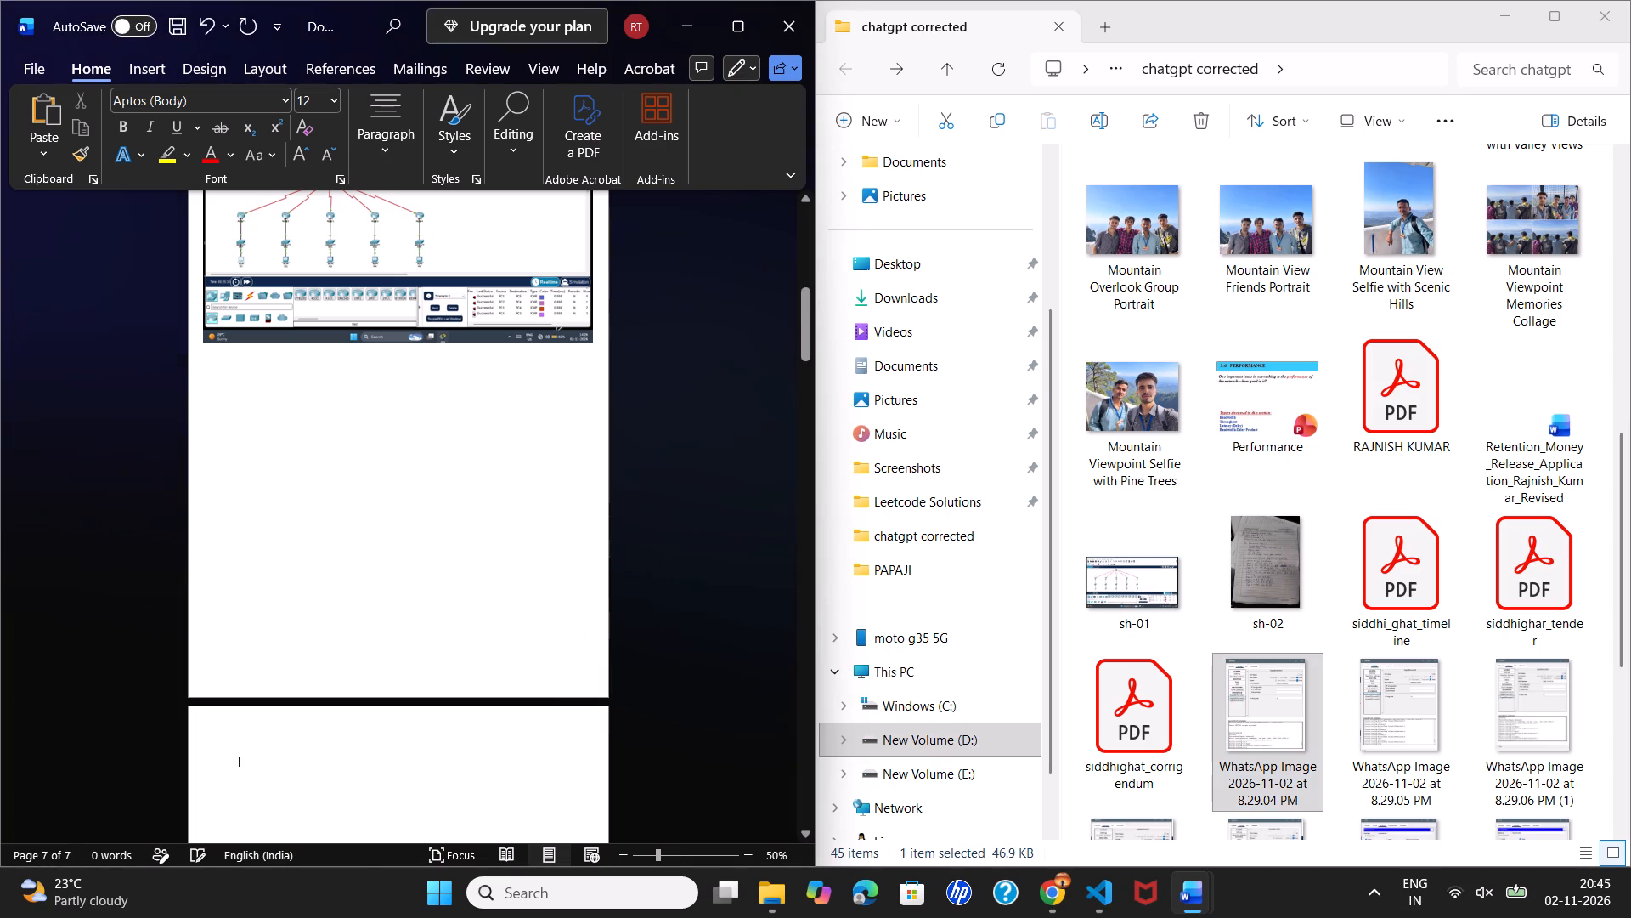
left_click_drag(1277, 692, 386, 486)
scroll(386, 486, "right", 1)
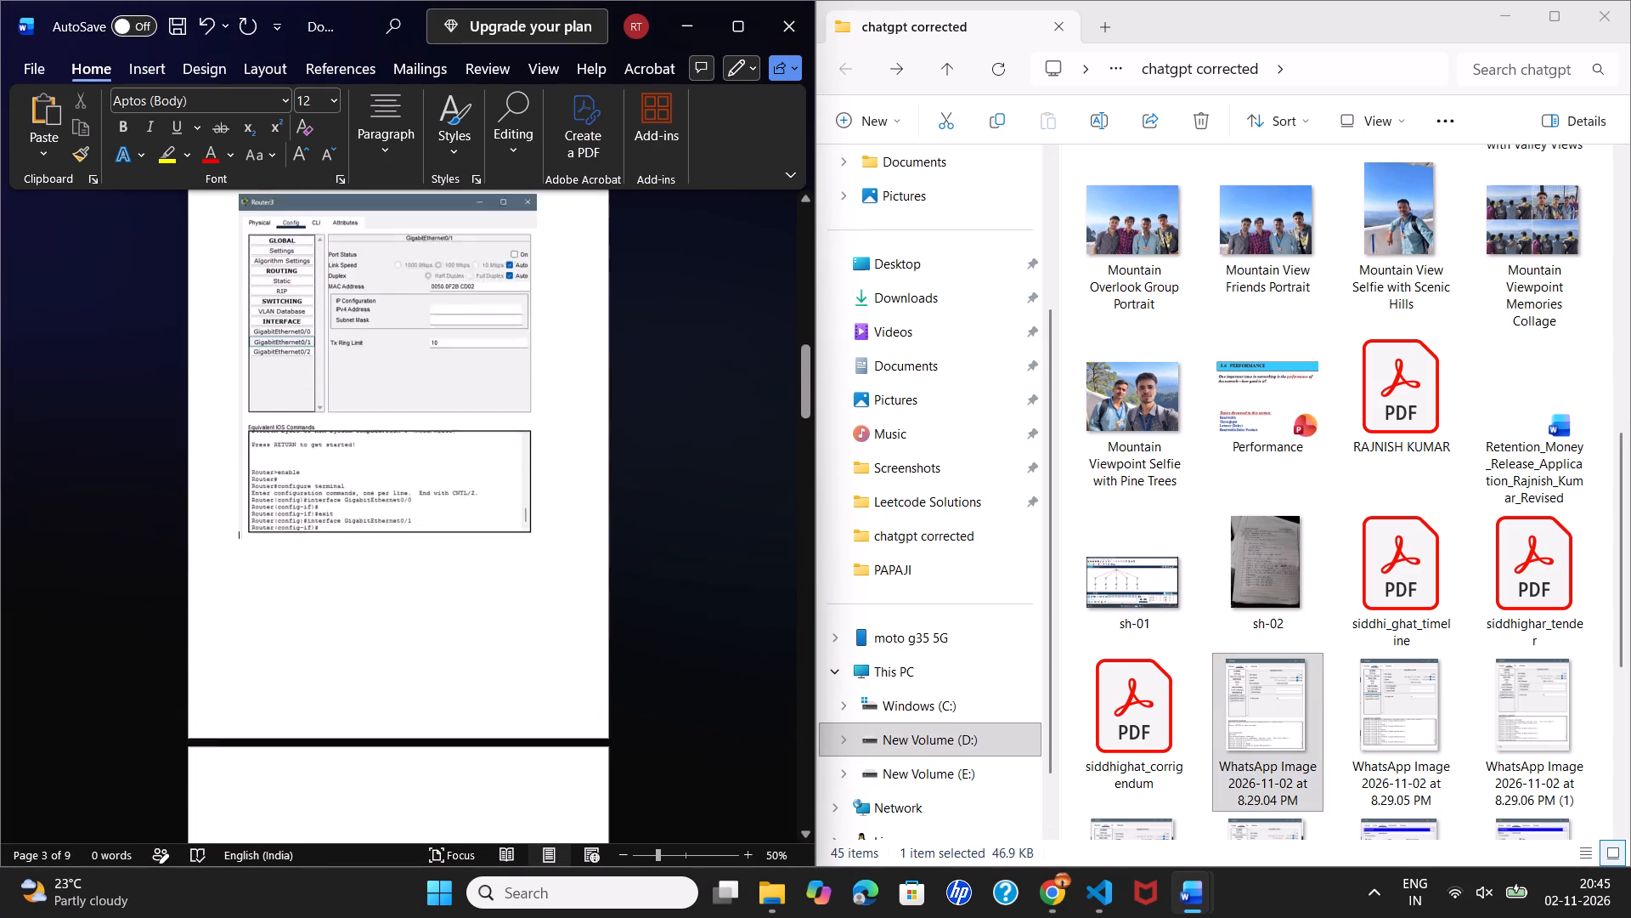
scroll(386, 486, "right", 1)
Scale the inserted Router3 configuration picture down slightly, keeping its proportions.
left_click(386, 486)
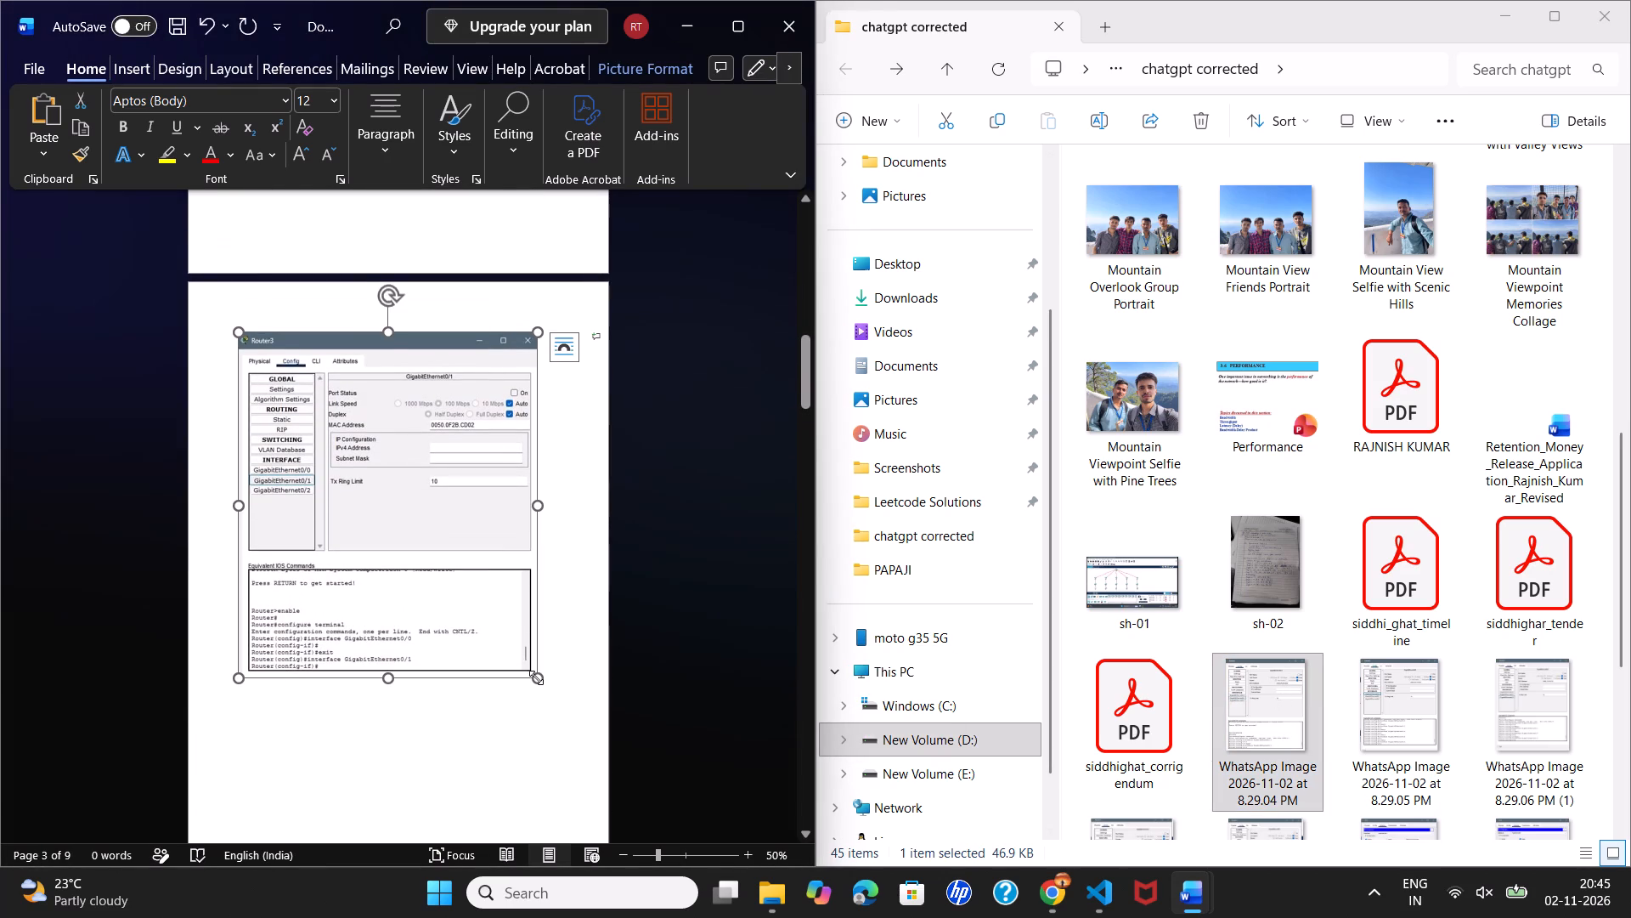
left_click_drag(536, 677, 424, 516)
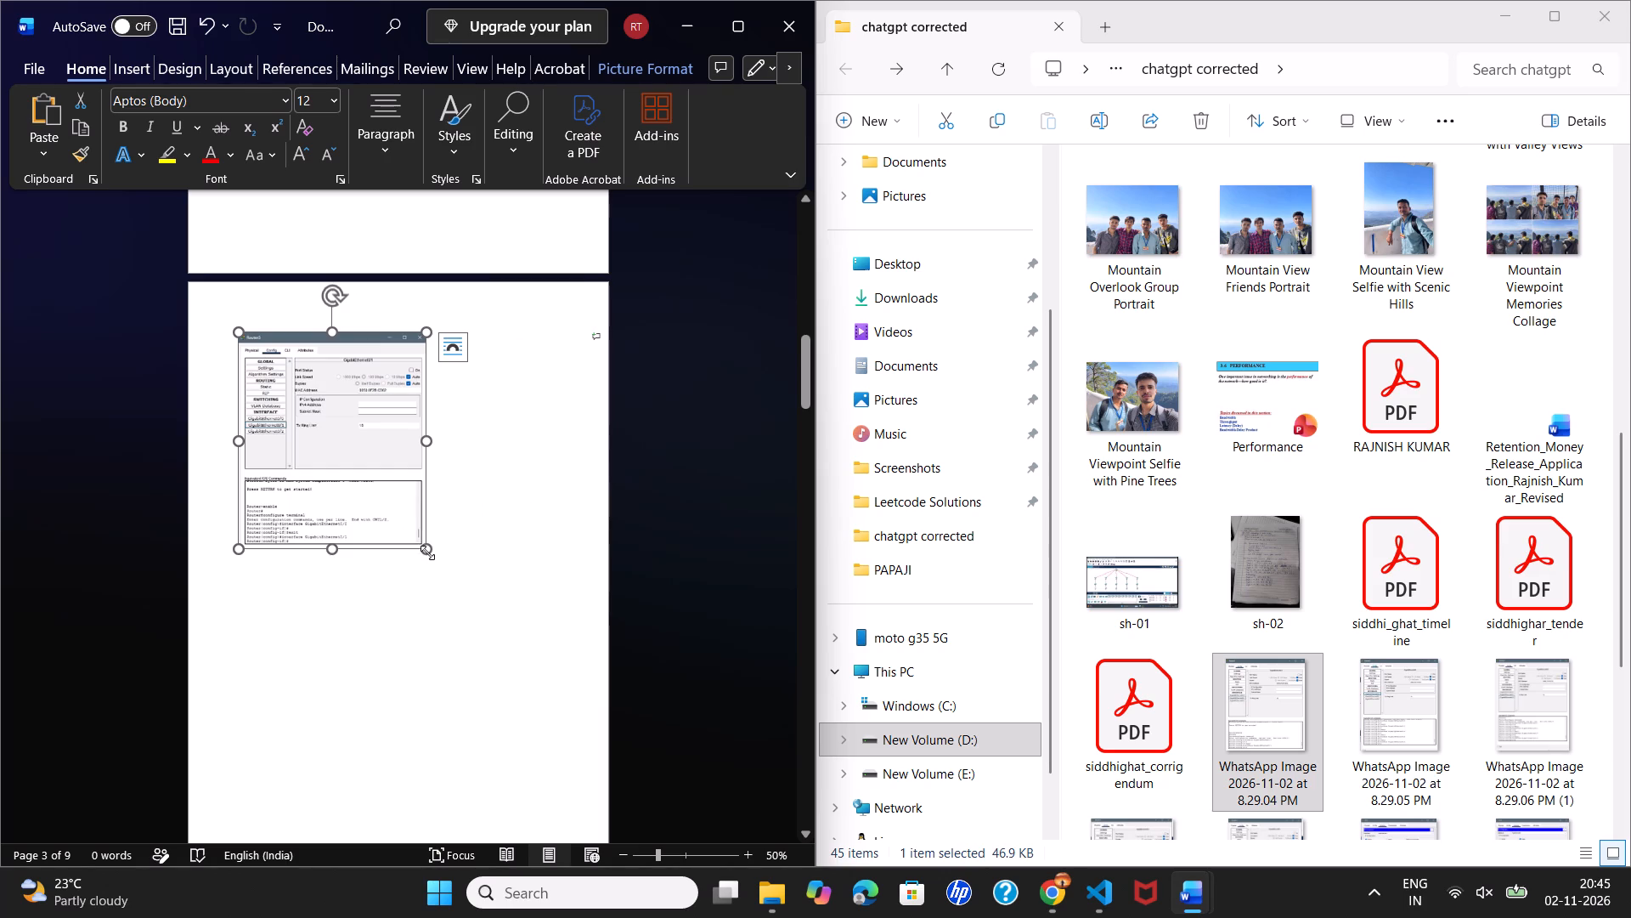
left_click_drag(426, 549, 521, 605)
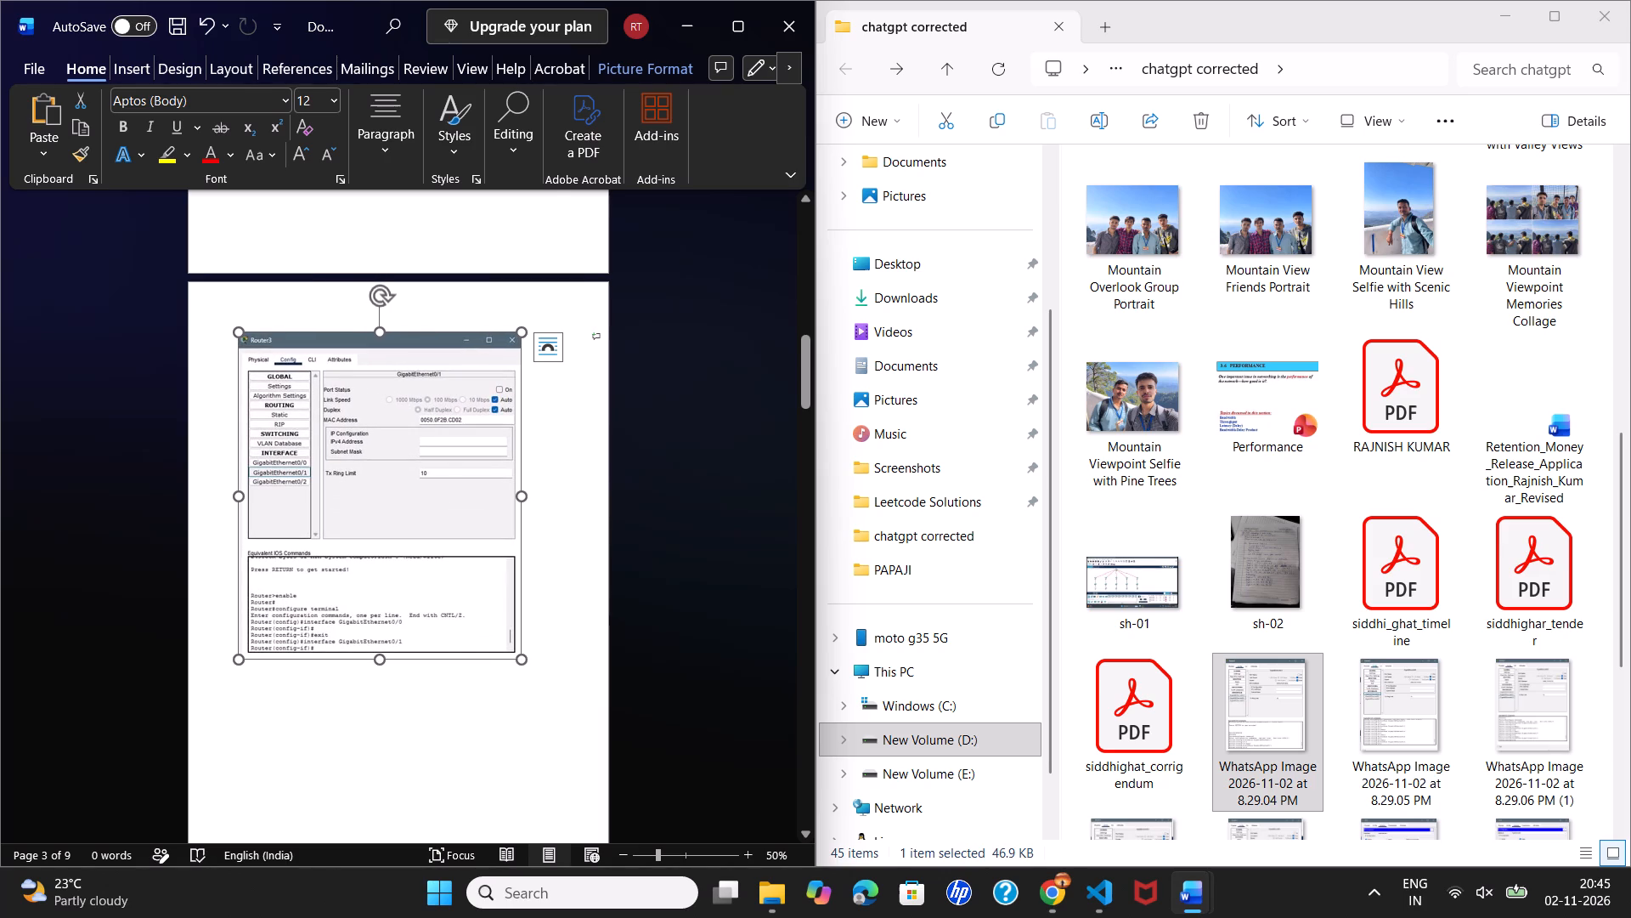
Set the Router3 picture's wrapping to In Front of Text and move it below the network diagram on page 2.
right_click(471, 529)
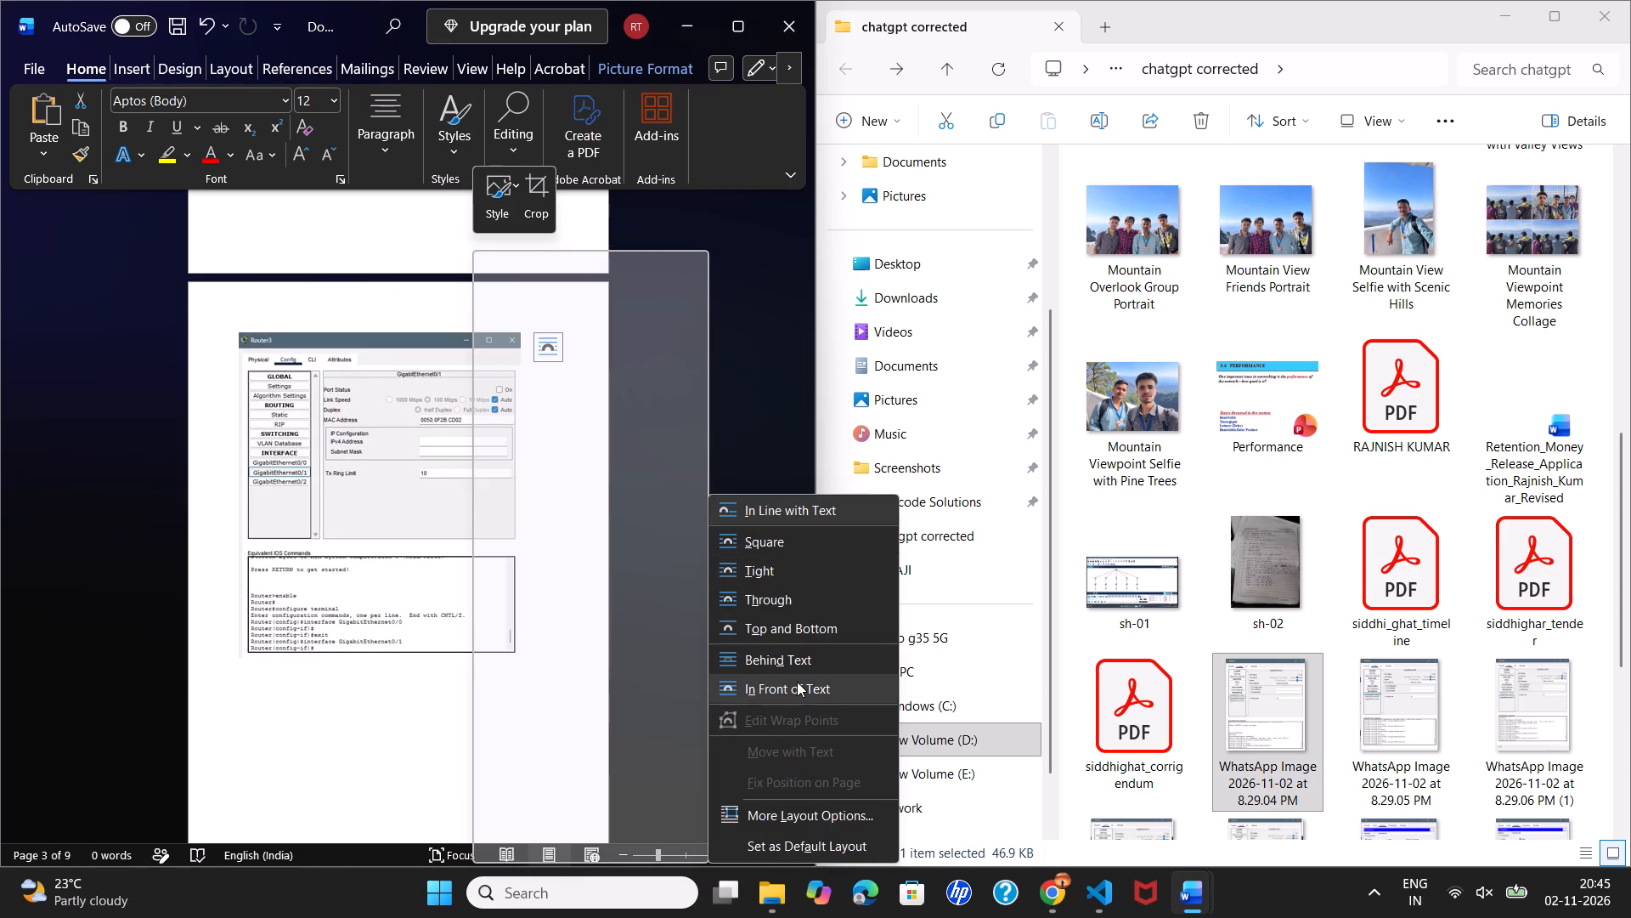
left_click(797, 682)
left_click_drag(371, 481, 388, 209)
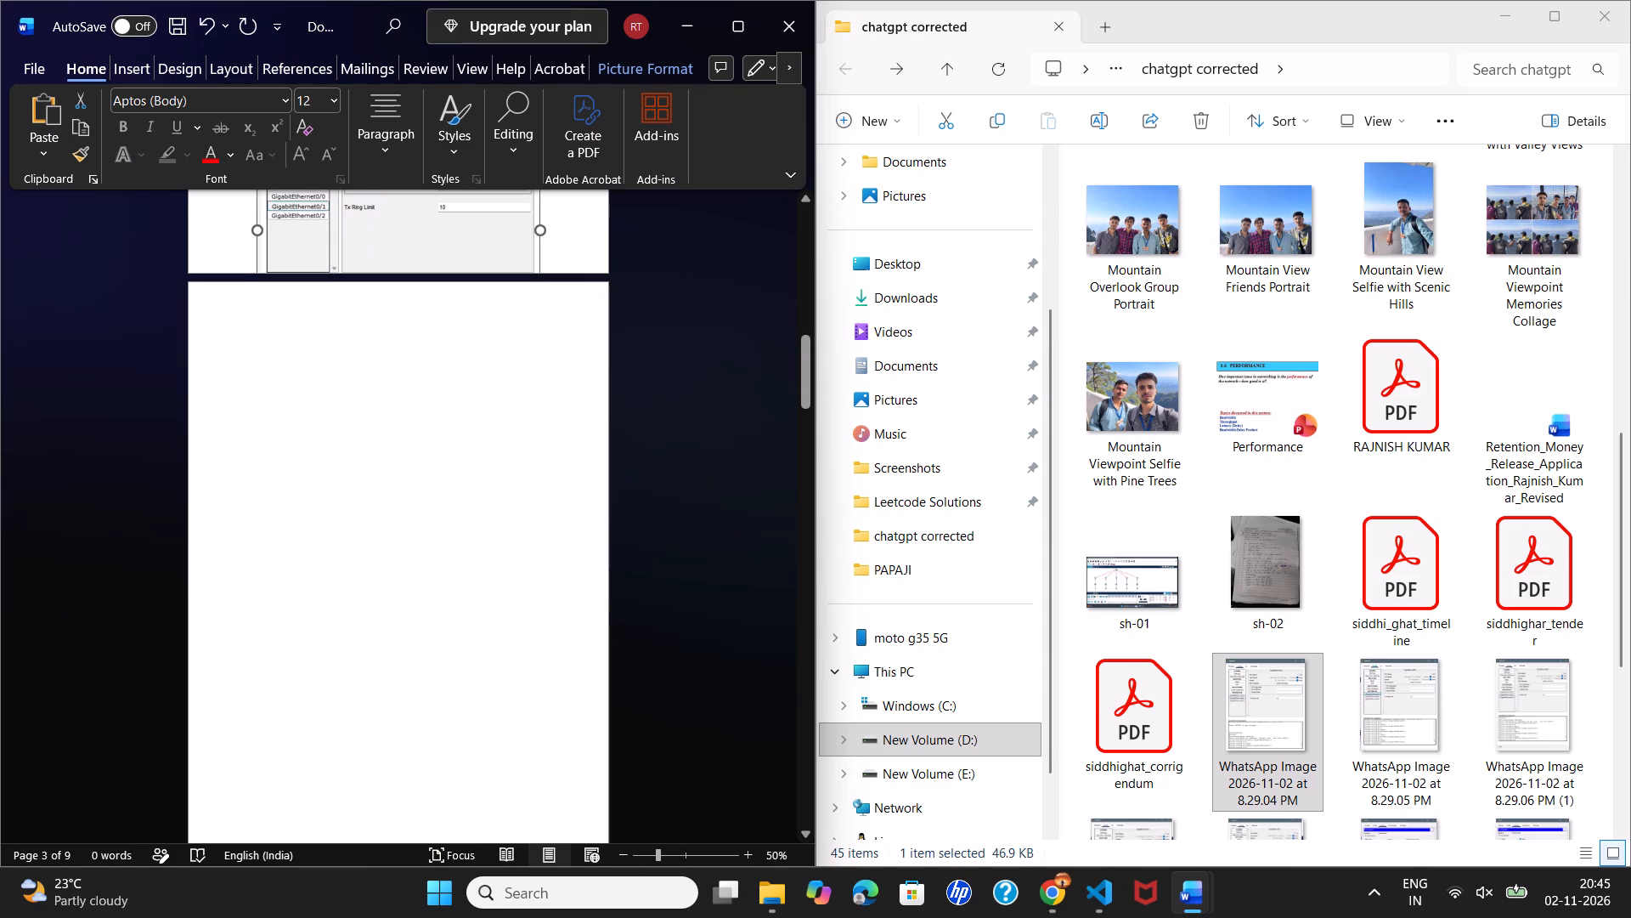
Move the Router3 configuration picture up so it sits directly beneath the network diagram on page 2.
left_click_drag(388, 209, 388, 207)
scroll(436, 556, "up", 1)
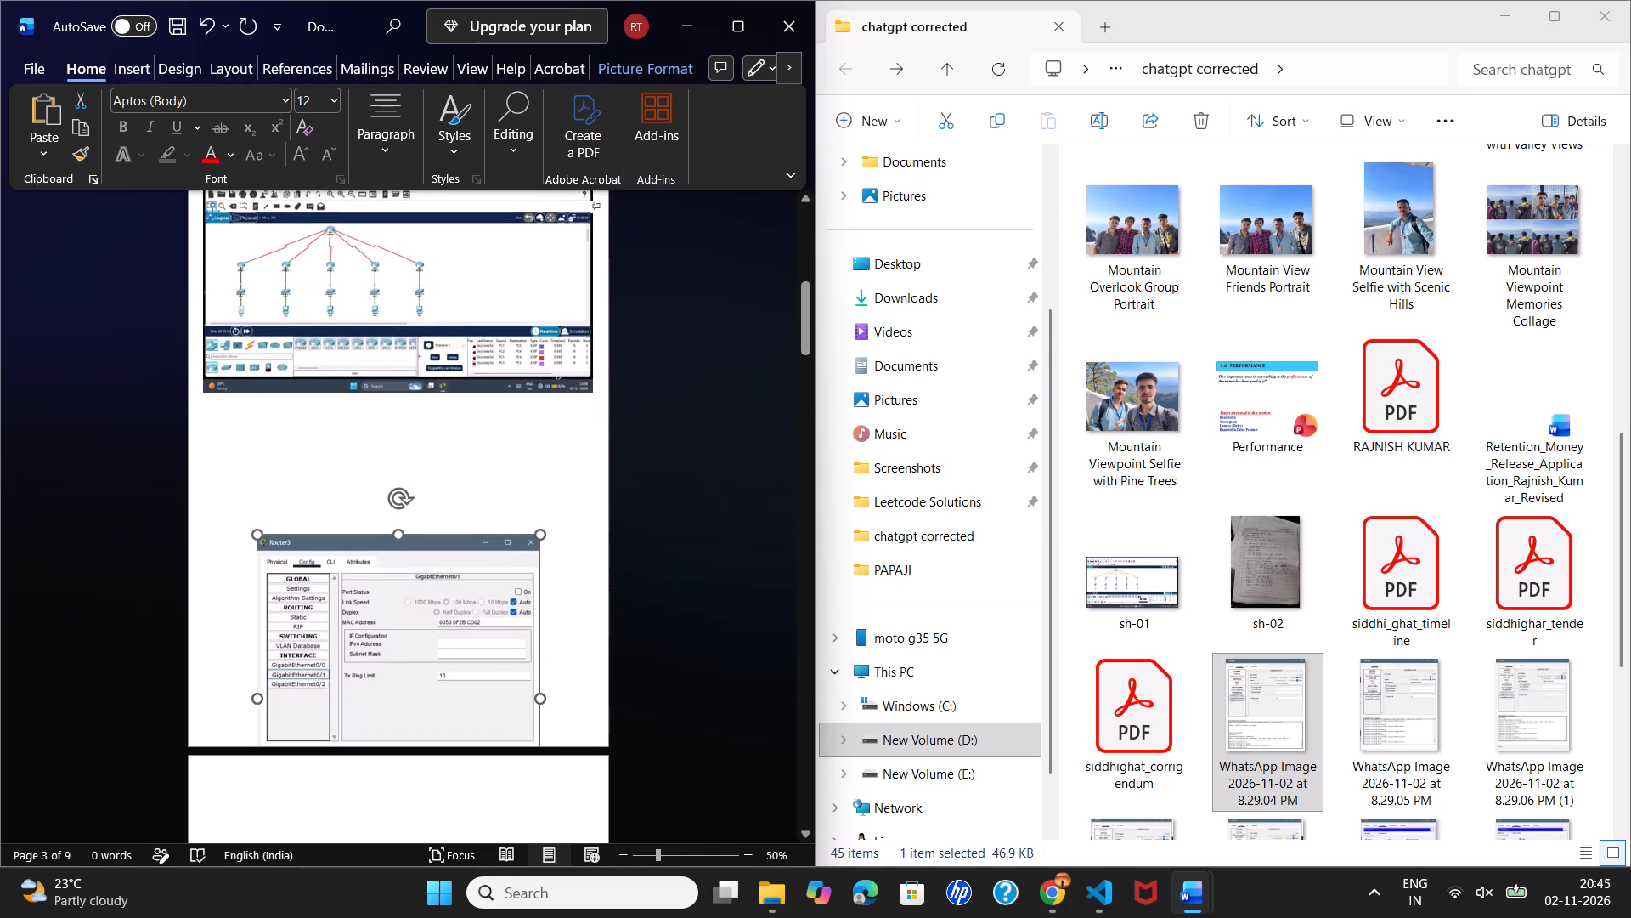
left_click_drag(436, 556, 436, 433)
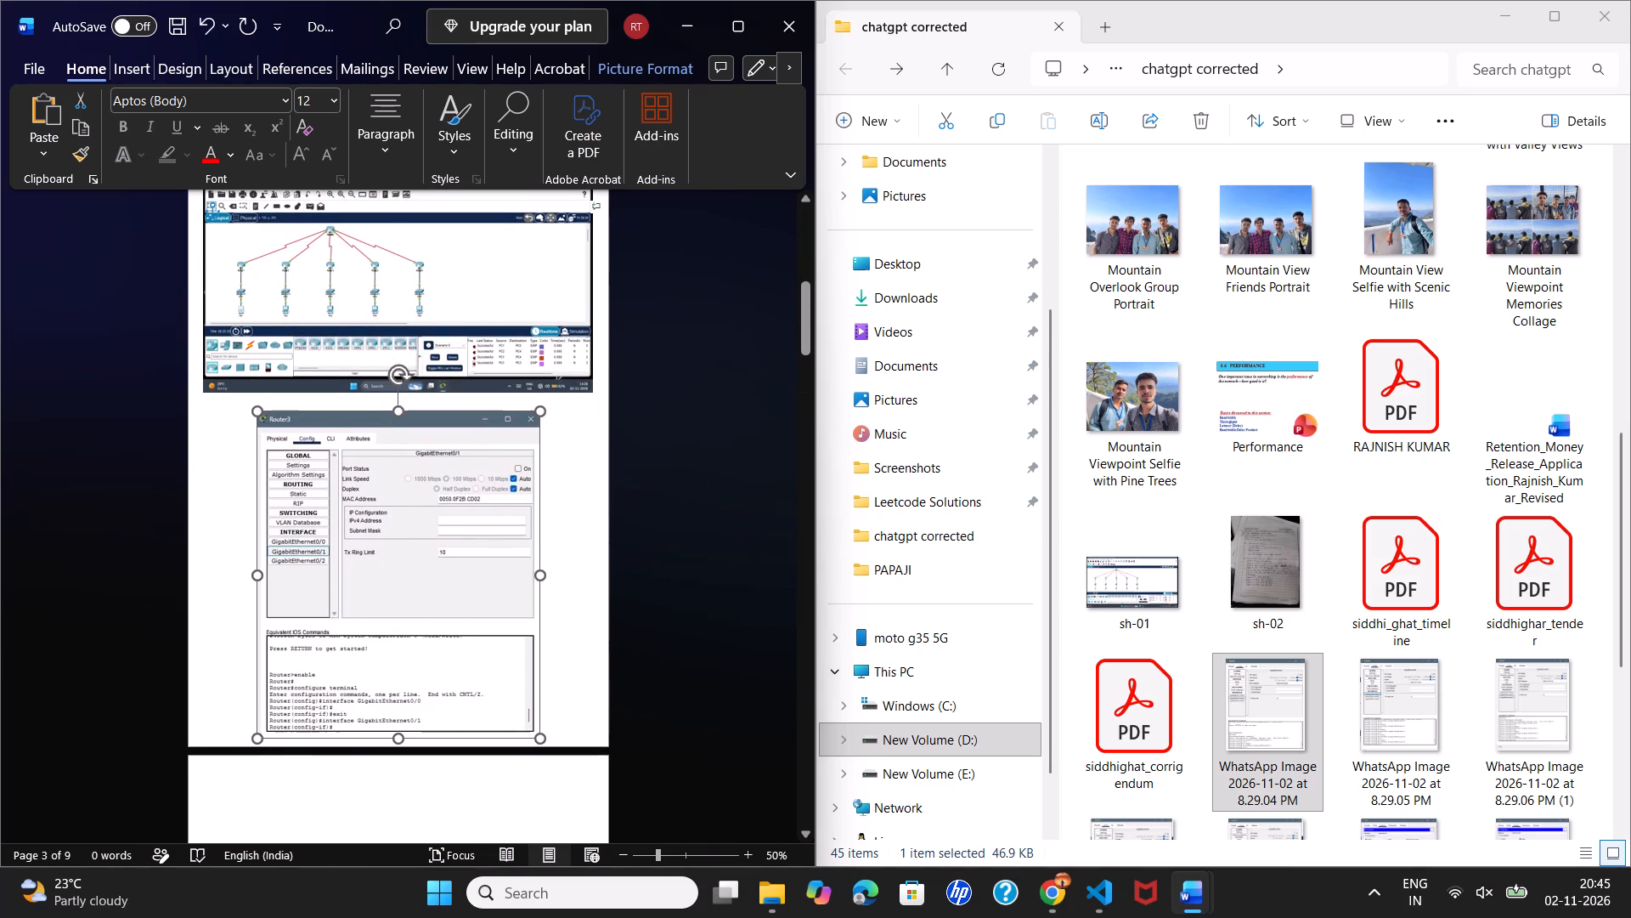
left_click_drag(436, 433, 409, 423)
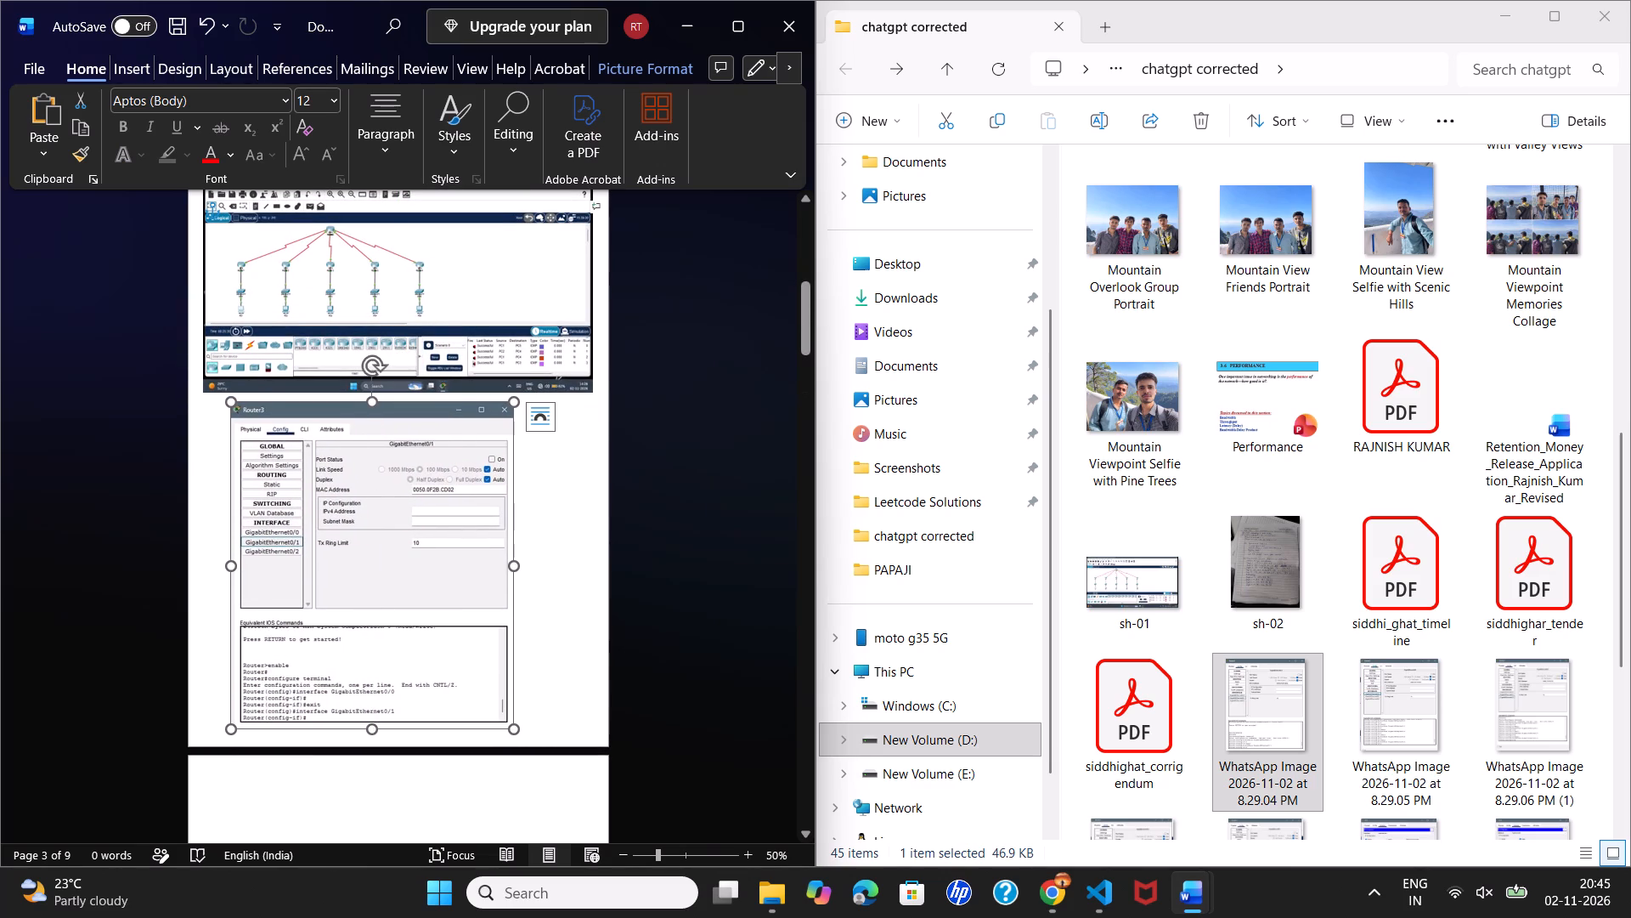
Enlarge the Router3 configuration picture slightly, keeping its proportions.
left_click_drag(515, 728, 515, 708)
left_click_drag(515, 708, 522, 706)
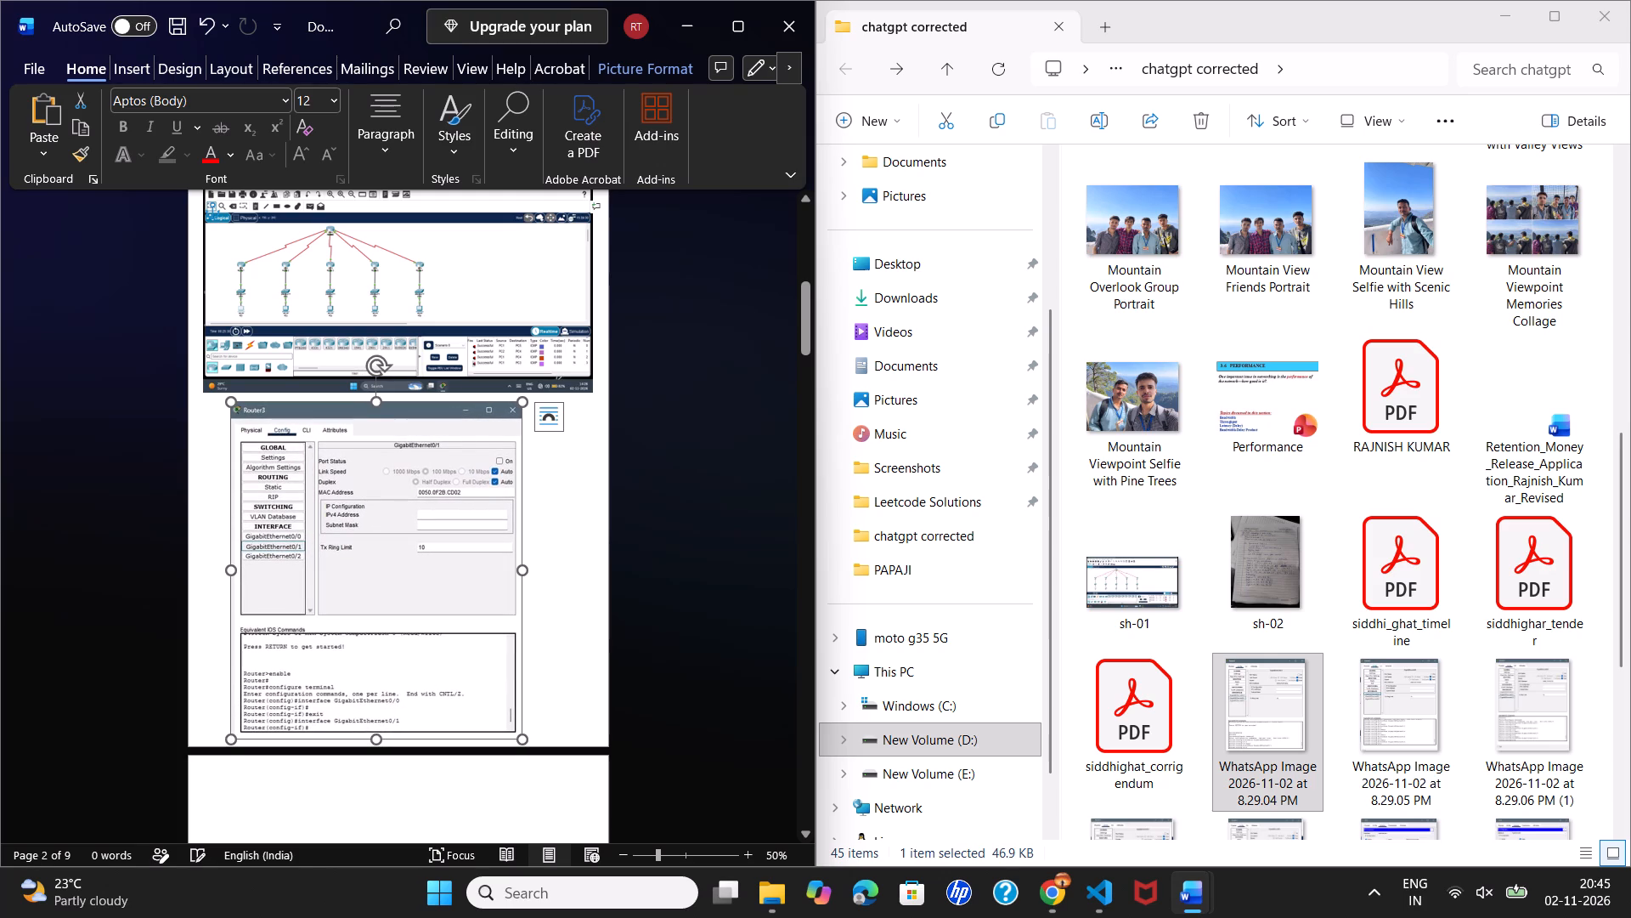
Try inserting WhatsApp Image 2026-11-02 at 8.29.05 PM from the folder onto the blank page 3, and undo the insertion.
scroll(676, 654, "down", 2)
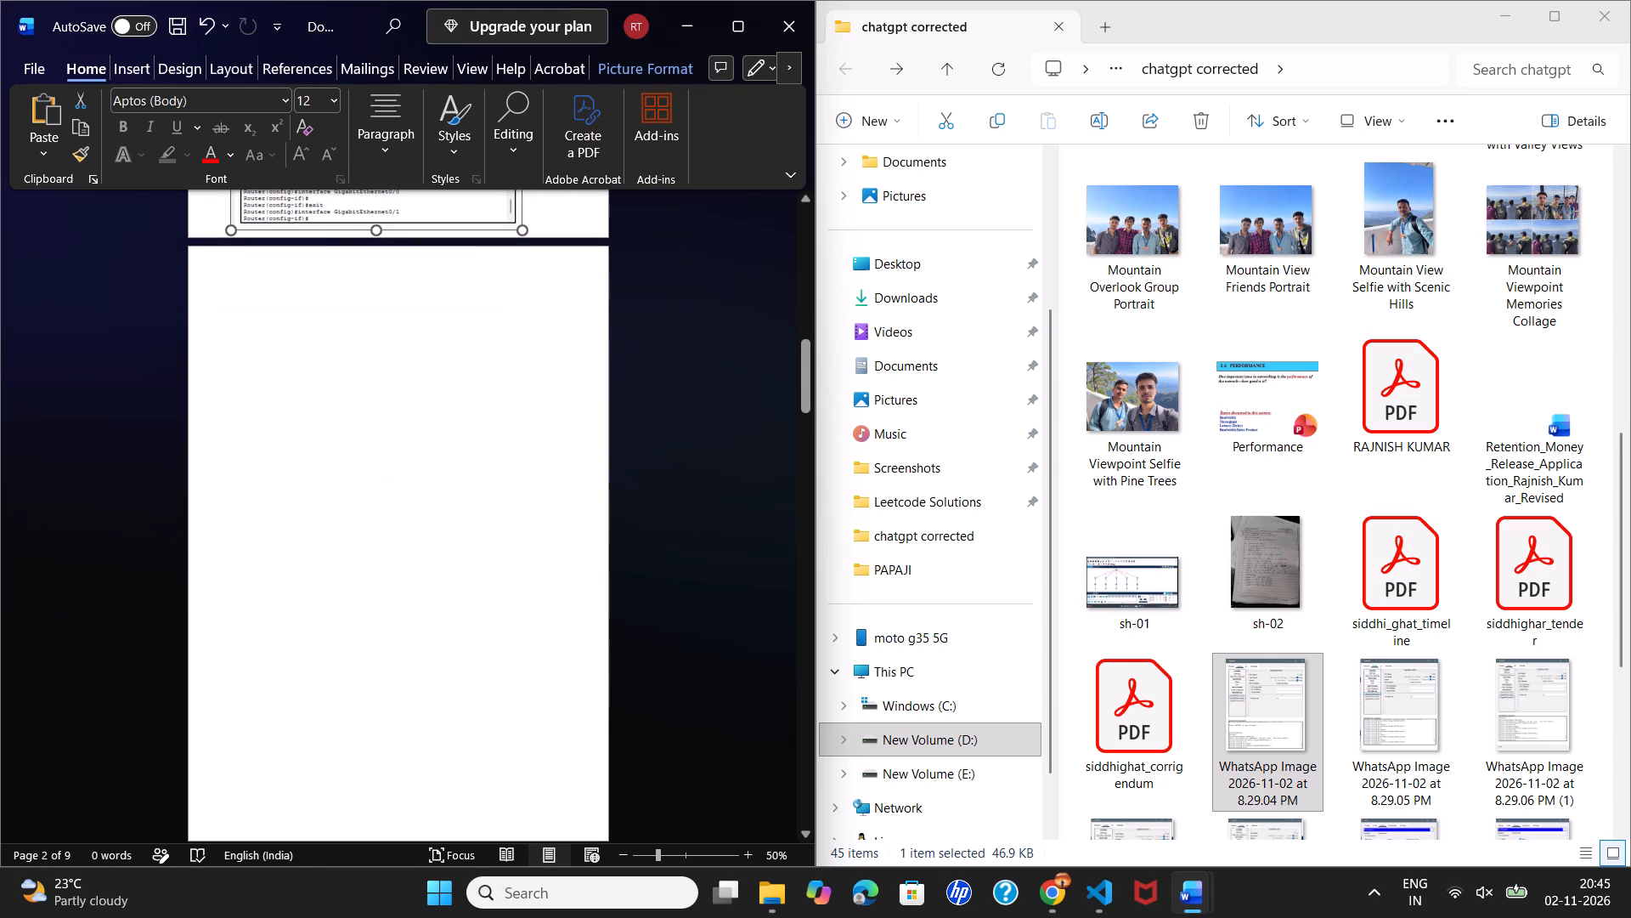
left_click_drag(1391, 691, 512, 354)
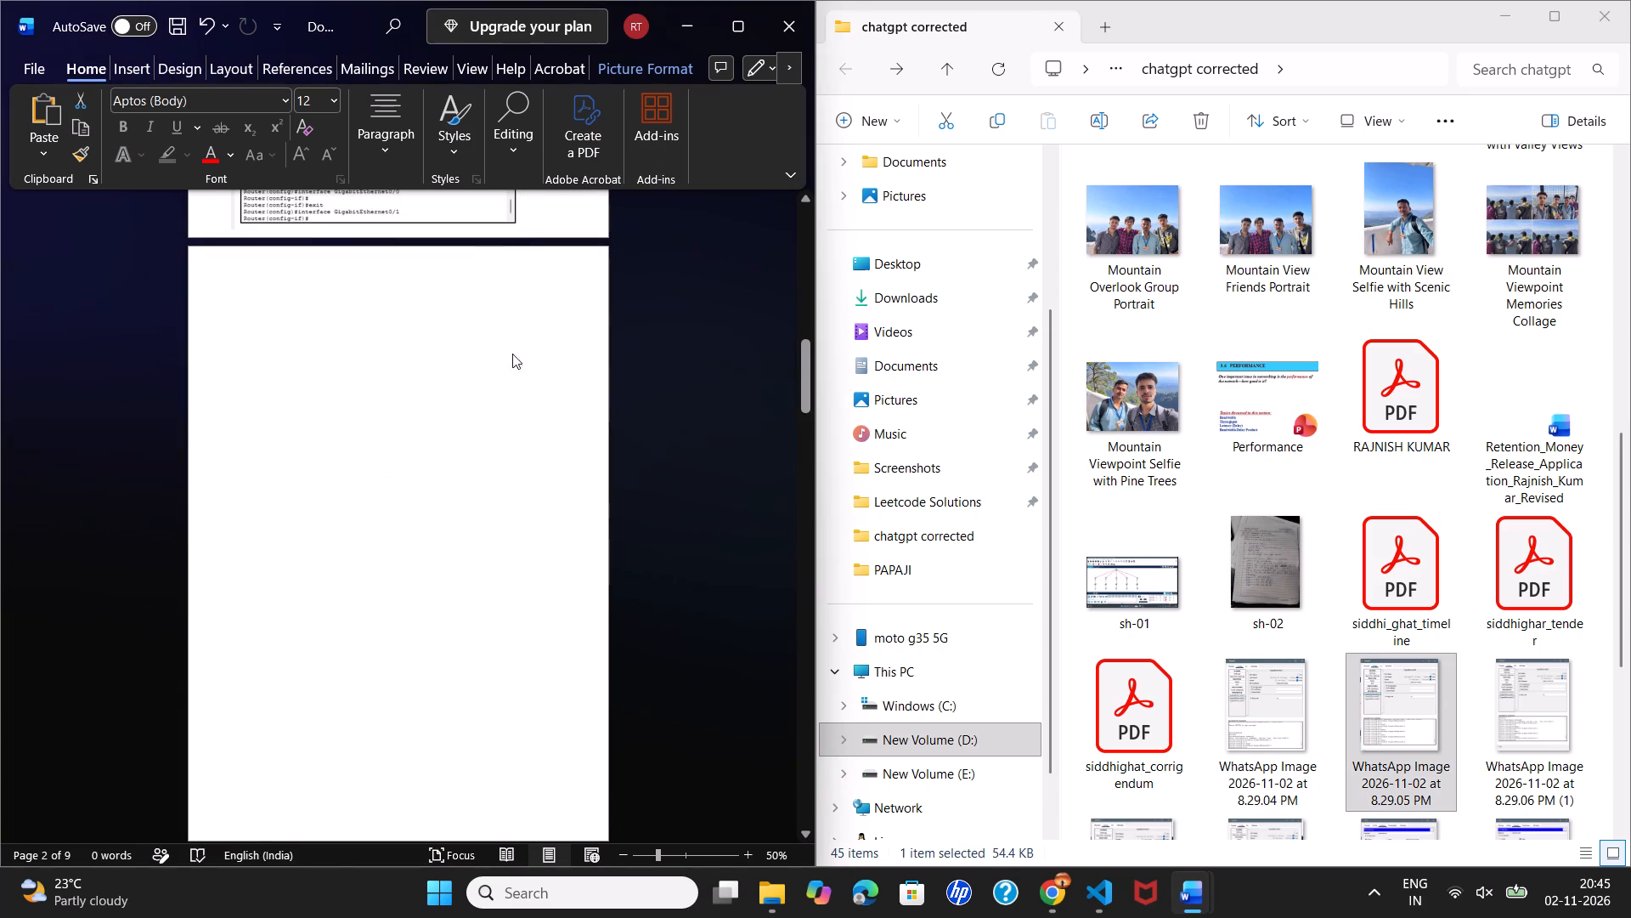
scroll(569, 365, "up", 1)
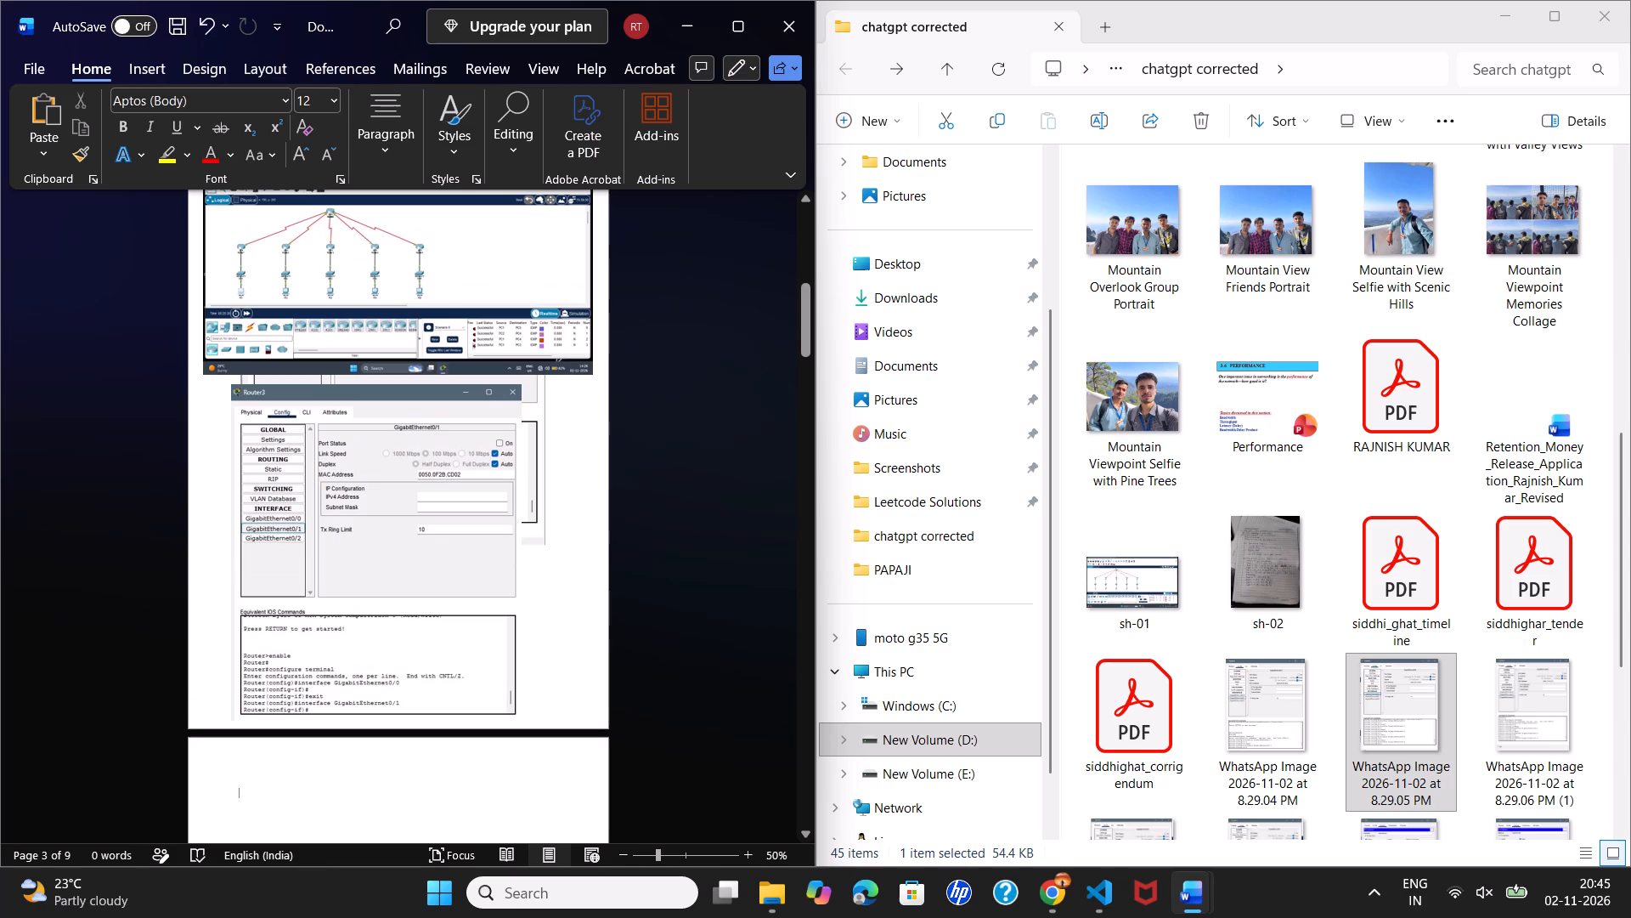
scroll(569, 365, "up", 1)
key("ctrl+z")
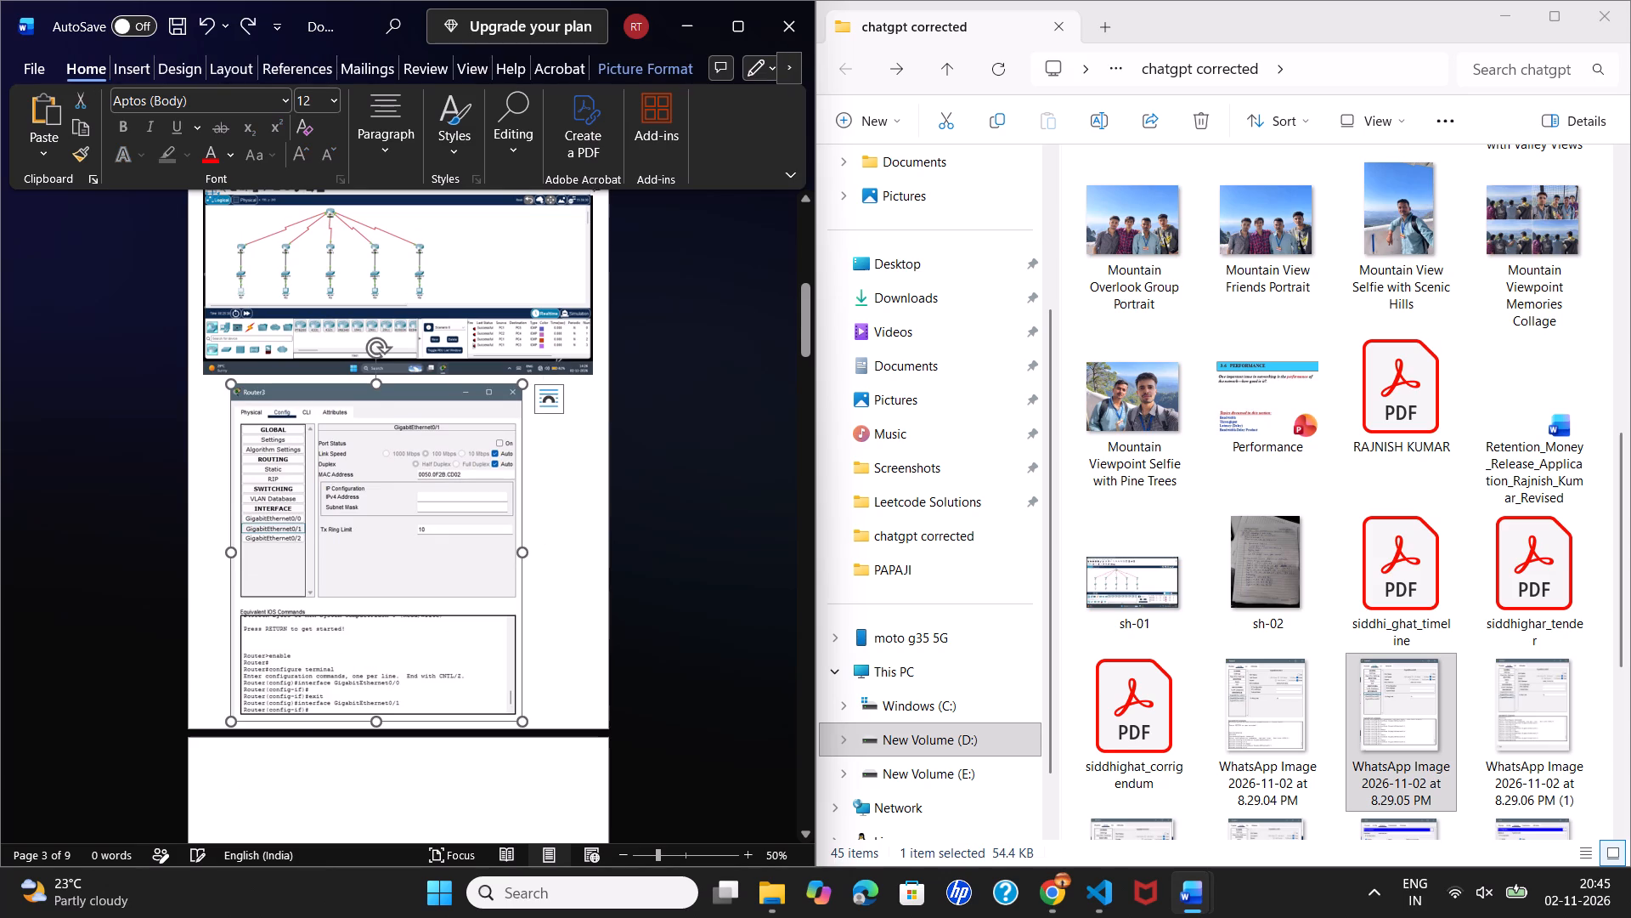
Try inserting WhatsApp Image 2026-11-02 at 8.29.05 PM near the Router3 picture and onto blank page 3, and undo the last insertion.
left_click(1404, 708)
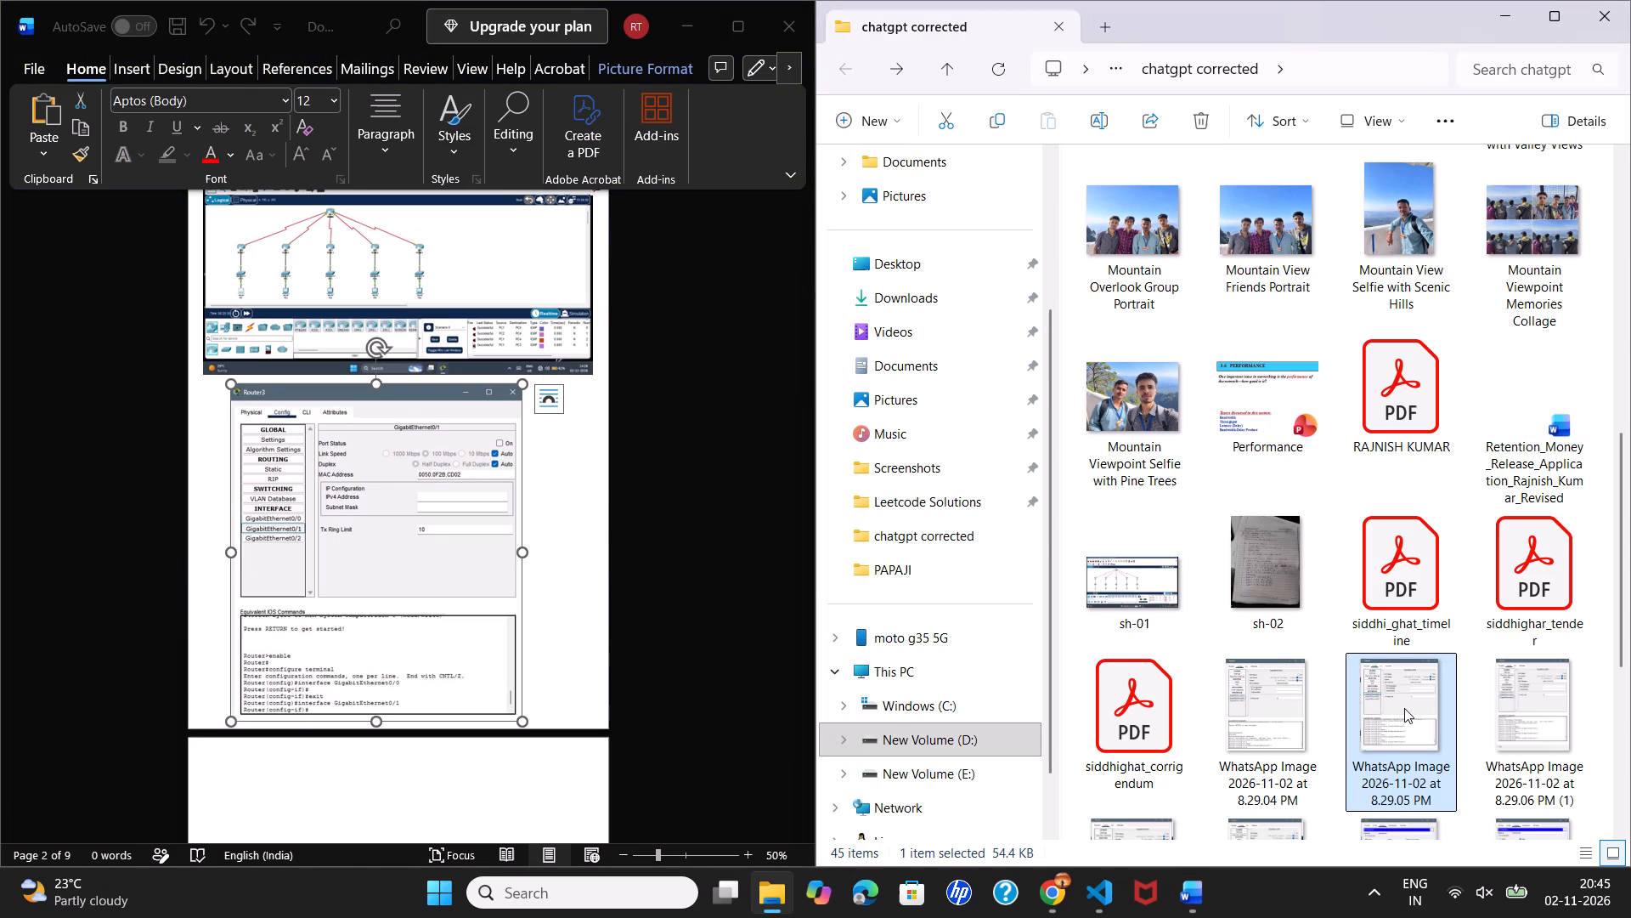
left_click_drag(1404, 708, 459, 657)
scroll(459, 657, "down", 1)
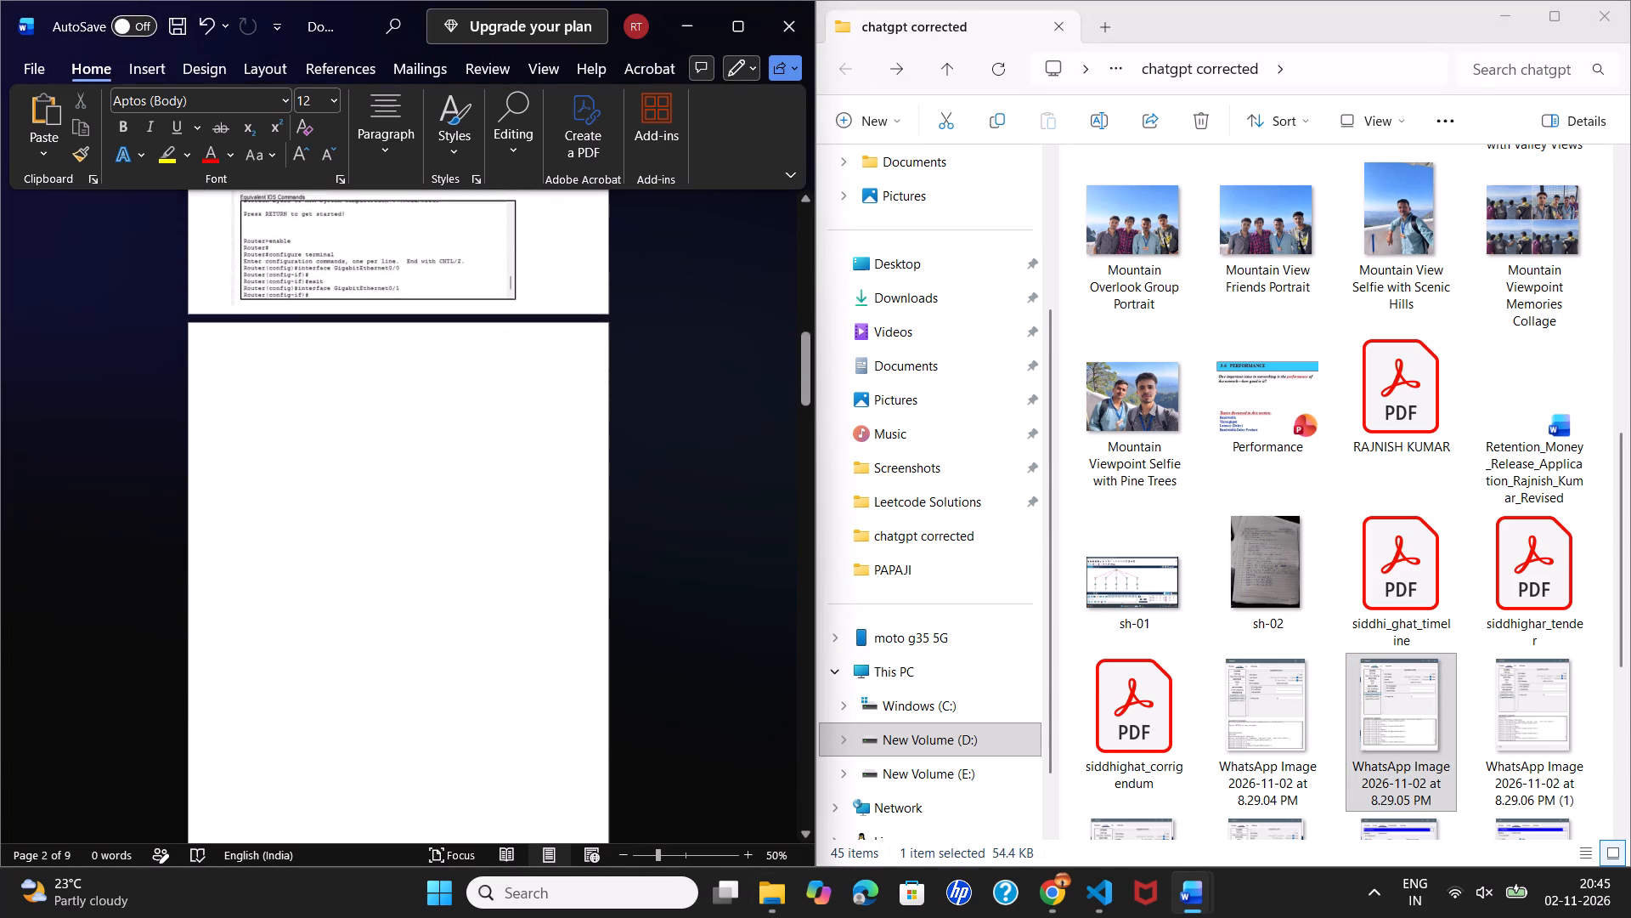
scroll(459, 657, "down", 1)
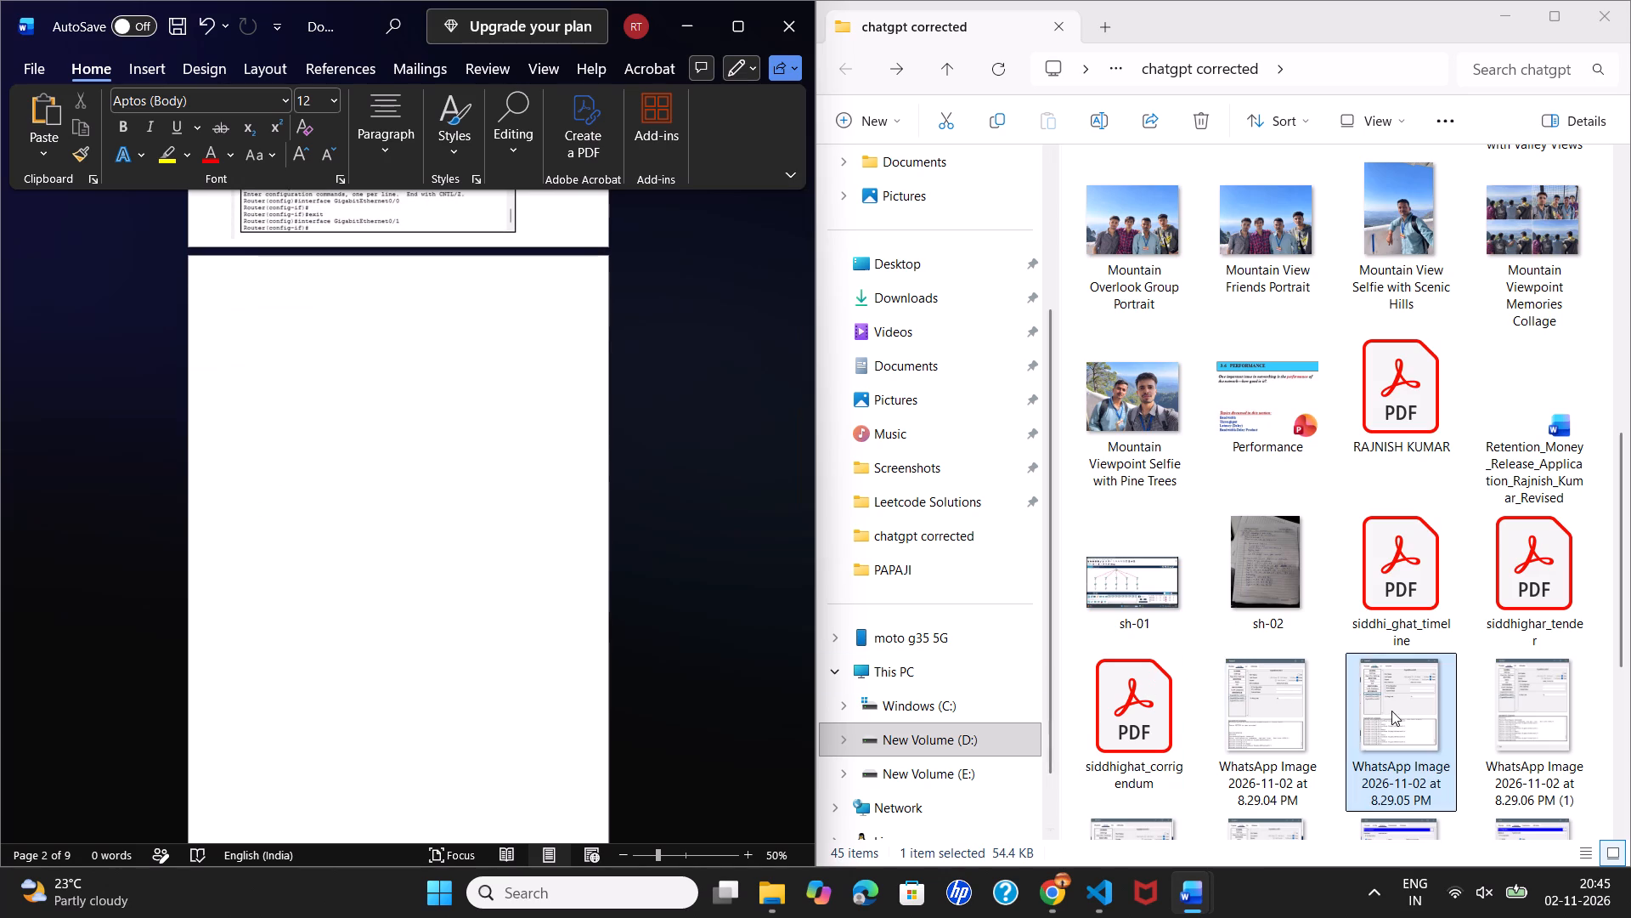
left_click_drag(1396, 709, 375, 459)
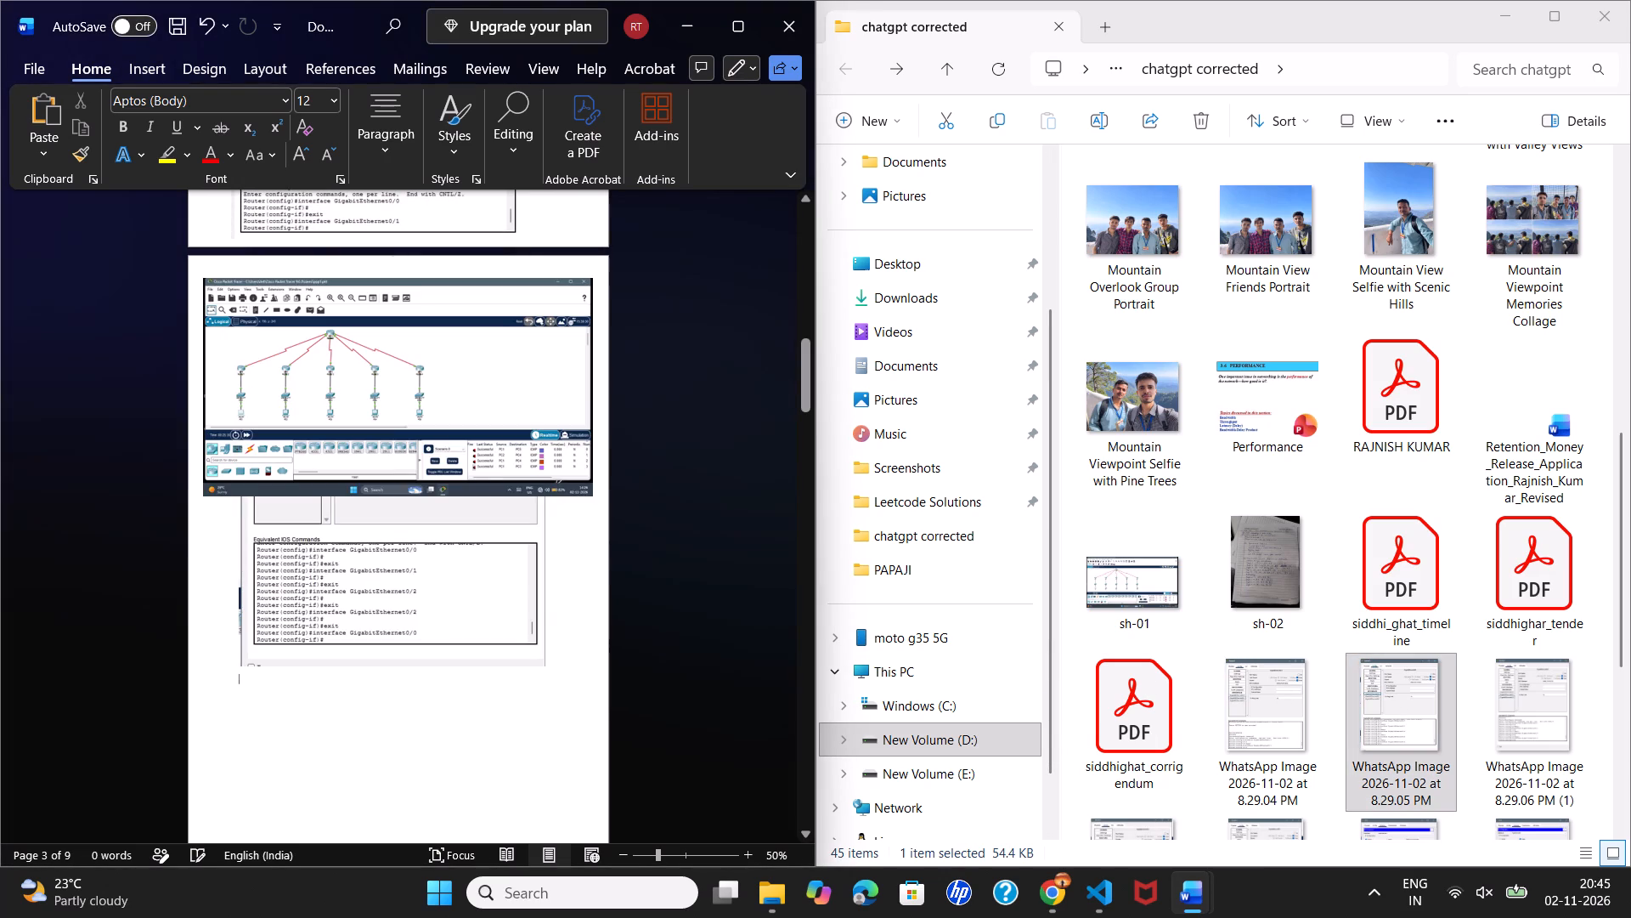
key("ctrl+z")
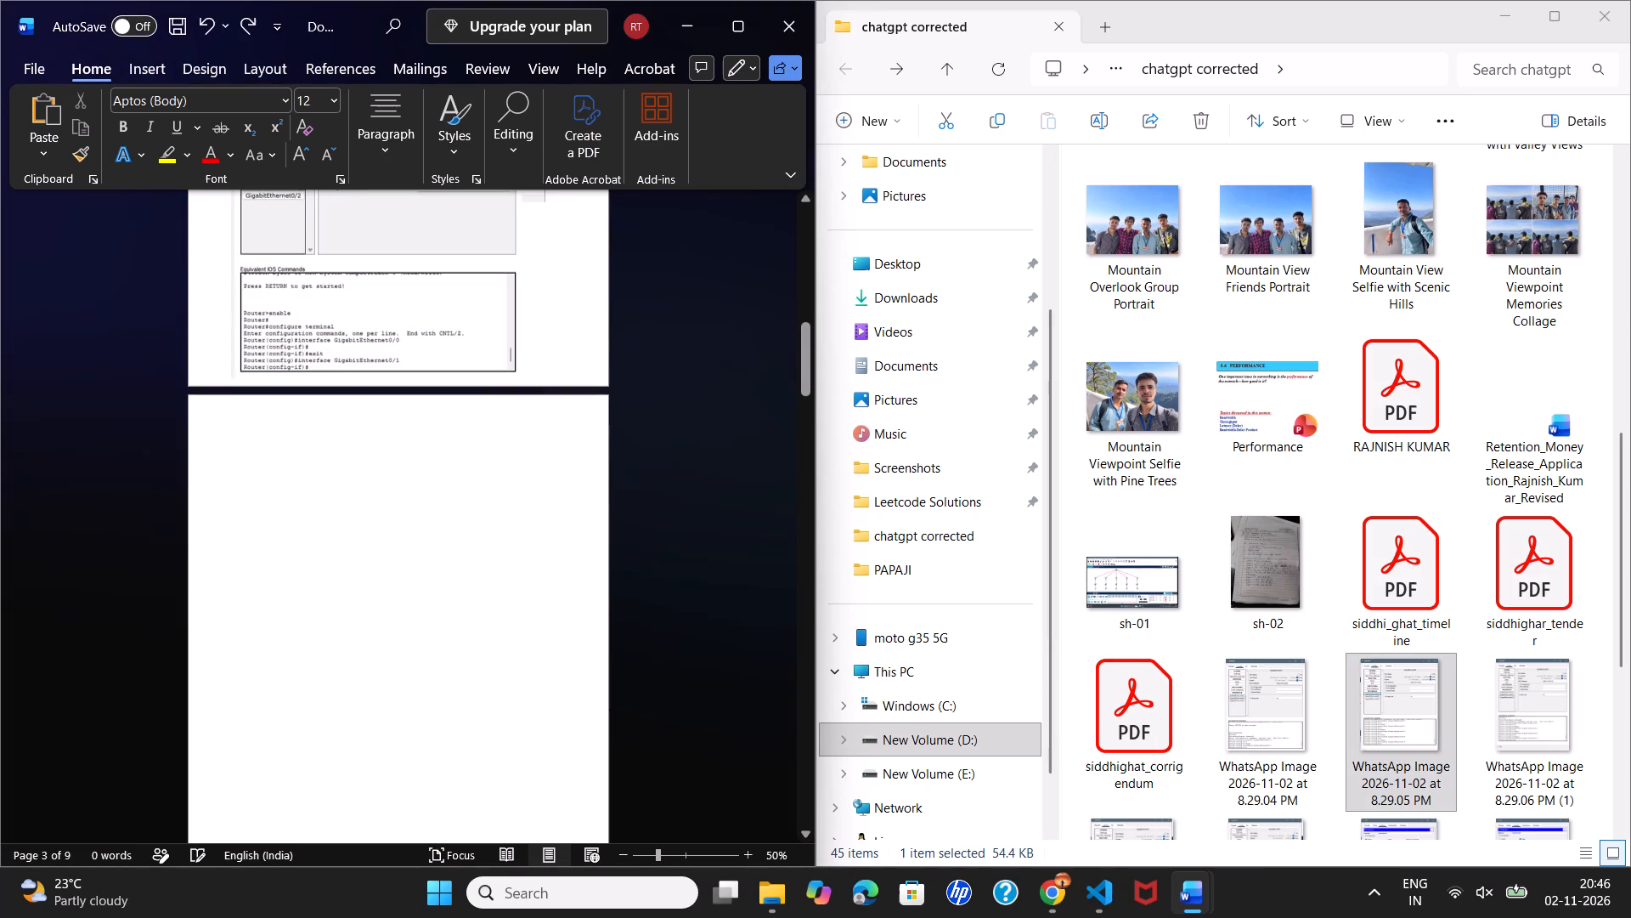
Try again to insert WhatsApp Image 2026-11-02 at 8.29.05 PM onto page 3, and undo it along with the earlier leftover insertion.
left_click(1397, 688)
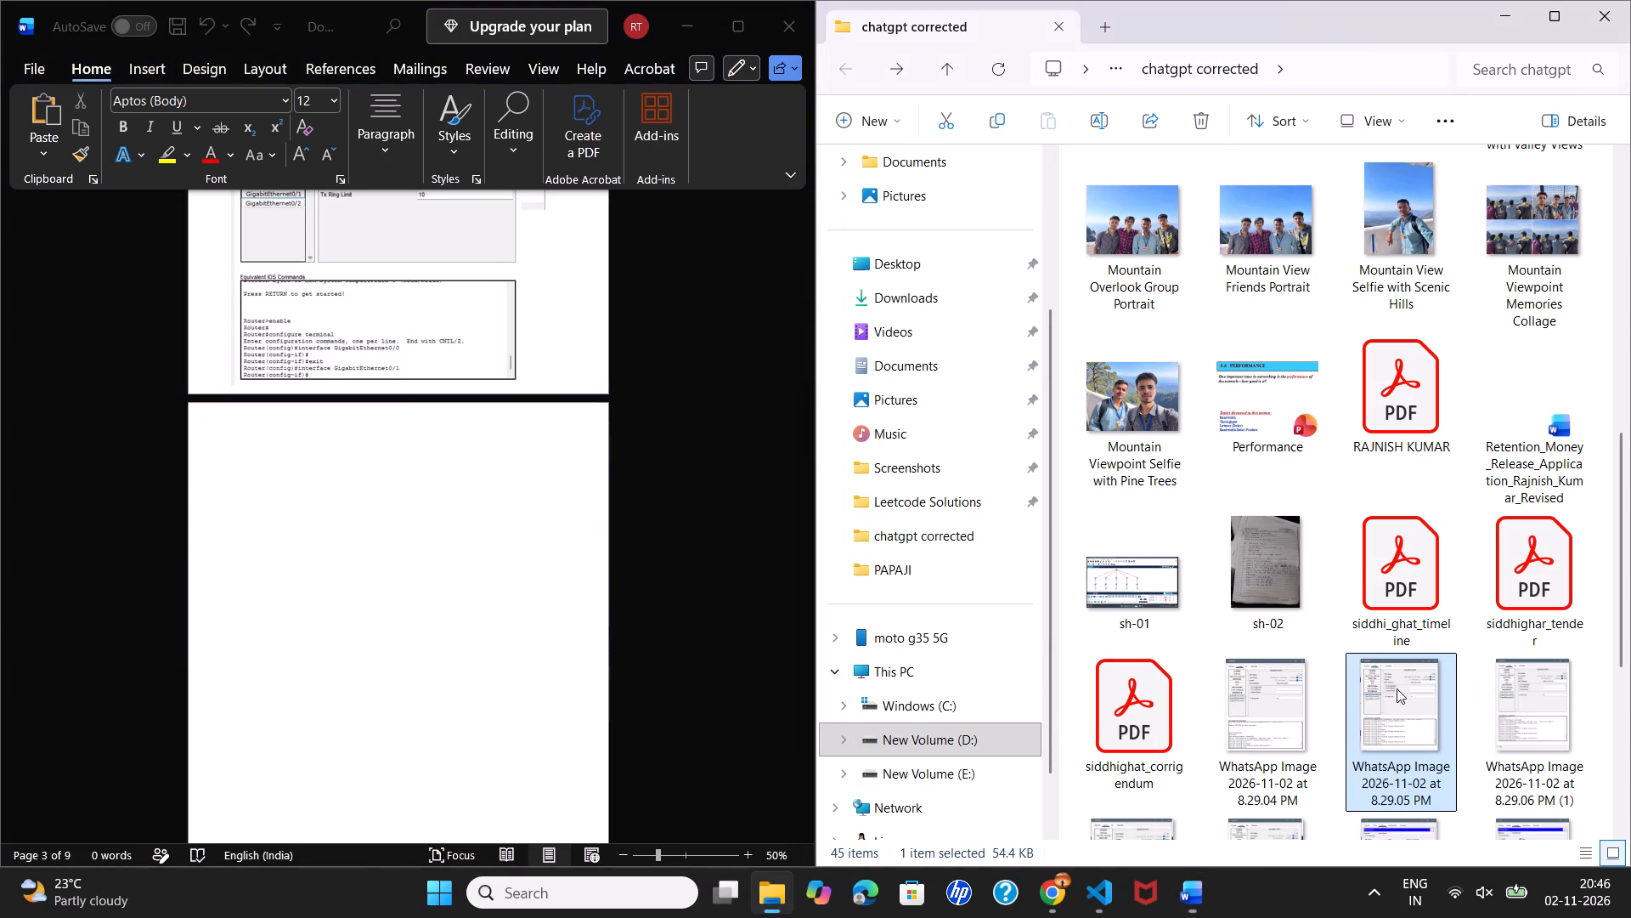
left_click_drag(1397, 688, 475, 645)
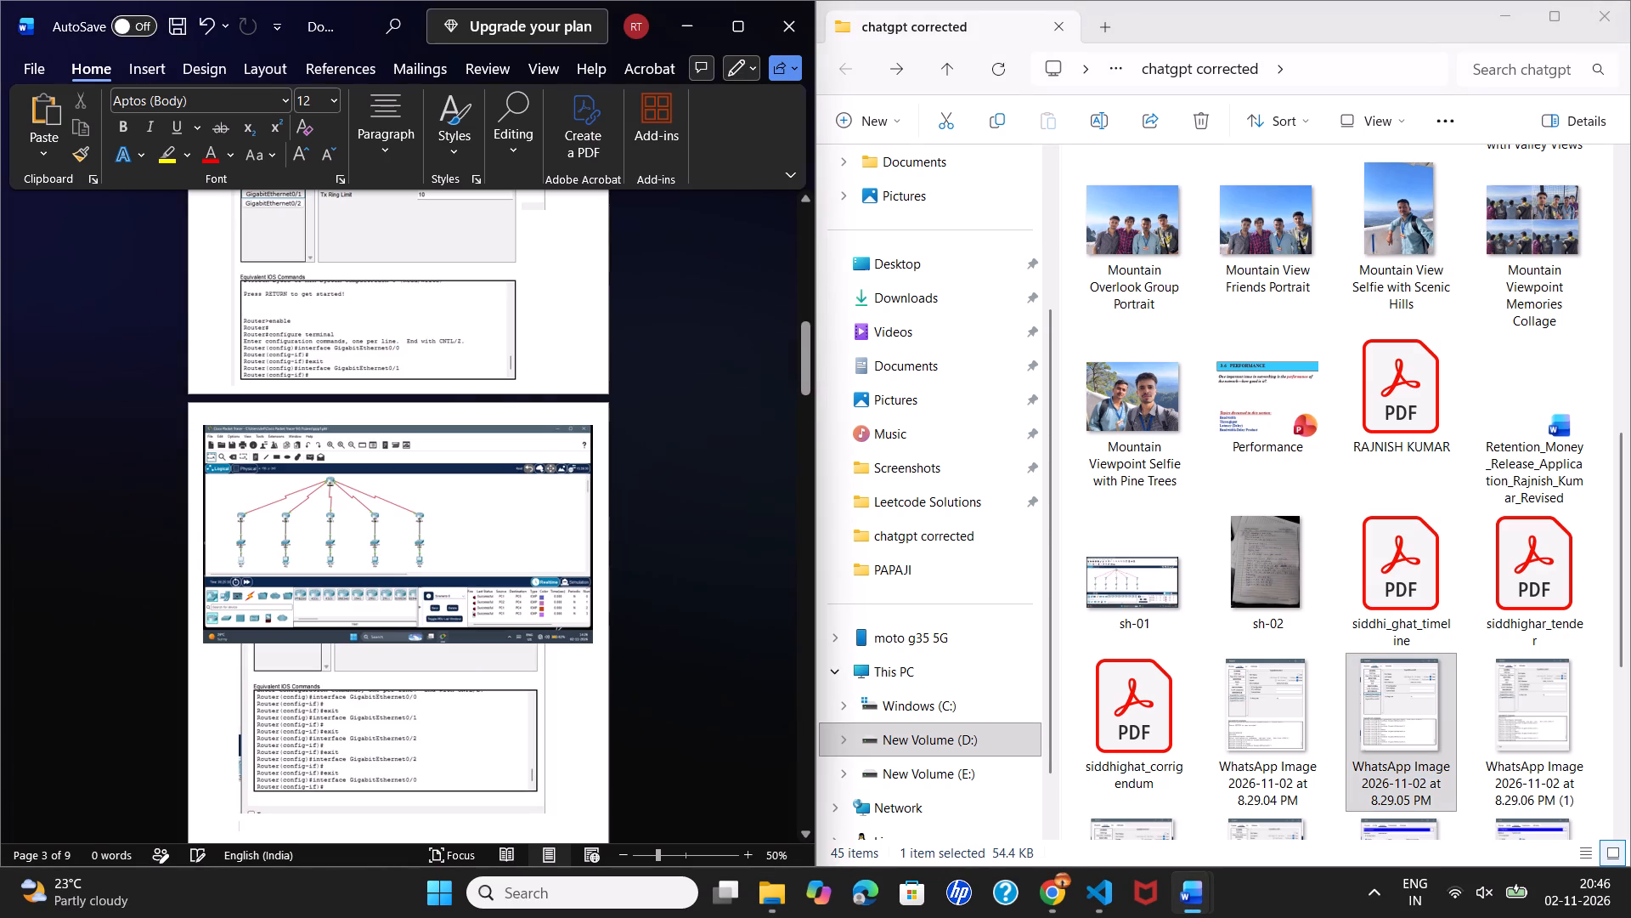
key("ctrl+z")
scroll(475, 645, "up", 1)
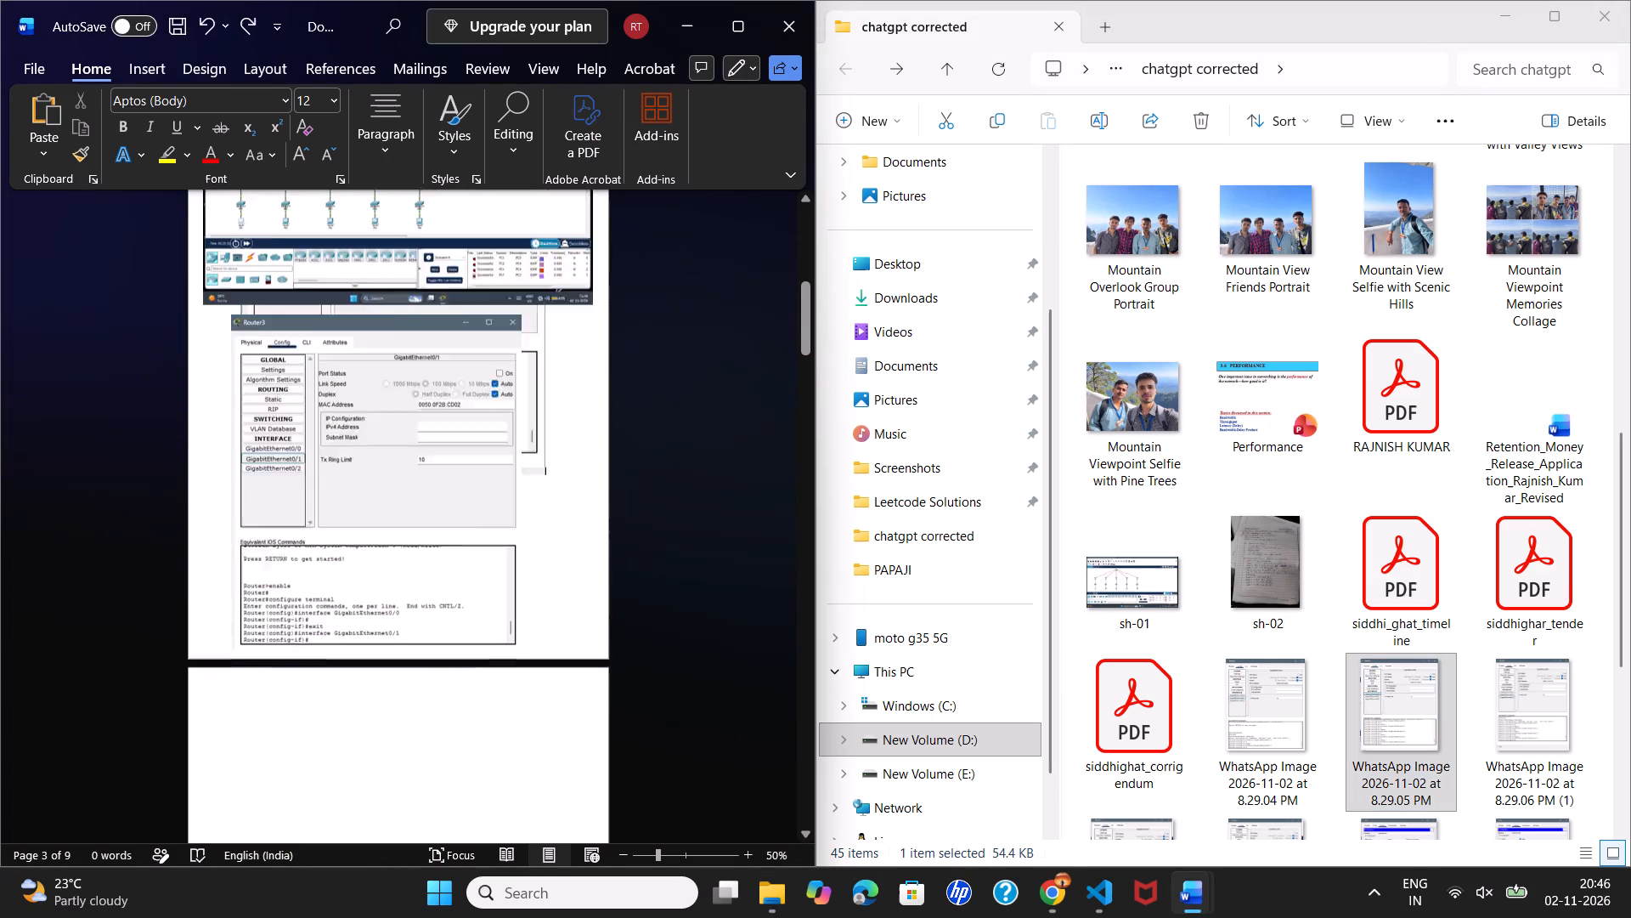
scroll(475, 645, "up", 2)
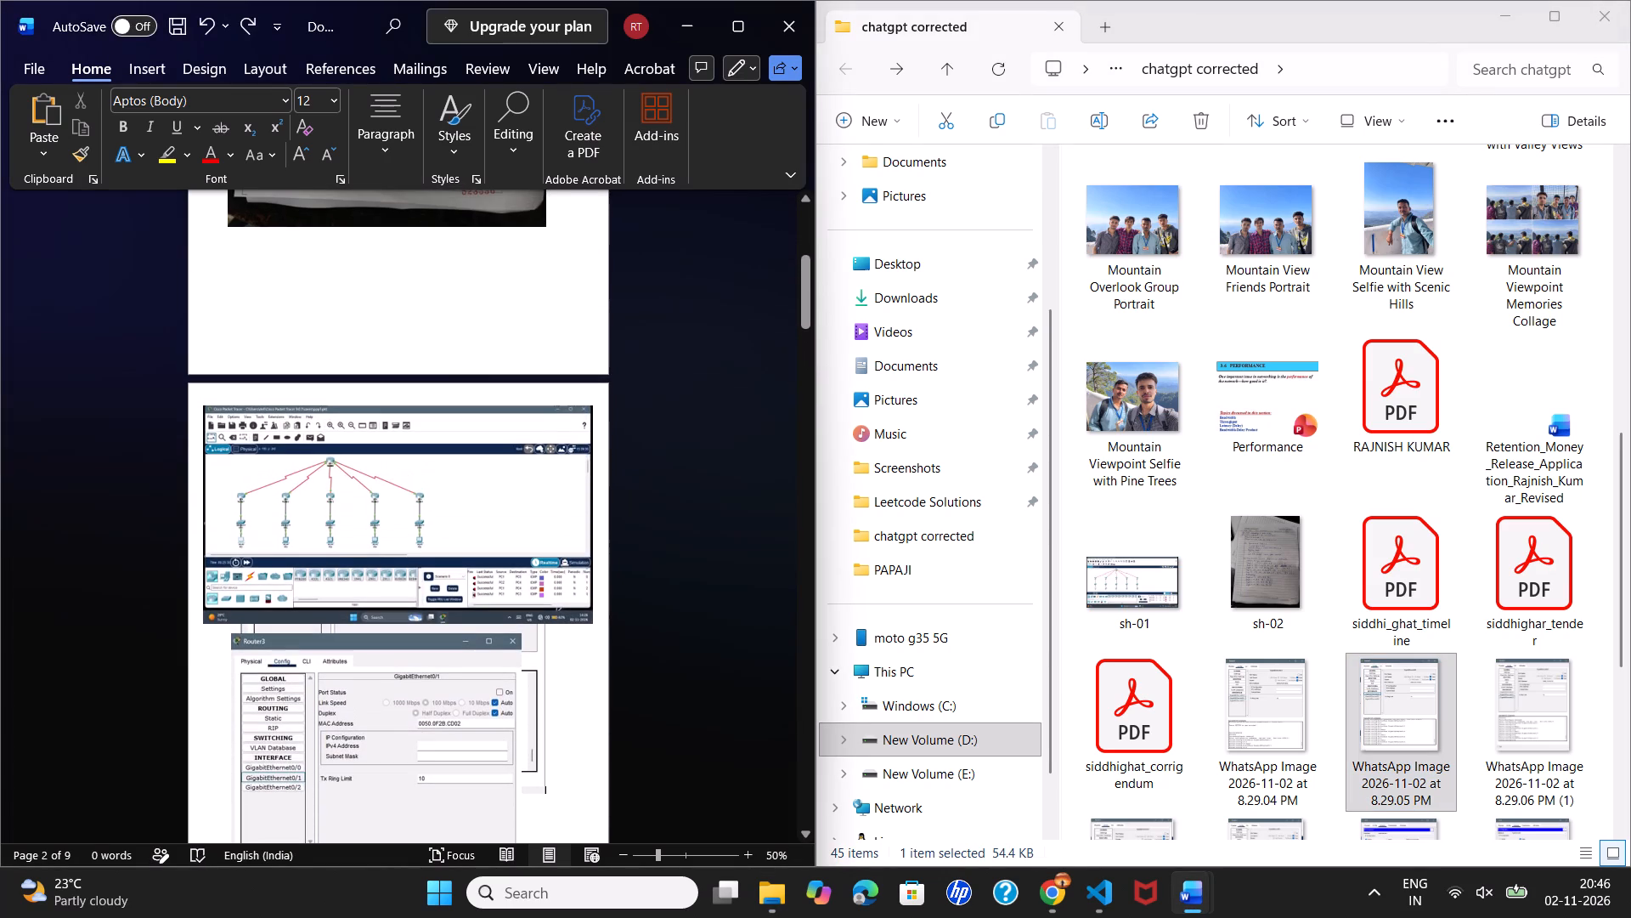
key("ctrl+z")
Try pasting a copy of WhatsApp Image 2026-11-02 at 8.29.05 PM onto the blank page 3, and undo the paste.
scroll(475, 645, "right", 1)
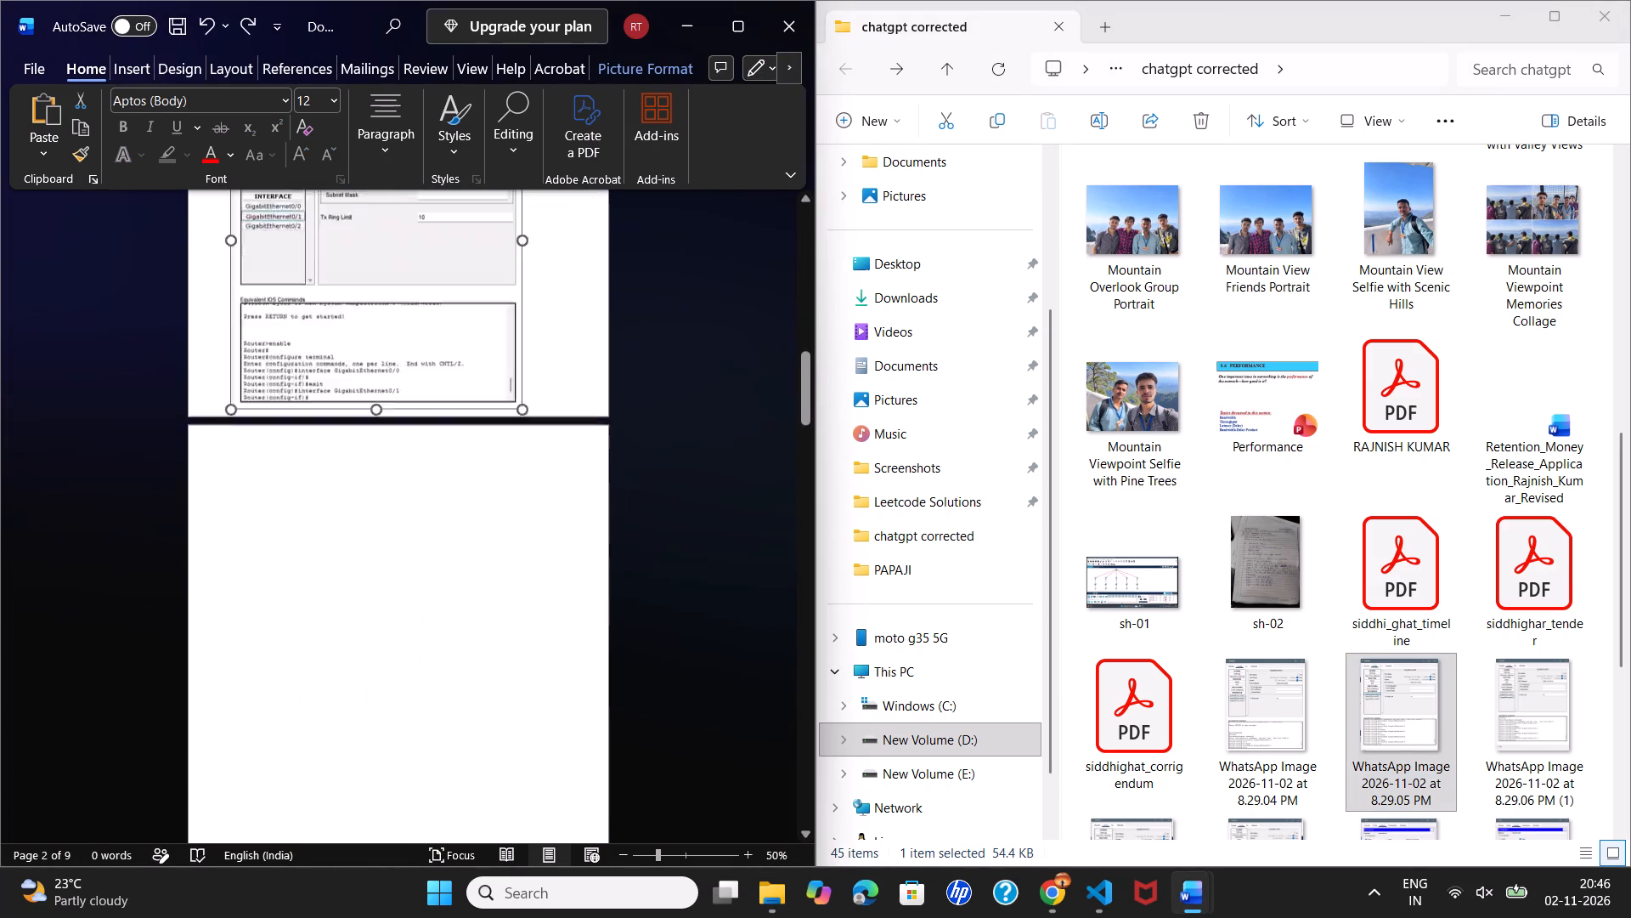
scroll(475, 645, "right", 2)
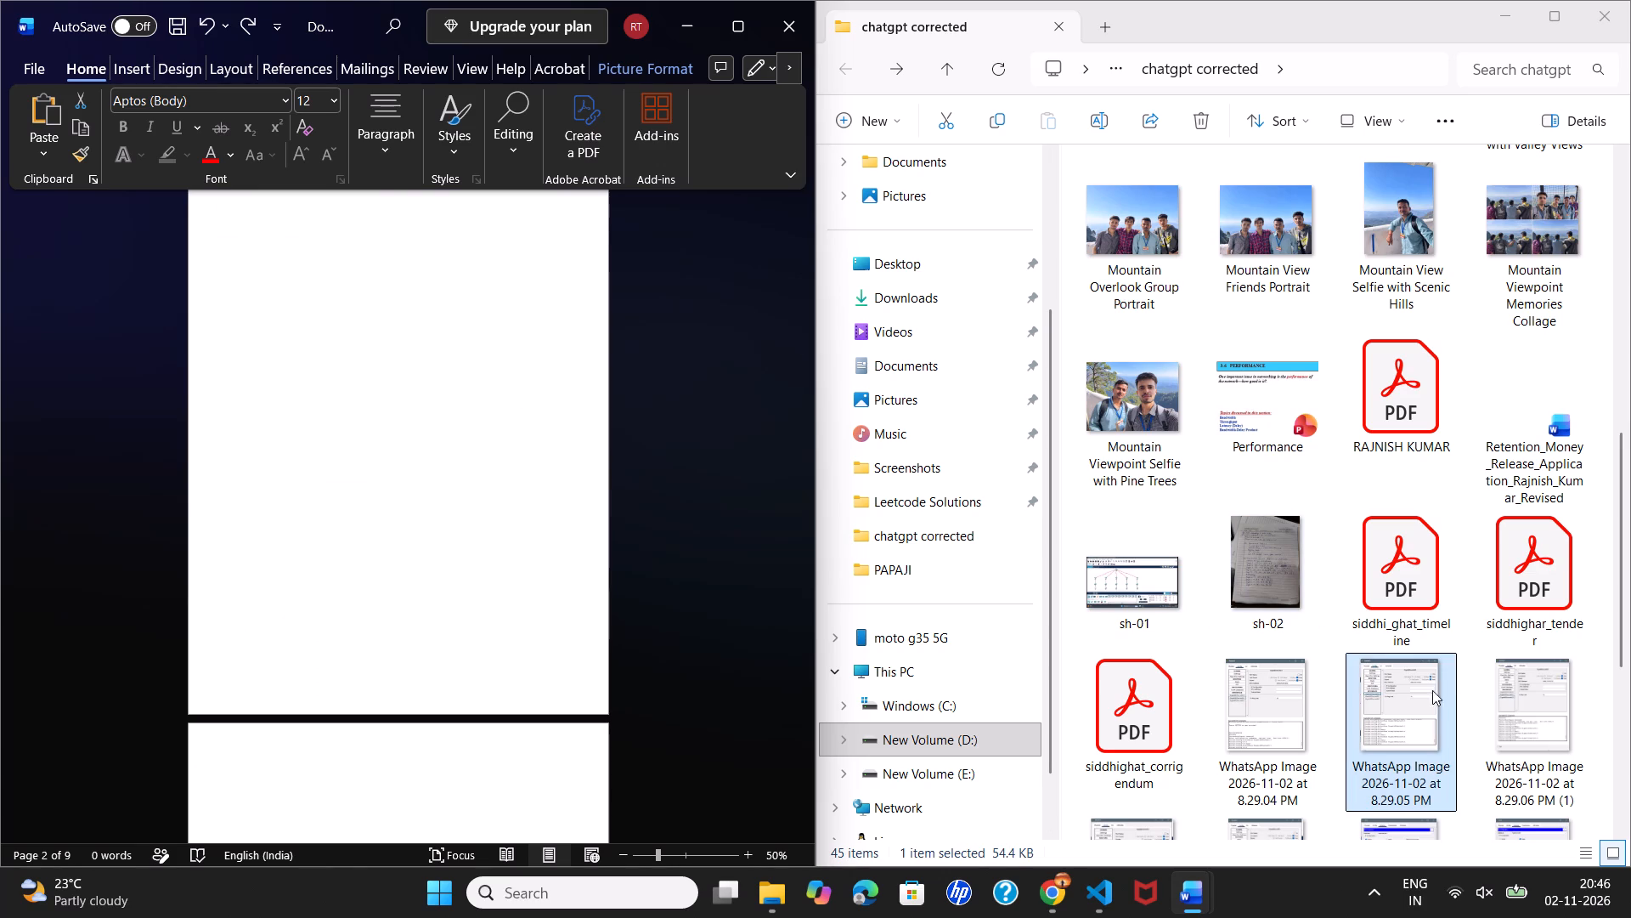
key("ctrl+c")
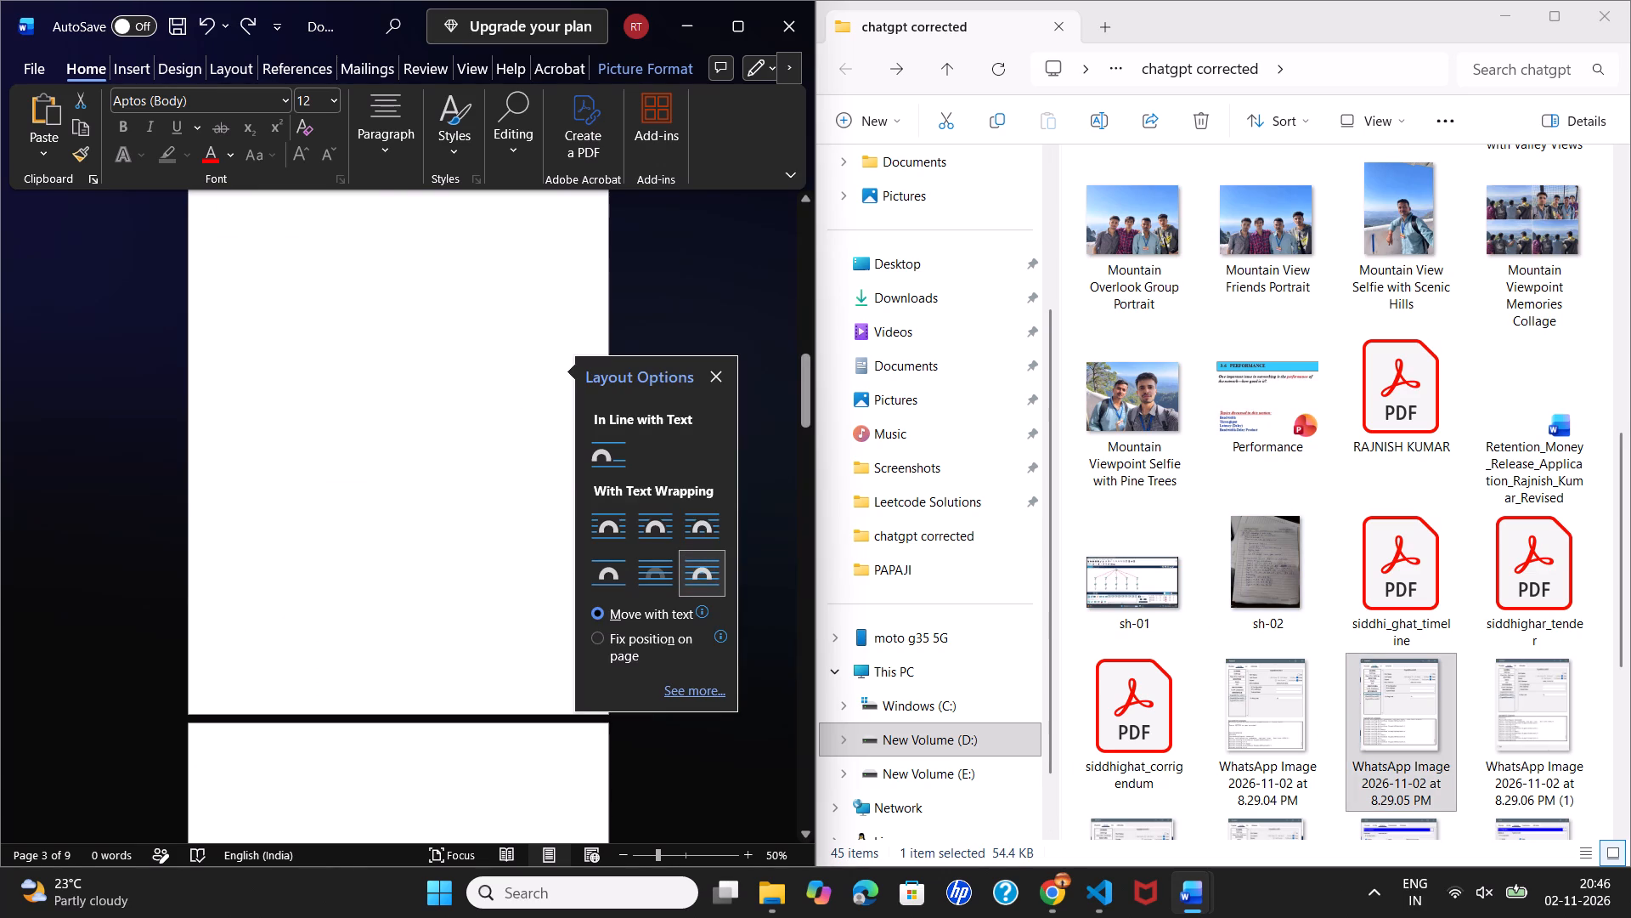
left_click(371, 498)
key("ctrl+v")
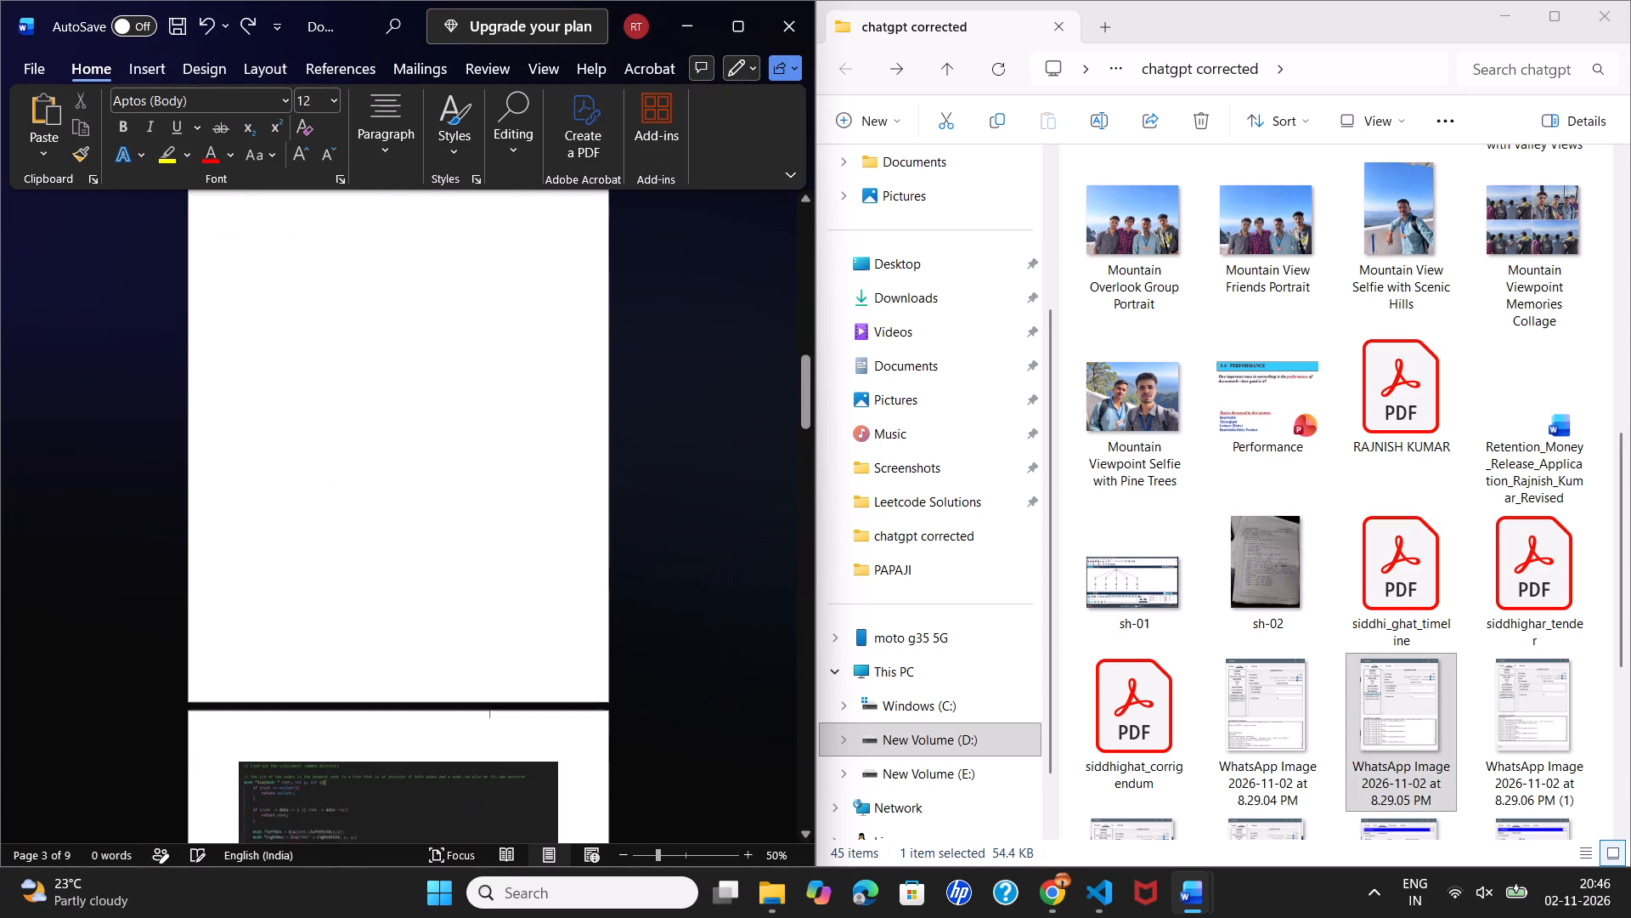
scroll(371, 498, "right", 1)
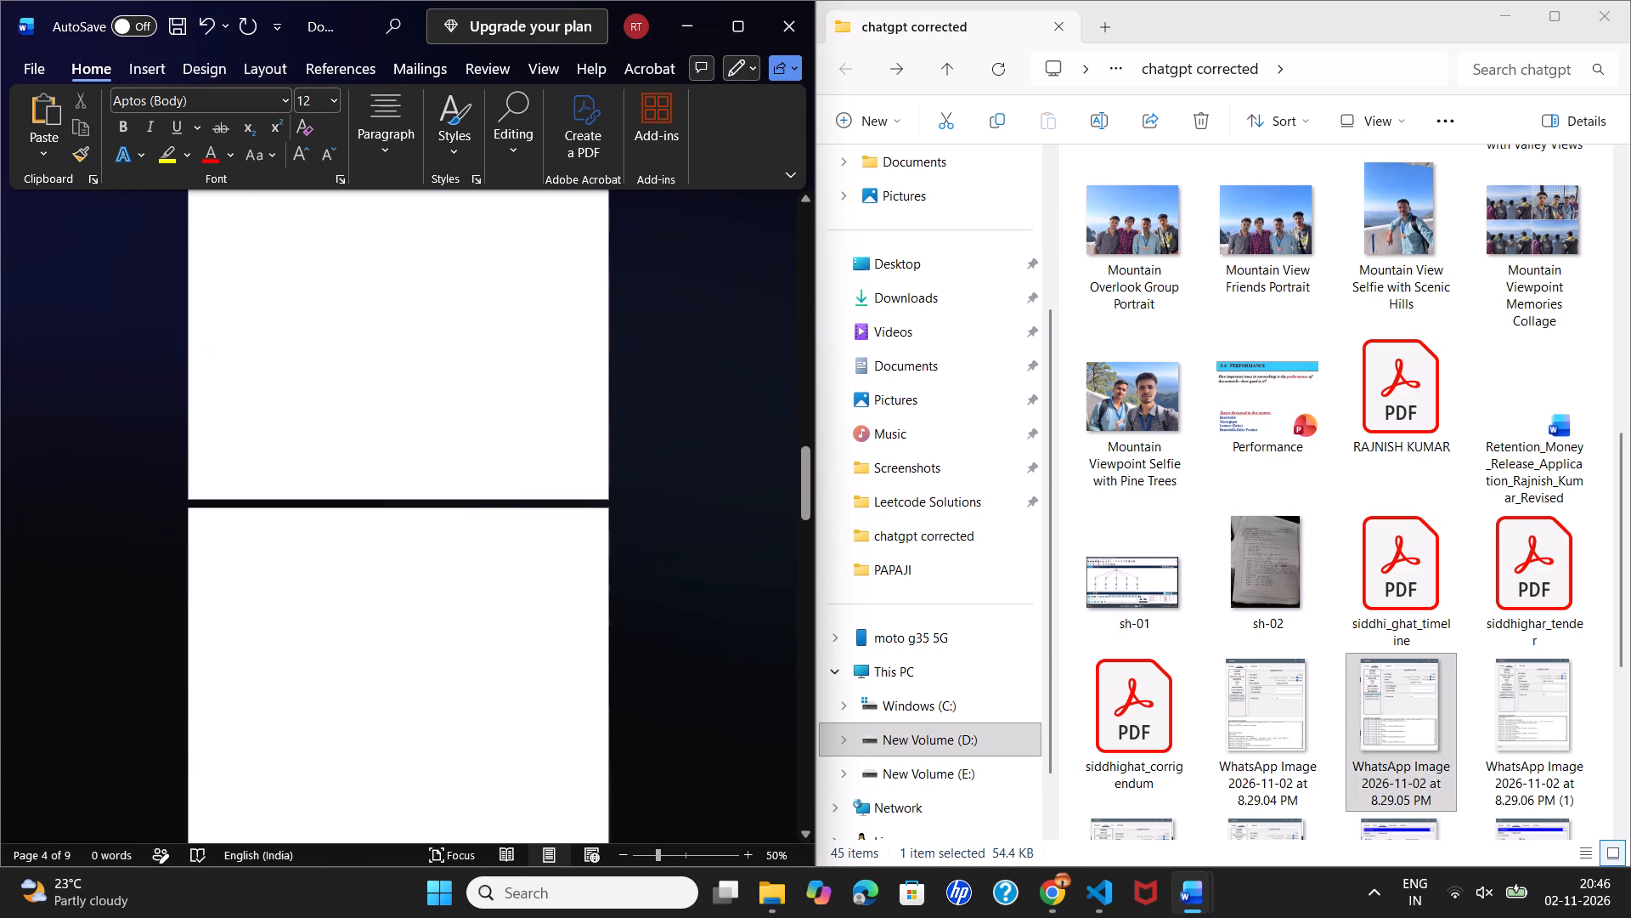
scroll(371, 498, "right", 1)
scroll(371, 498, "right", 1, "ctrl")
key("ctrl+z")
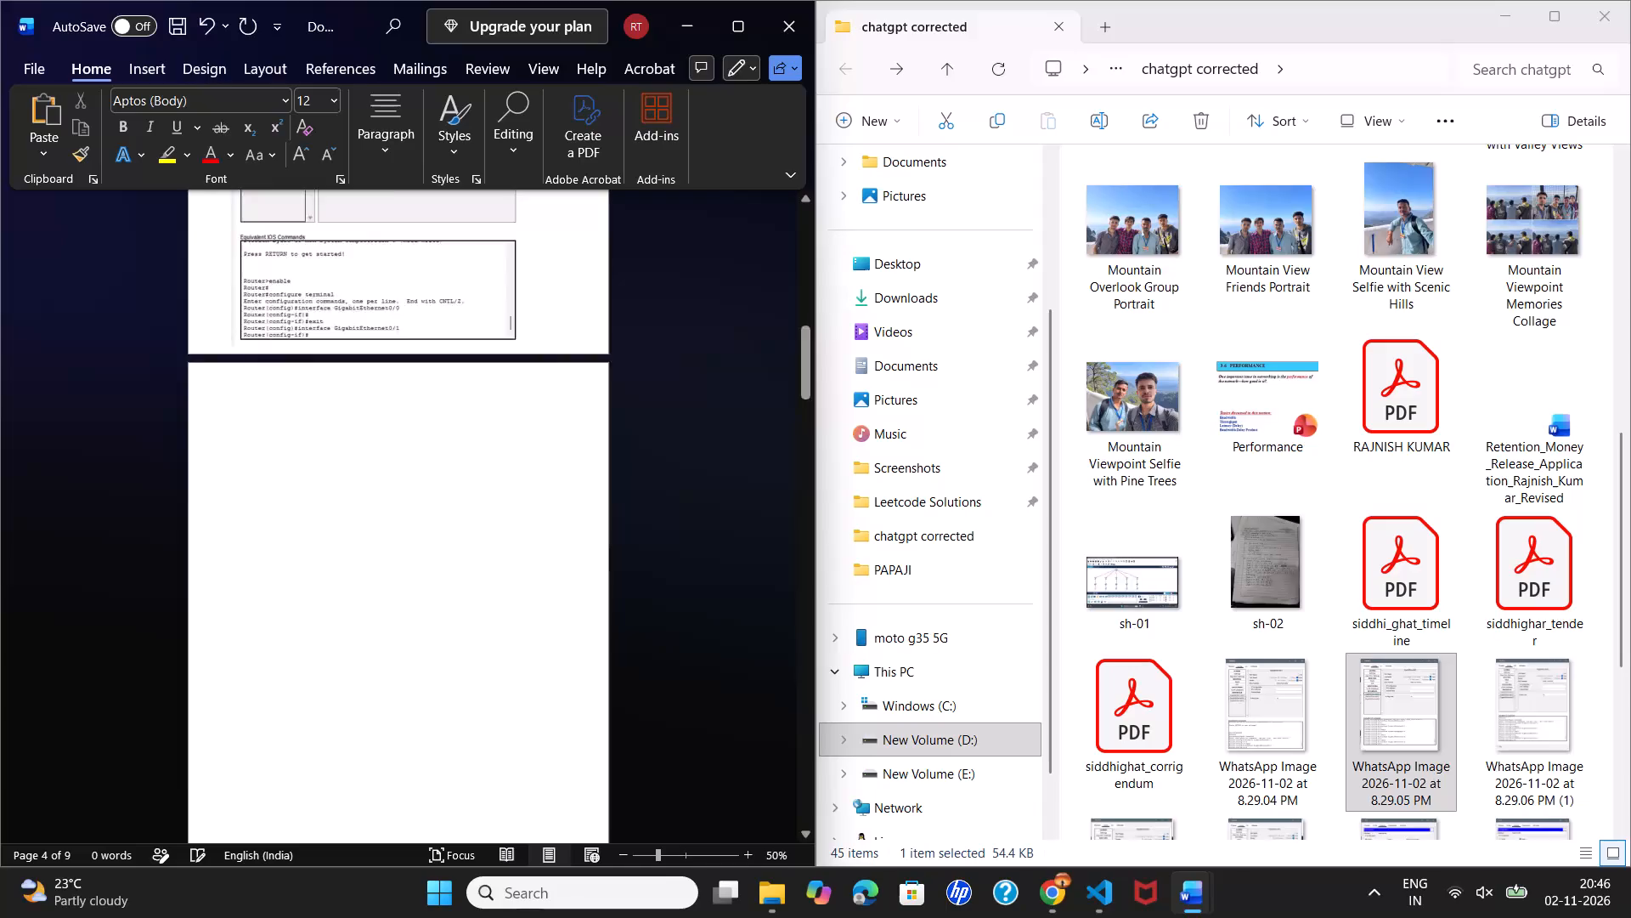
Copy WhatsApp Image 2026-11-02 at 8.29.05 PM from the folder and paste it at the blank page following page 2.
scroll(371, 498, "right", 1)
scroll(371, 498, "up", 1)
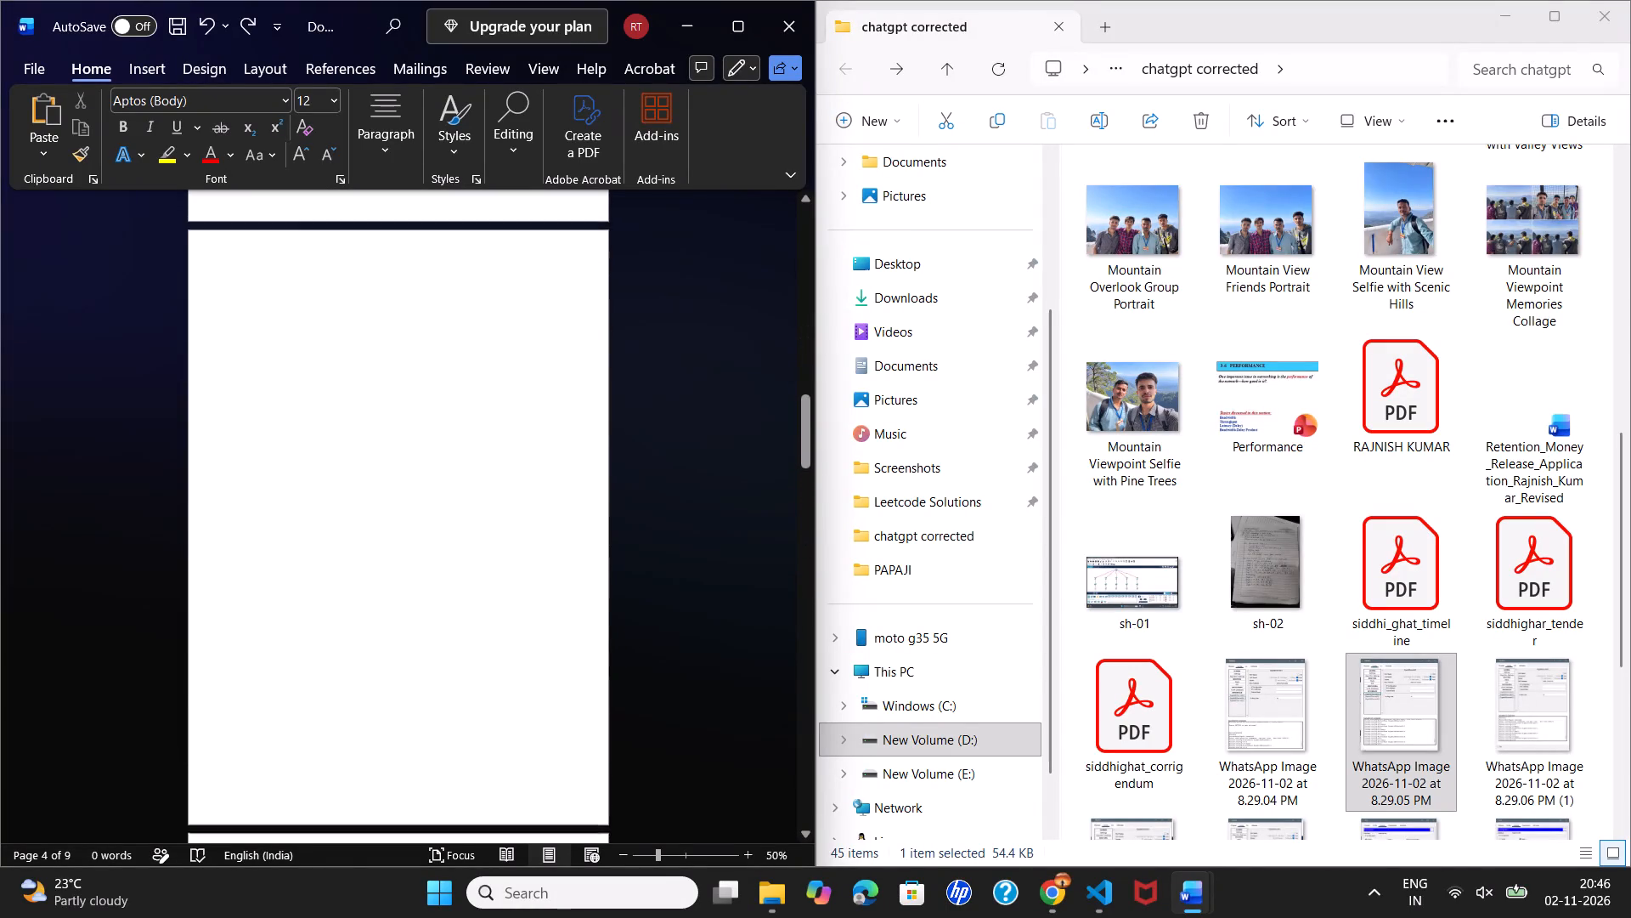
scroll(371, 498, "up", 1)
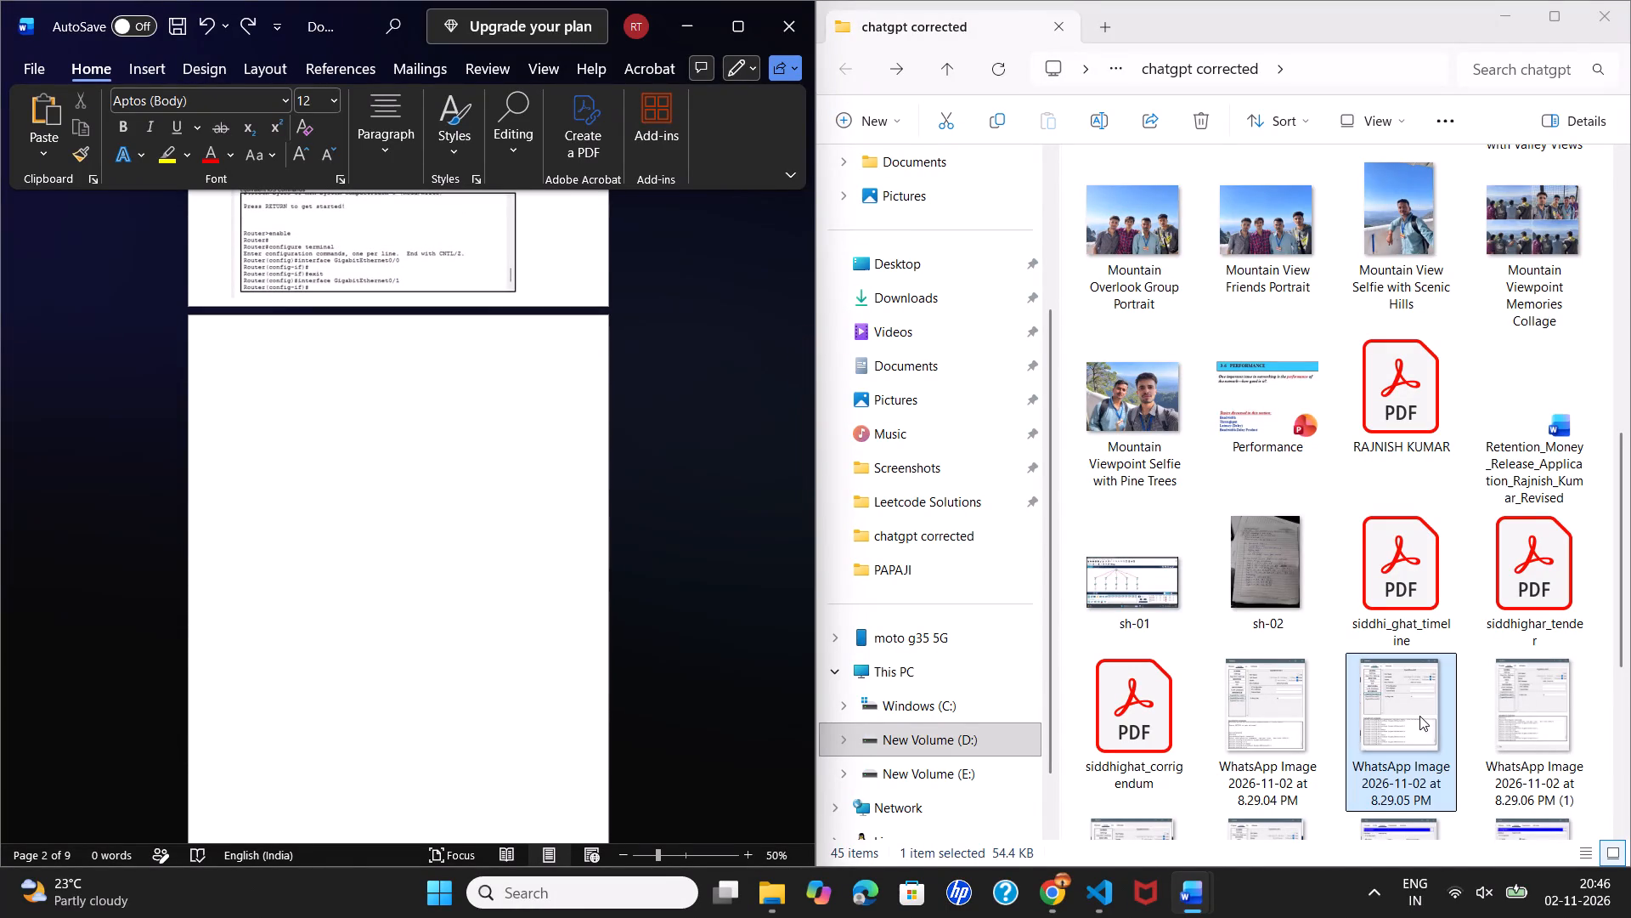
left_click(1418, 714)
key("ctrl+c")
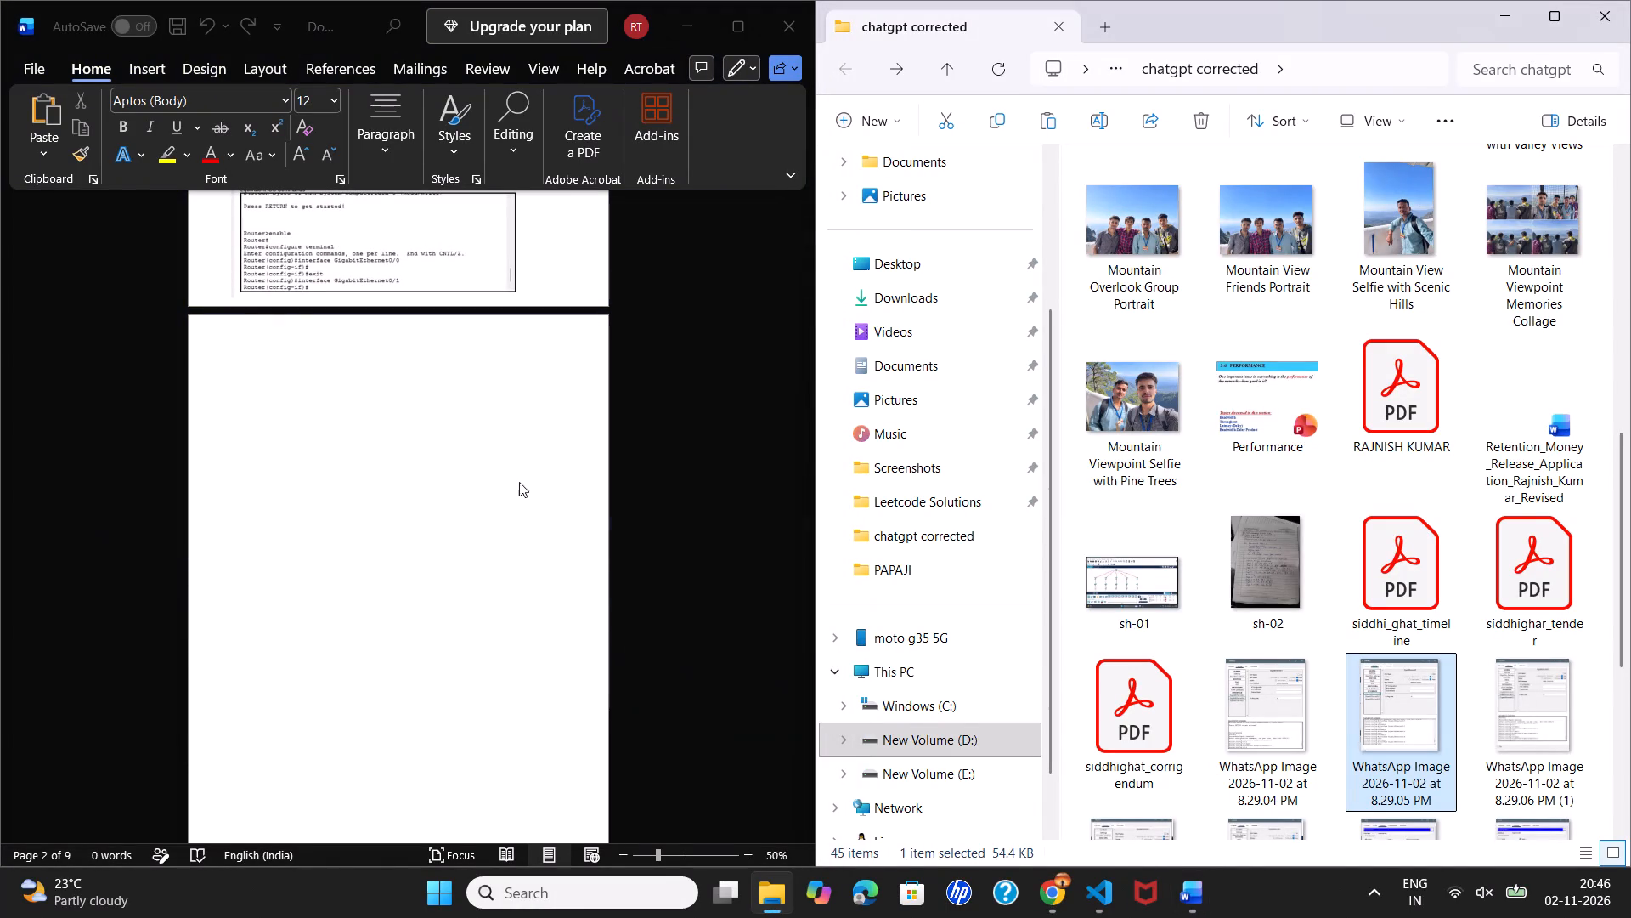
left_click(485, 414)
left_click(485, 414)
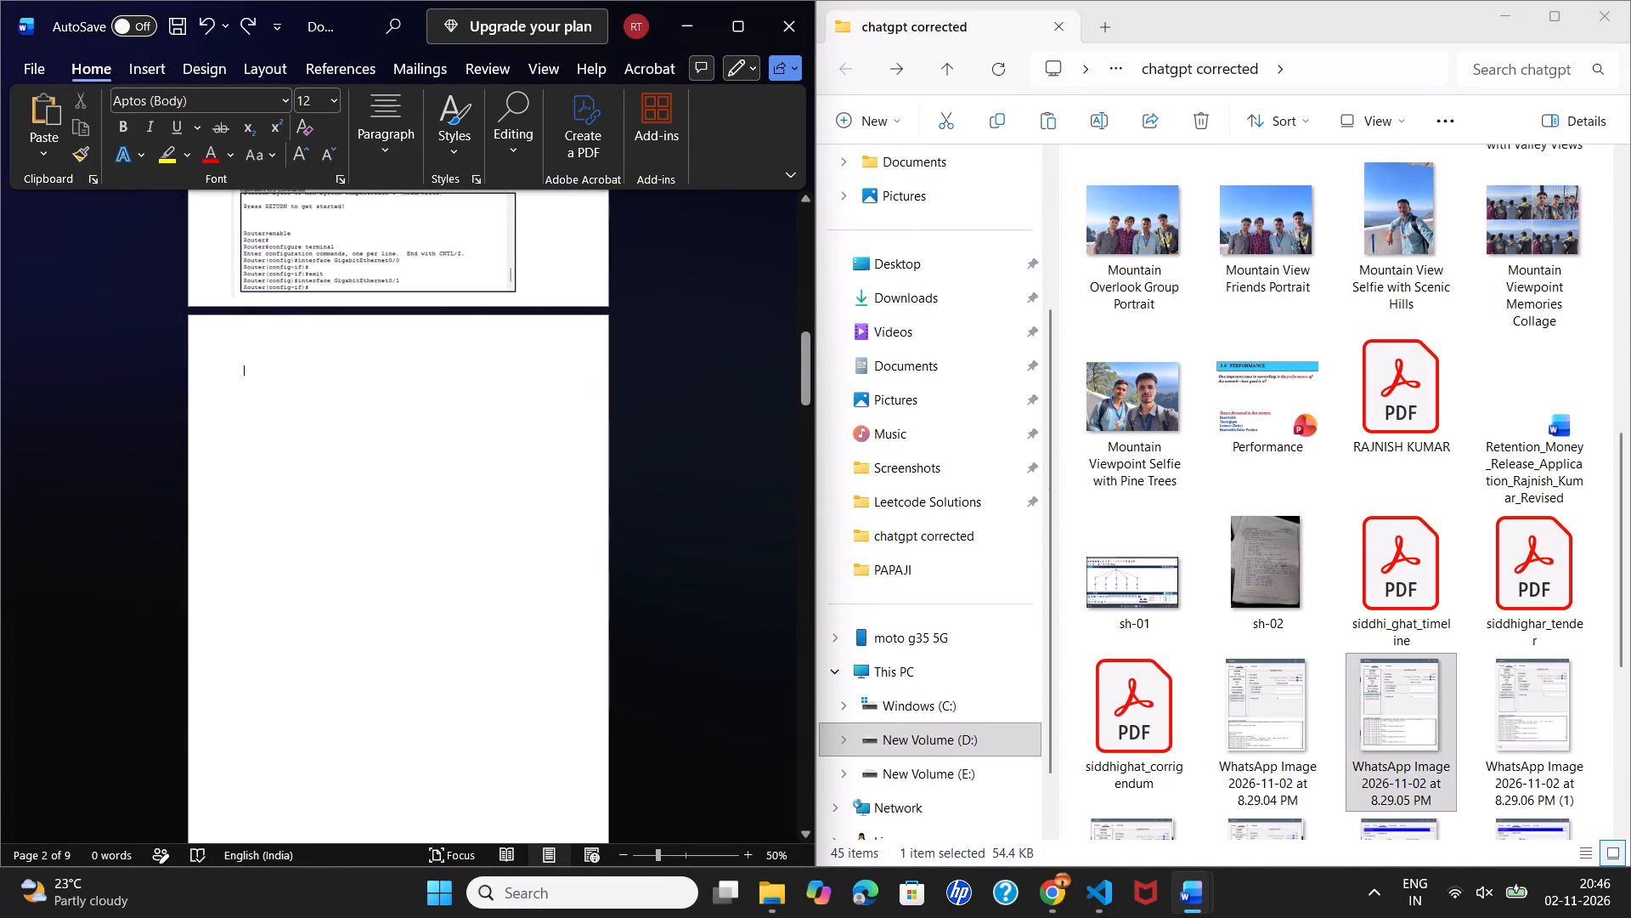
key("ctrl+v")
scroll(485, 414, "right", 2)
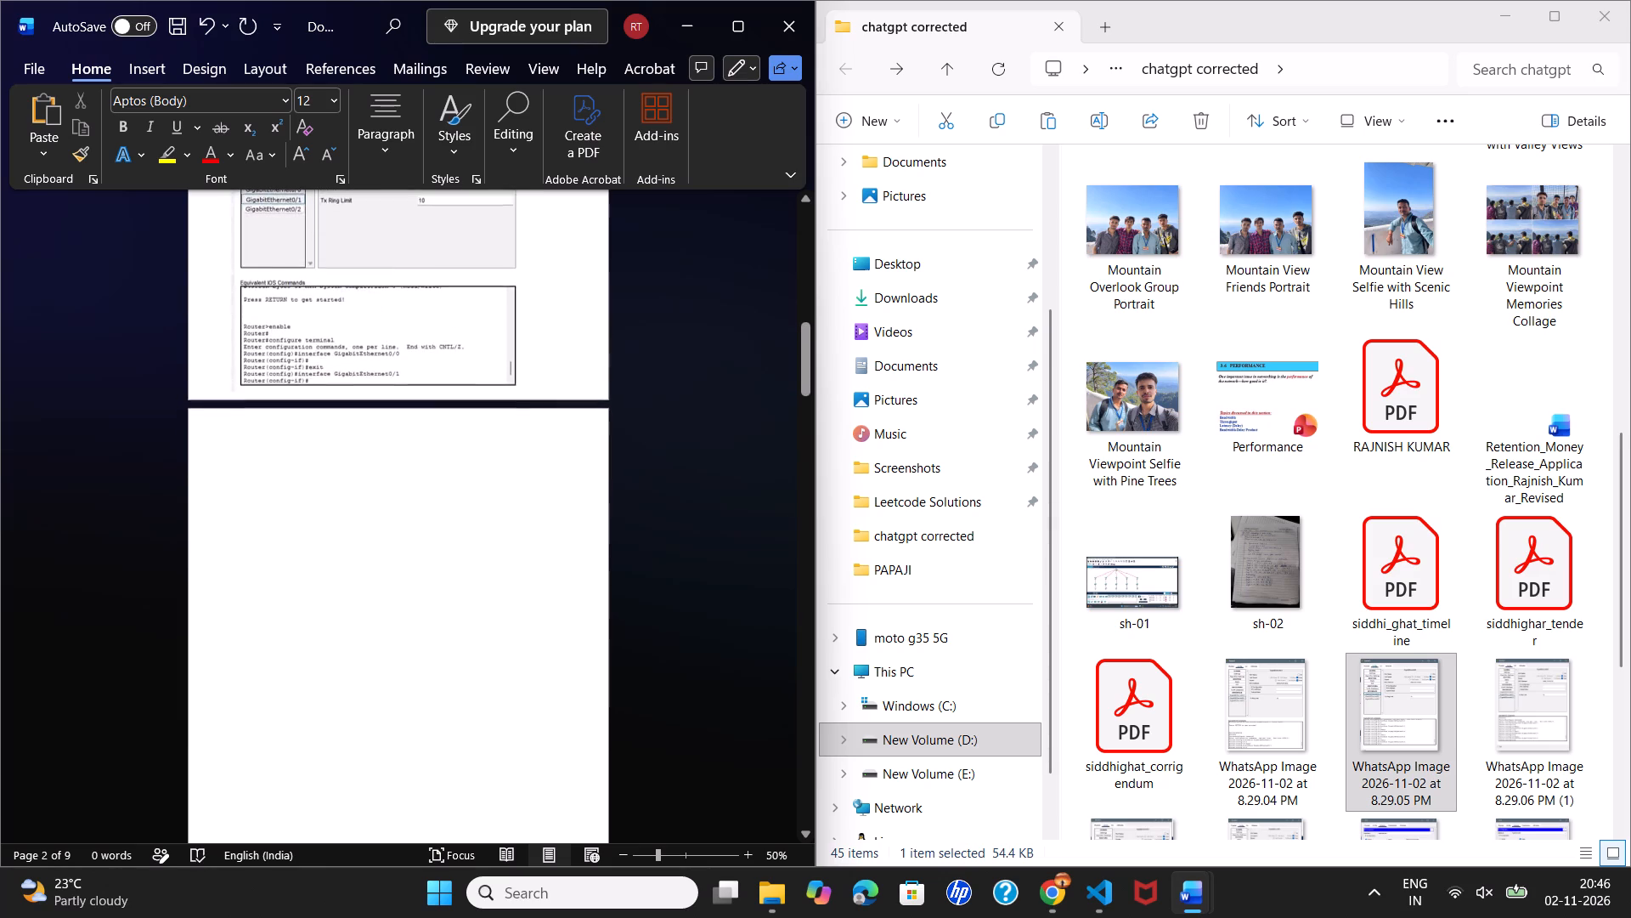
scroll(485, 414, "right", 1)
Set the pasted Router0 picture's wrapping to In Front of Text and move it to the top of page 3.
right_click(386, 714)
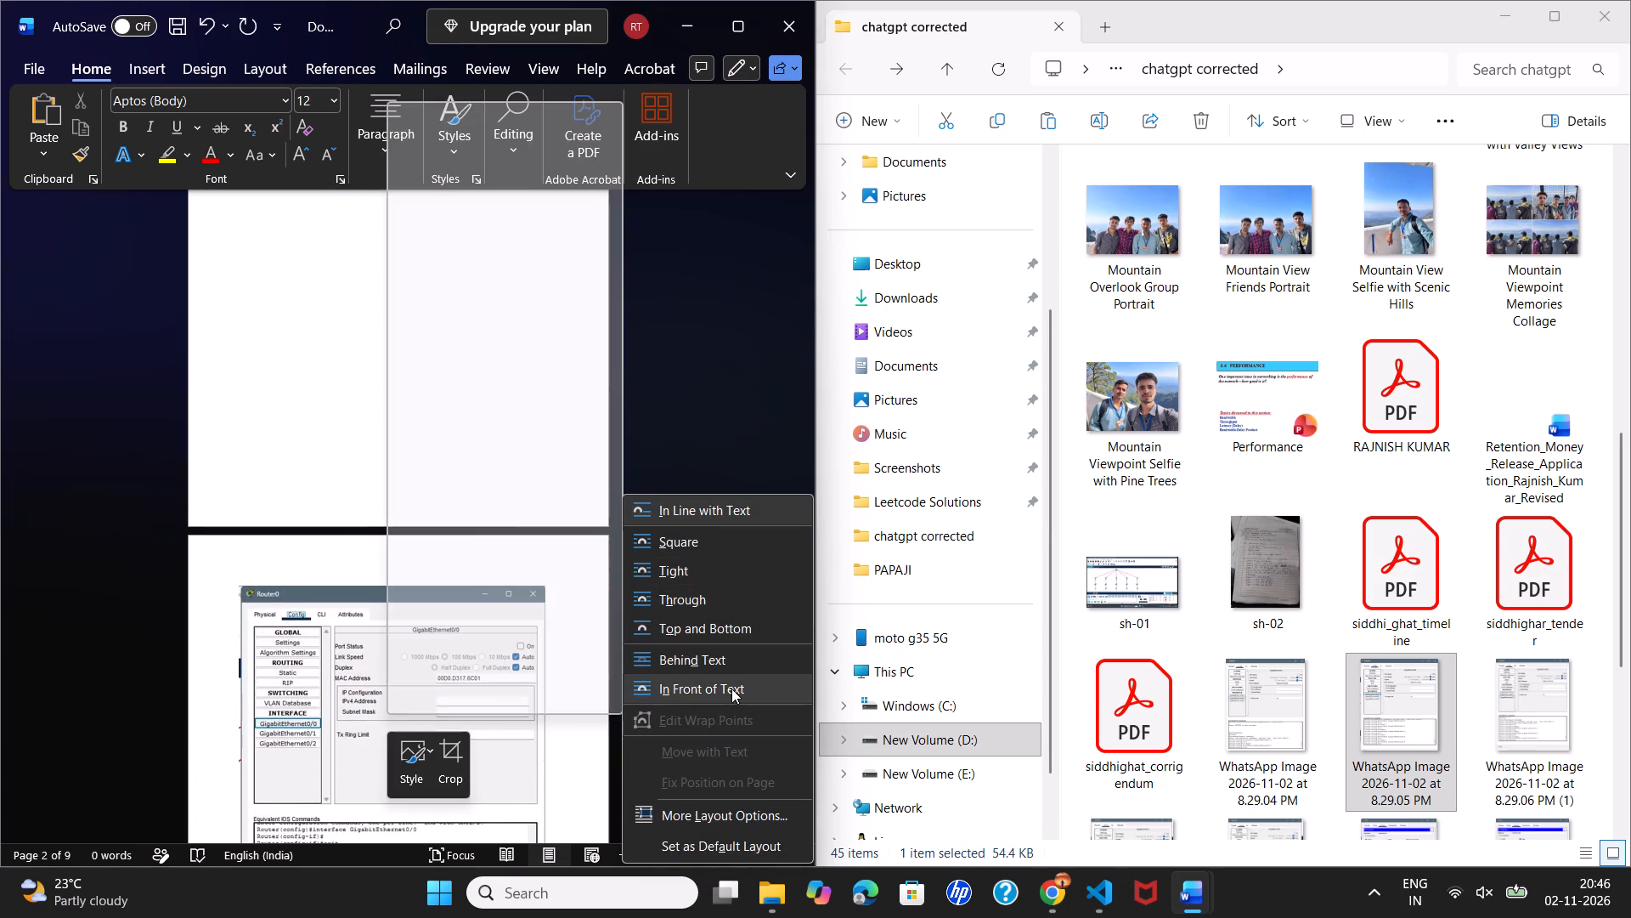
left_click(731, 688)
left_click_drag(478, 694, 449, 284)
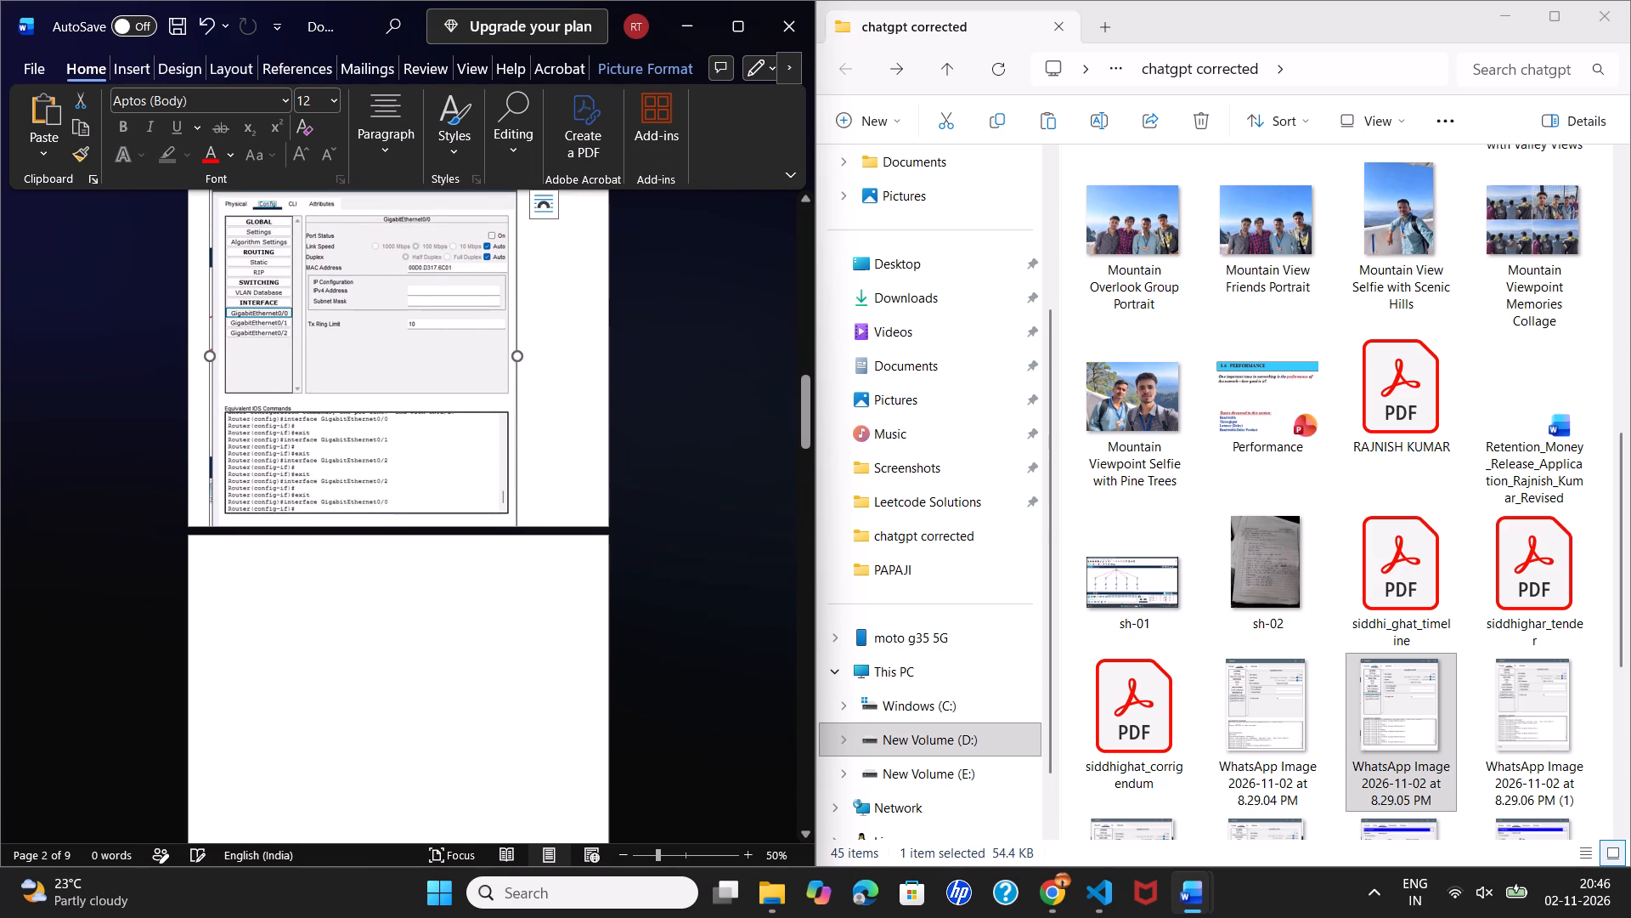
scroll(571, 348, "up", 1)
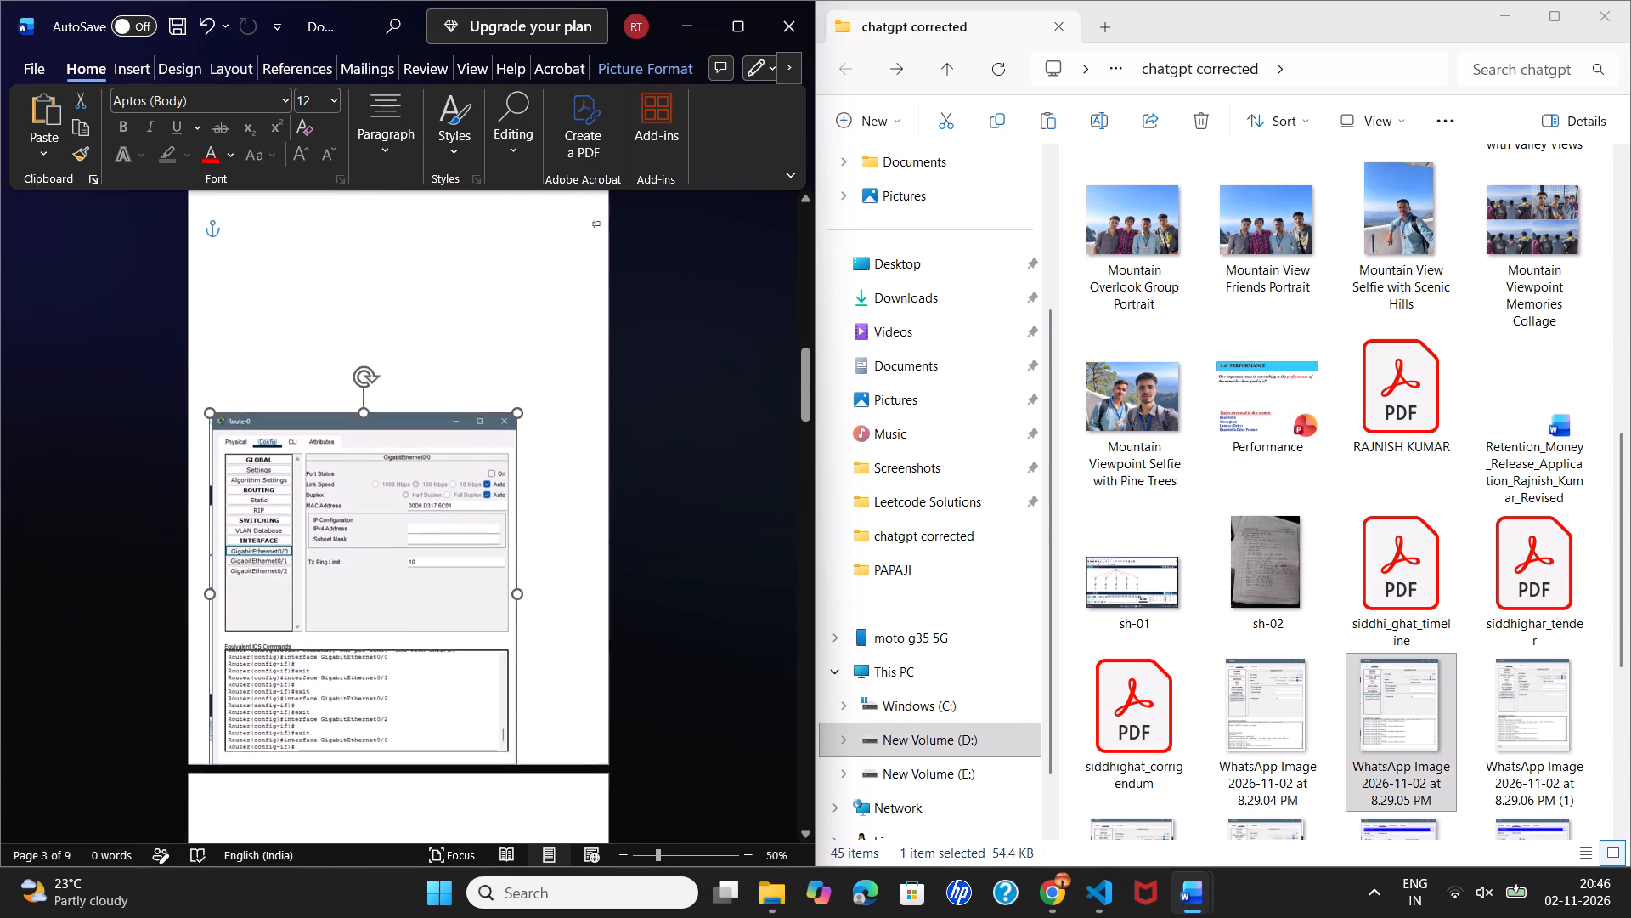
scroll(571, 348, "up", 1)
left_click_drag(445, 522, 420, 241)
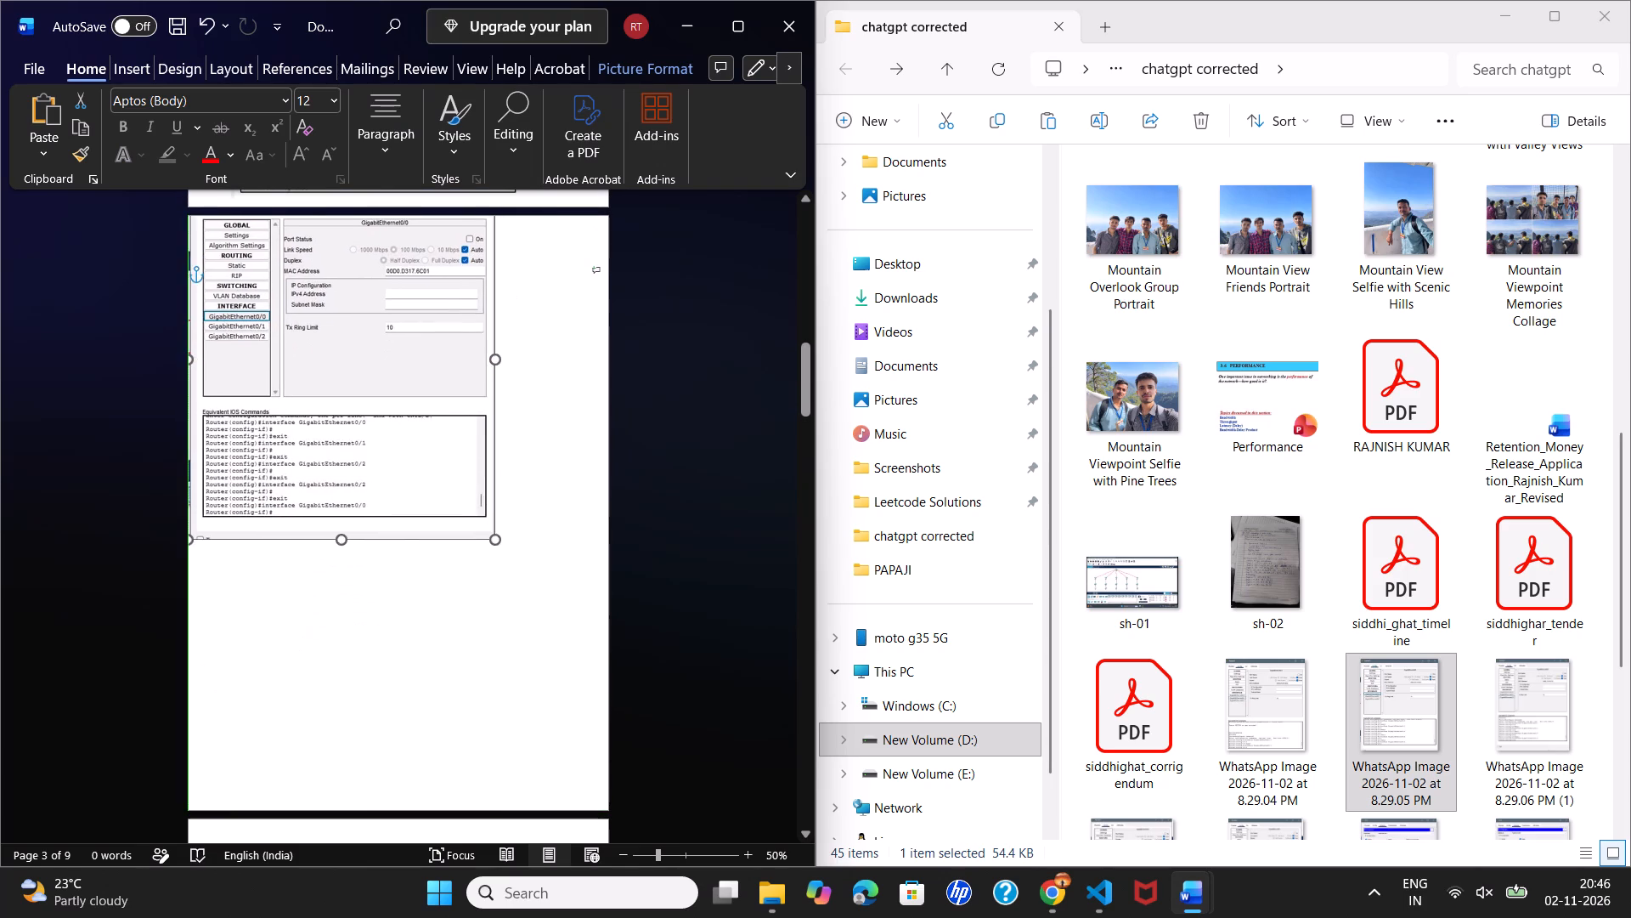
left_click_drag(420, 241, 463, 279)
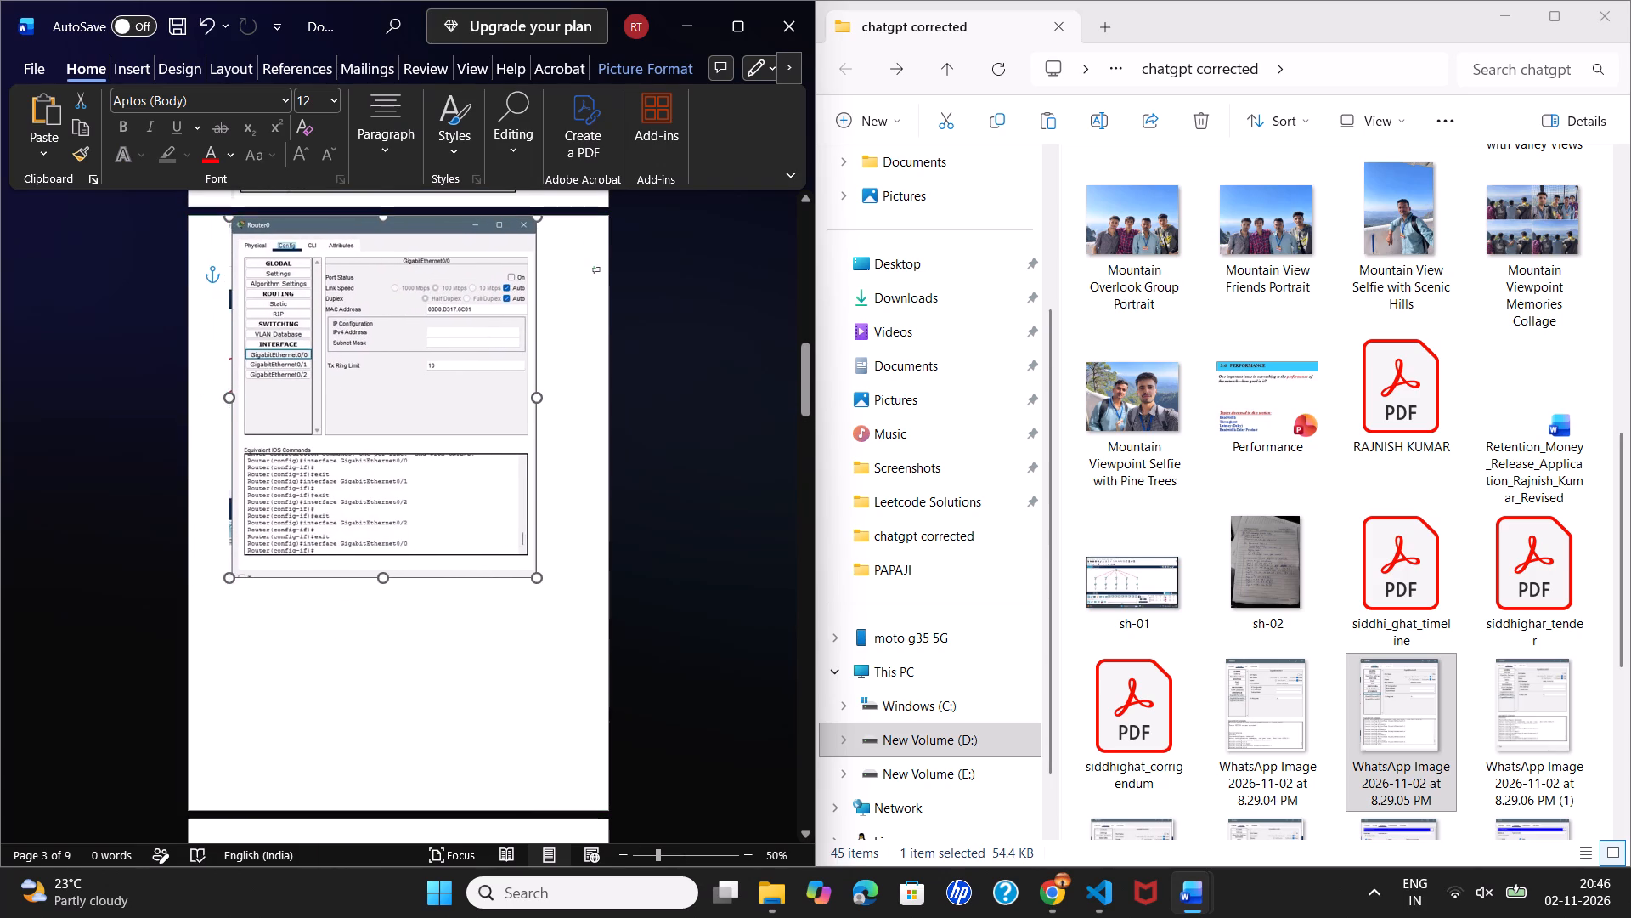
left_click_drag(463, 279, 482, 282)
Scale the Router0 picture down and centre it horizontally at the top of page 3.
left_click_drag(550, 583, 502, 526)
left_click_drag(436, 472, 430, 472)
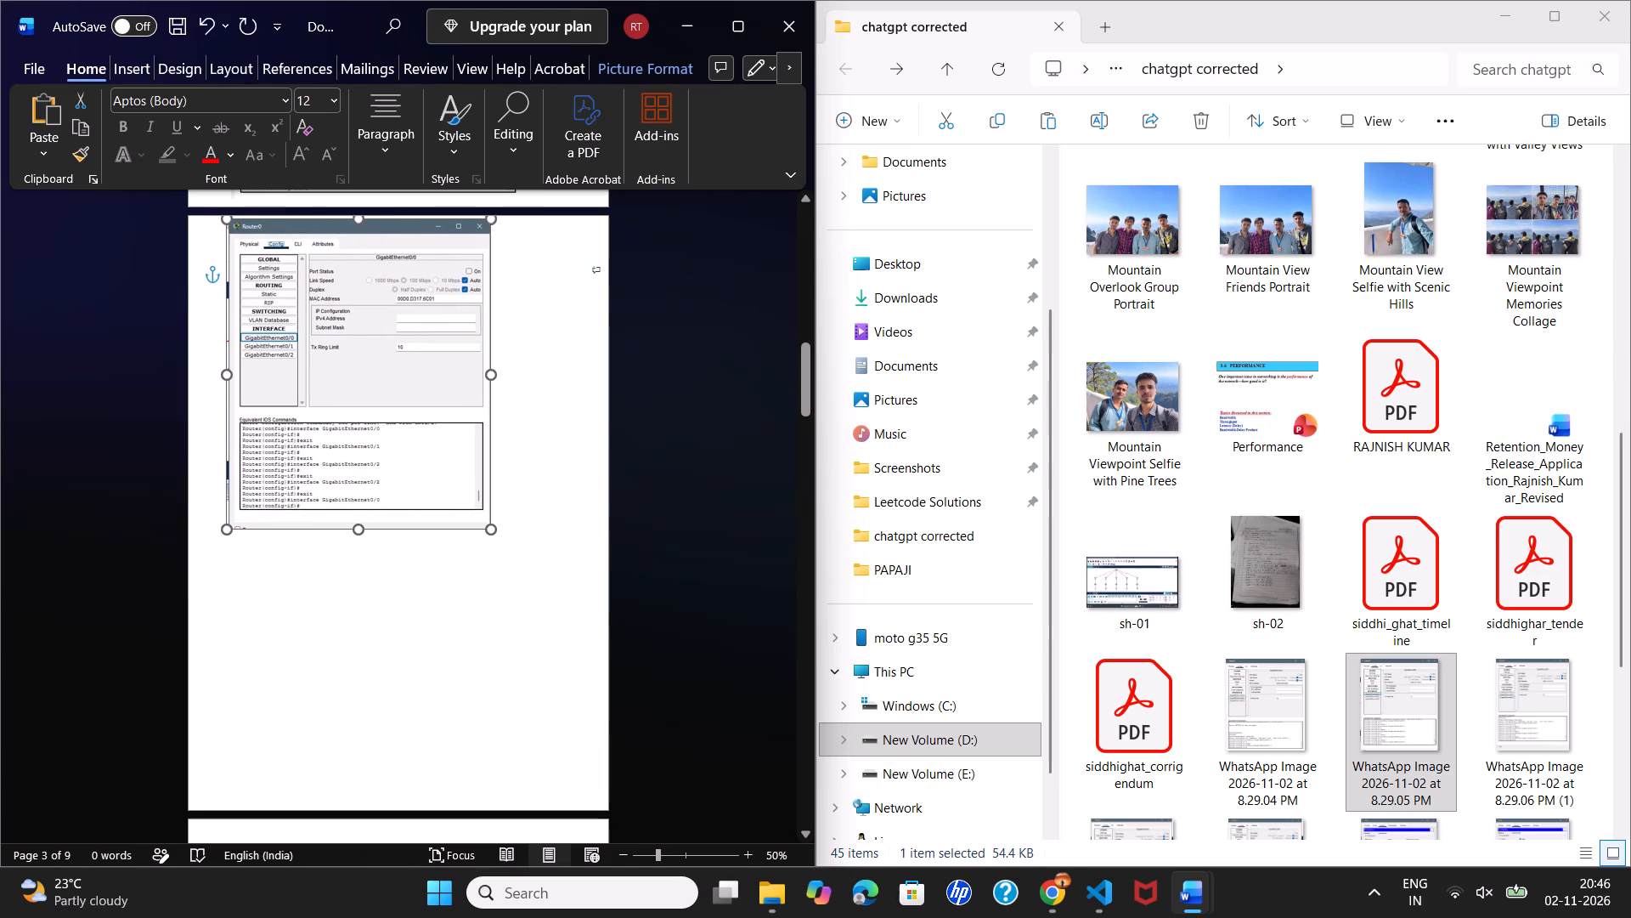
left_click_drag(430, 472, 471, 467)
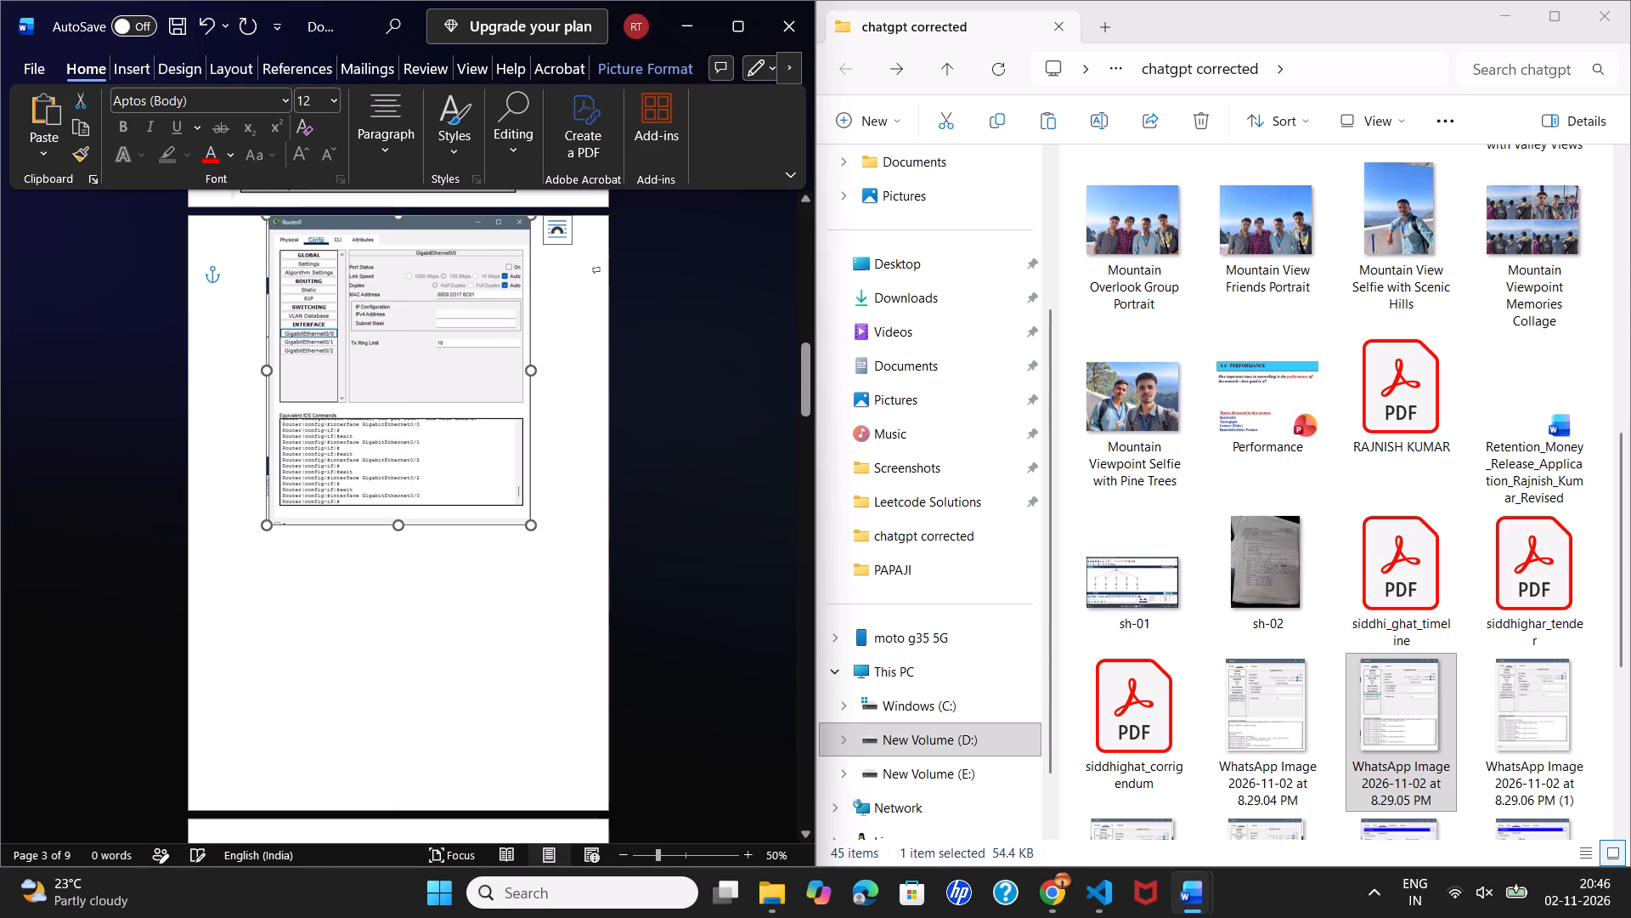
Copy WhatsApp Image 2026-11-02 at 8.29.06 PM (1) from the folder and paste it into the document after the Router0 picture.
left_click(1496, 727)
right_click(1496, 727)
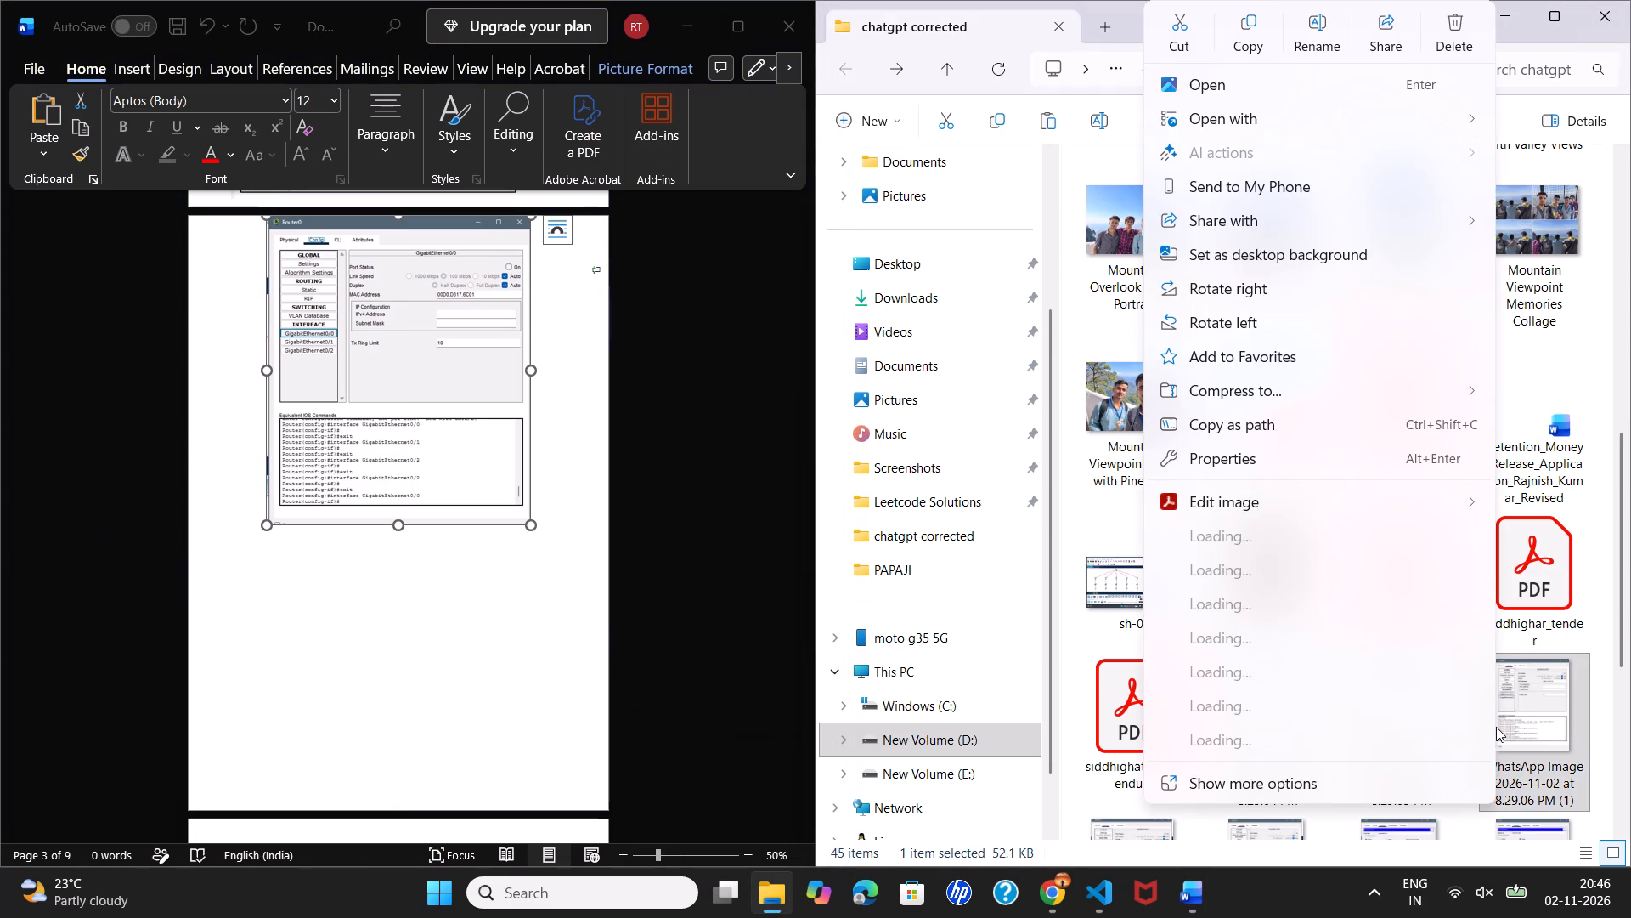
left_click(1259, 20)
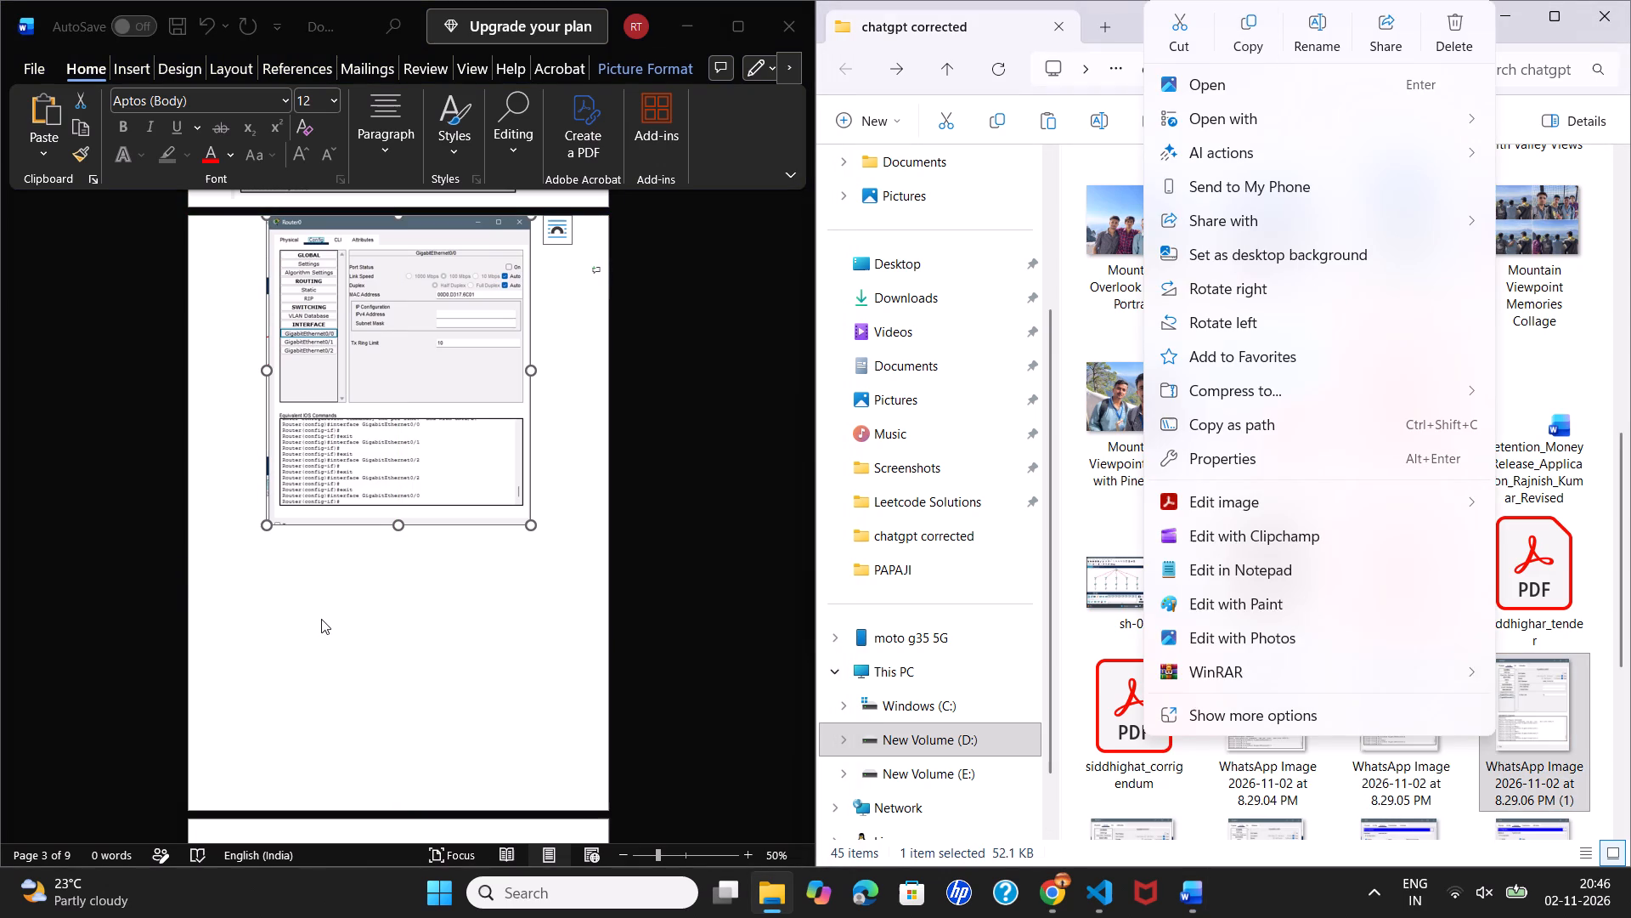
left_click(321, 619)
double_click(321, 619)
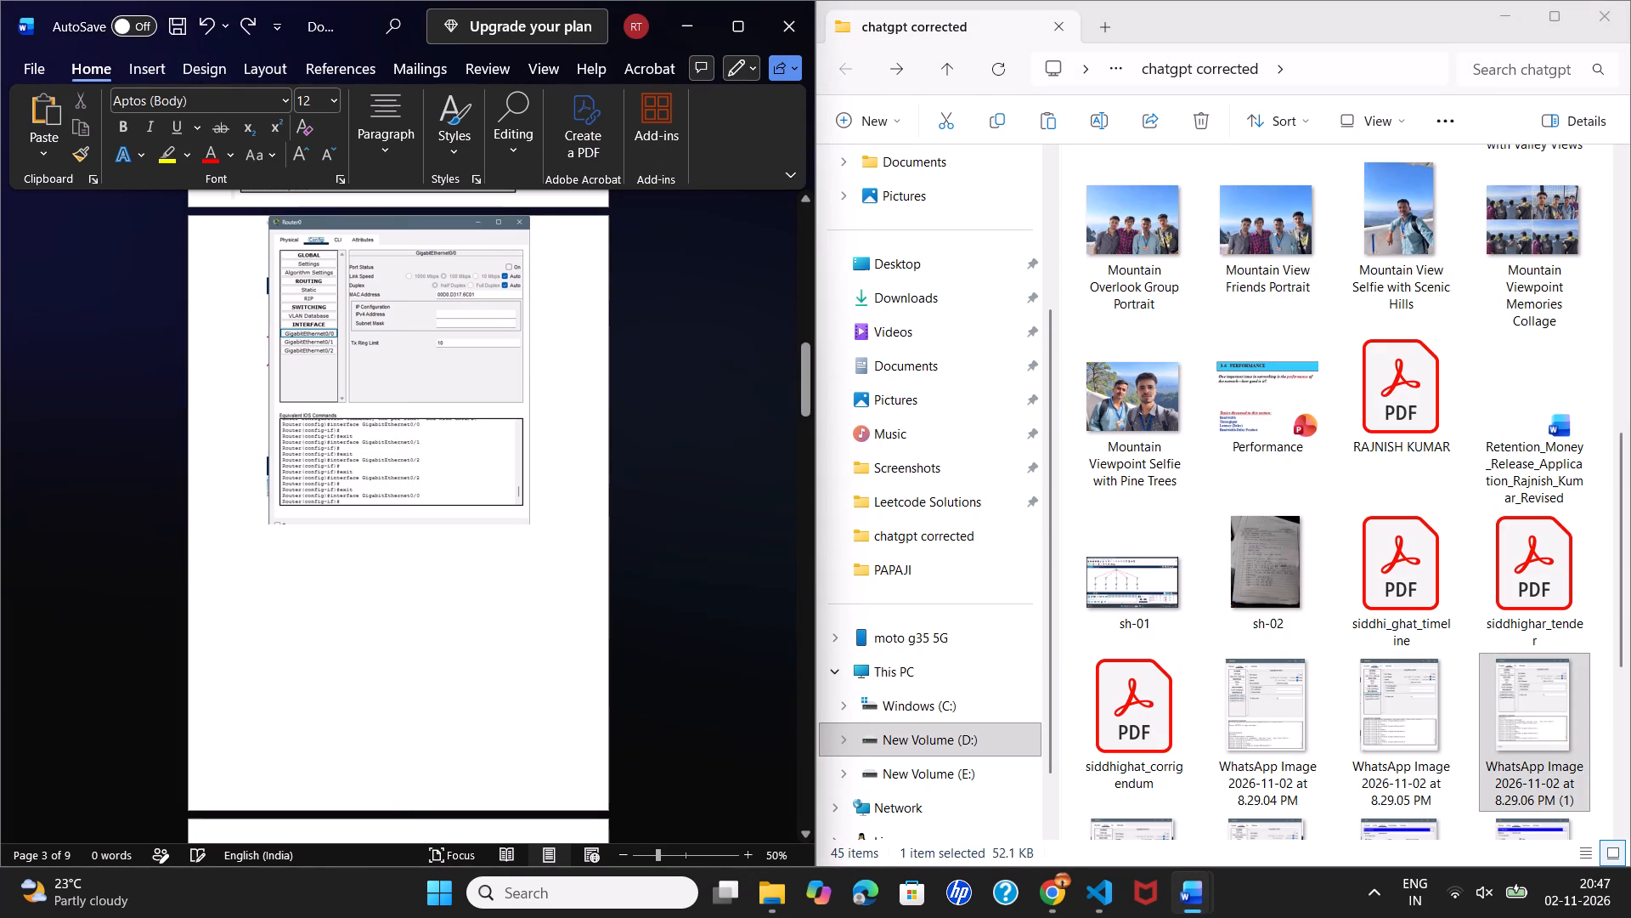
left_click(321, 619)
key("ctrl+v")
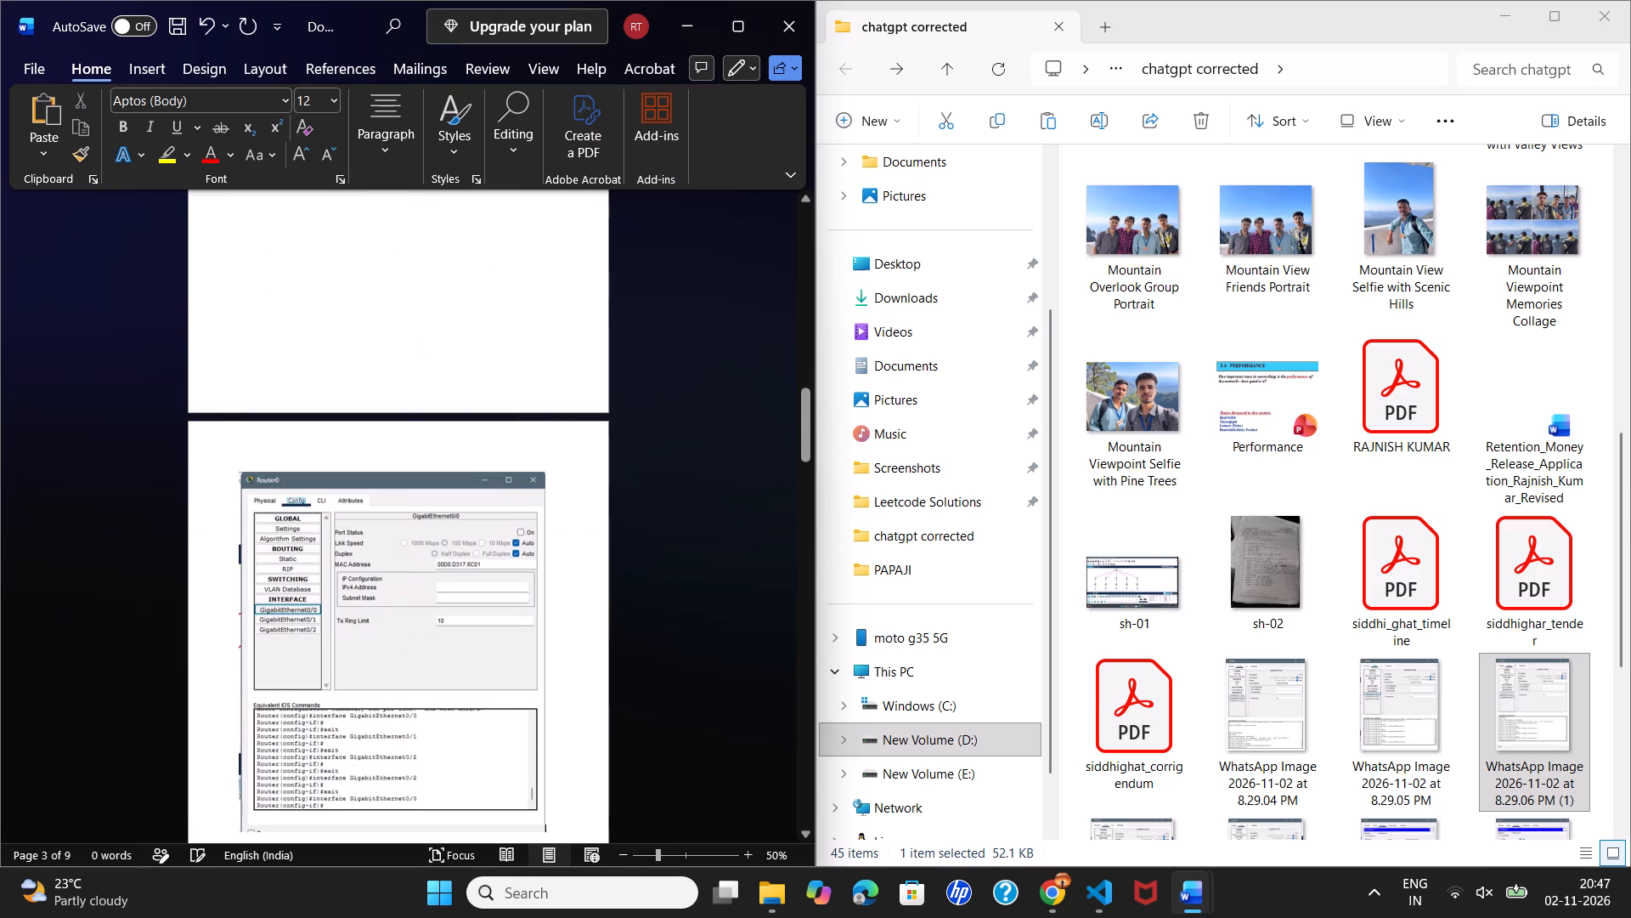
Set the newly pasted Router0 picture's wrapping to In Front of Text and move it below the first Router0 picture on page 3.
left_click(382, 552)
right_click(382, 552)
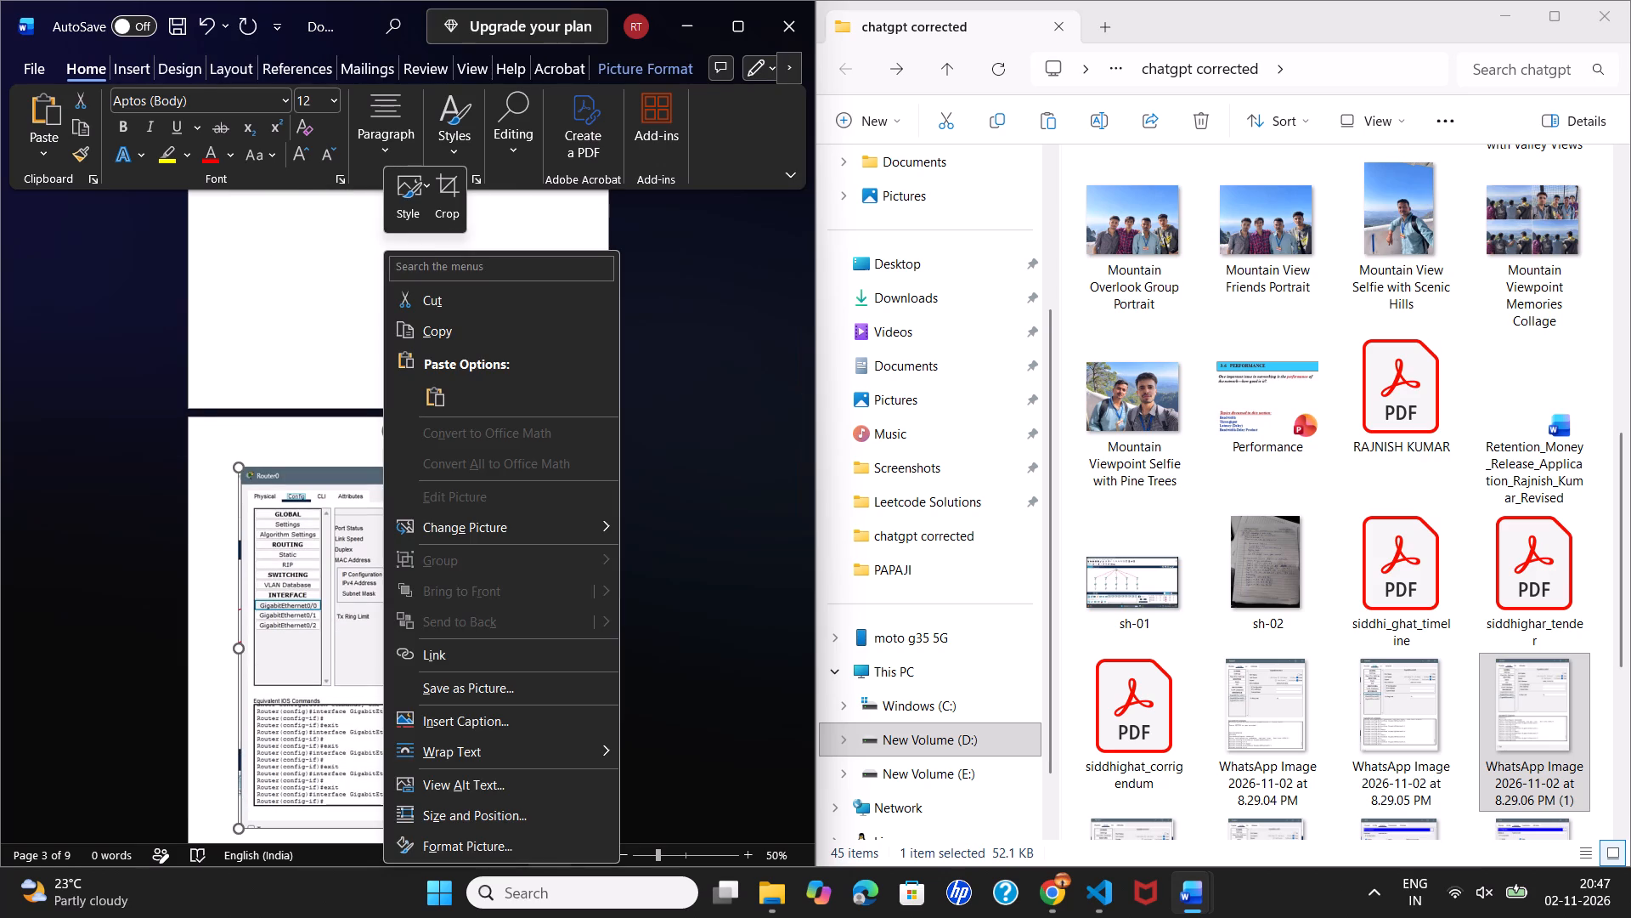
left_click(723, 680)
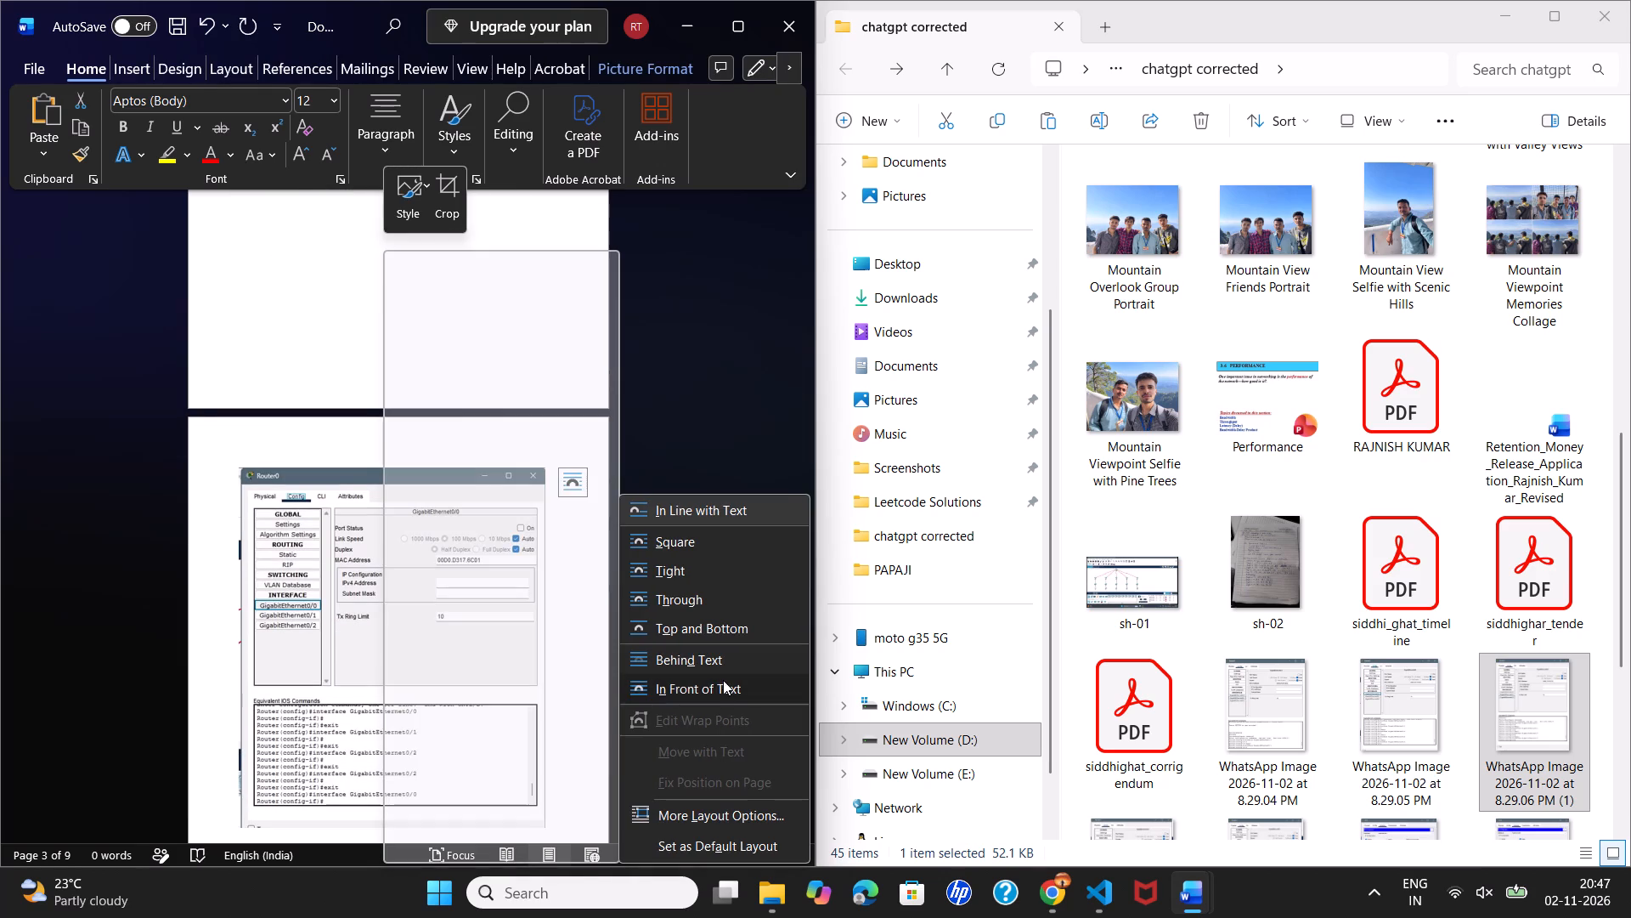
left_click_drag(466, 605, 462, 259)
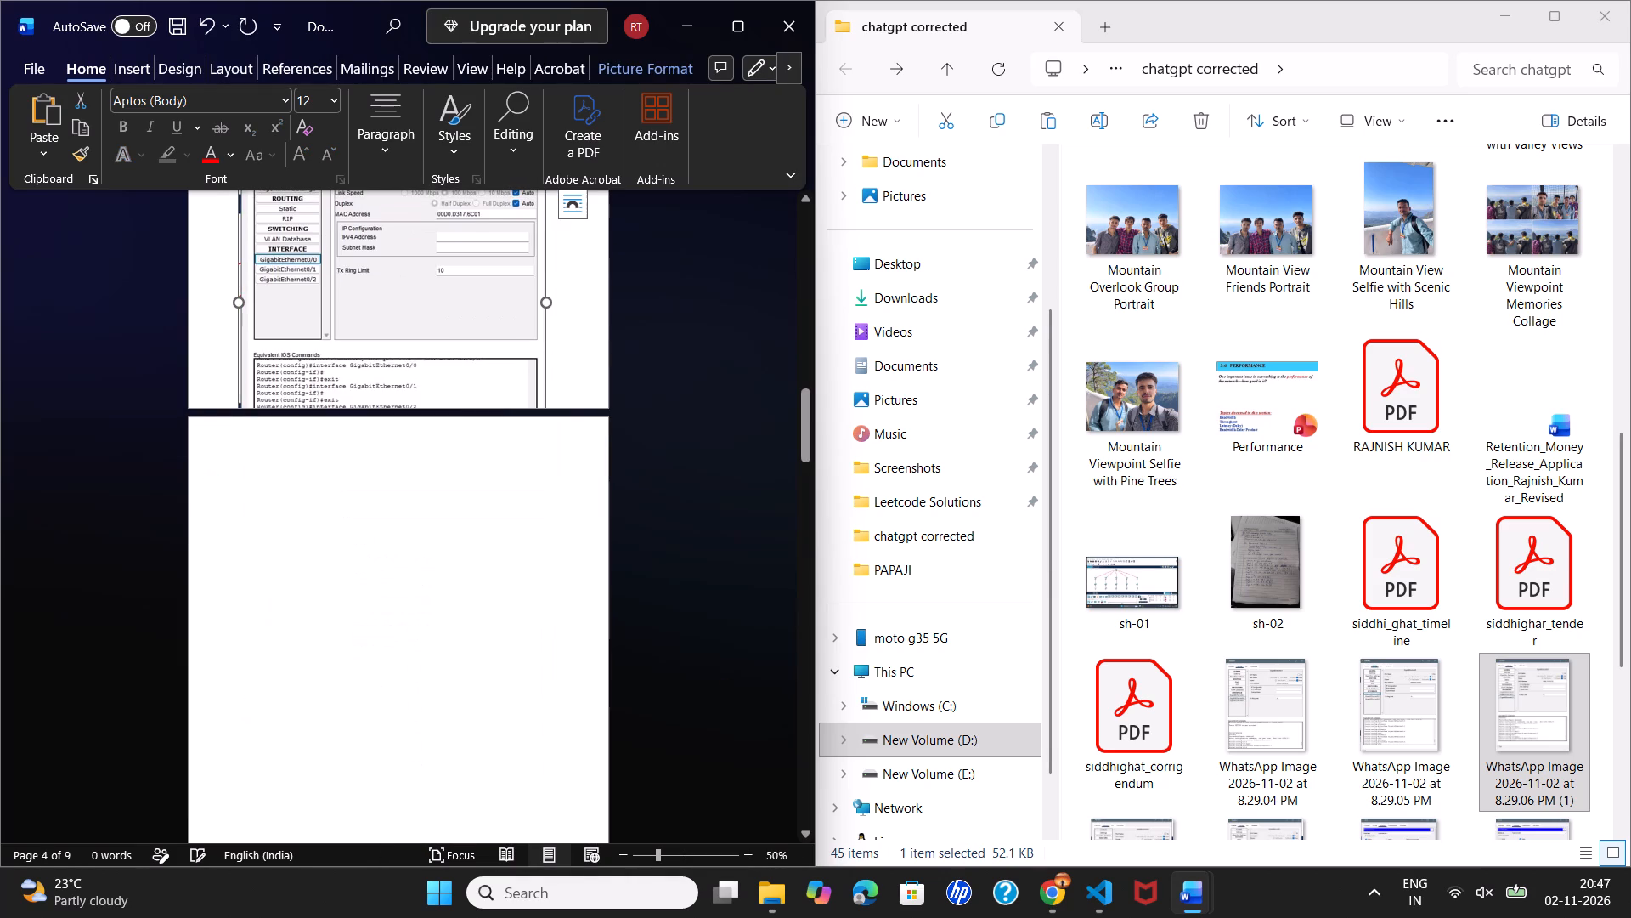
scroll(441, 668, "up", 1)
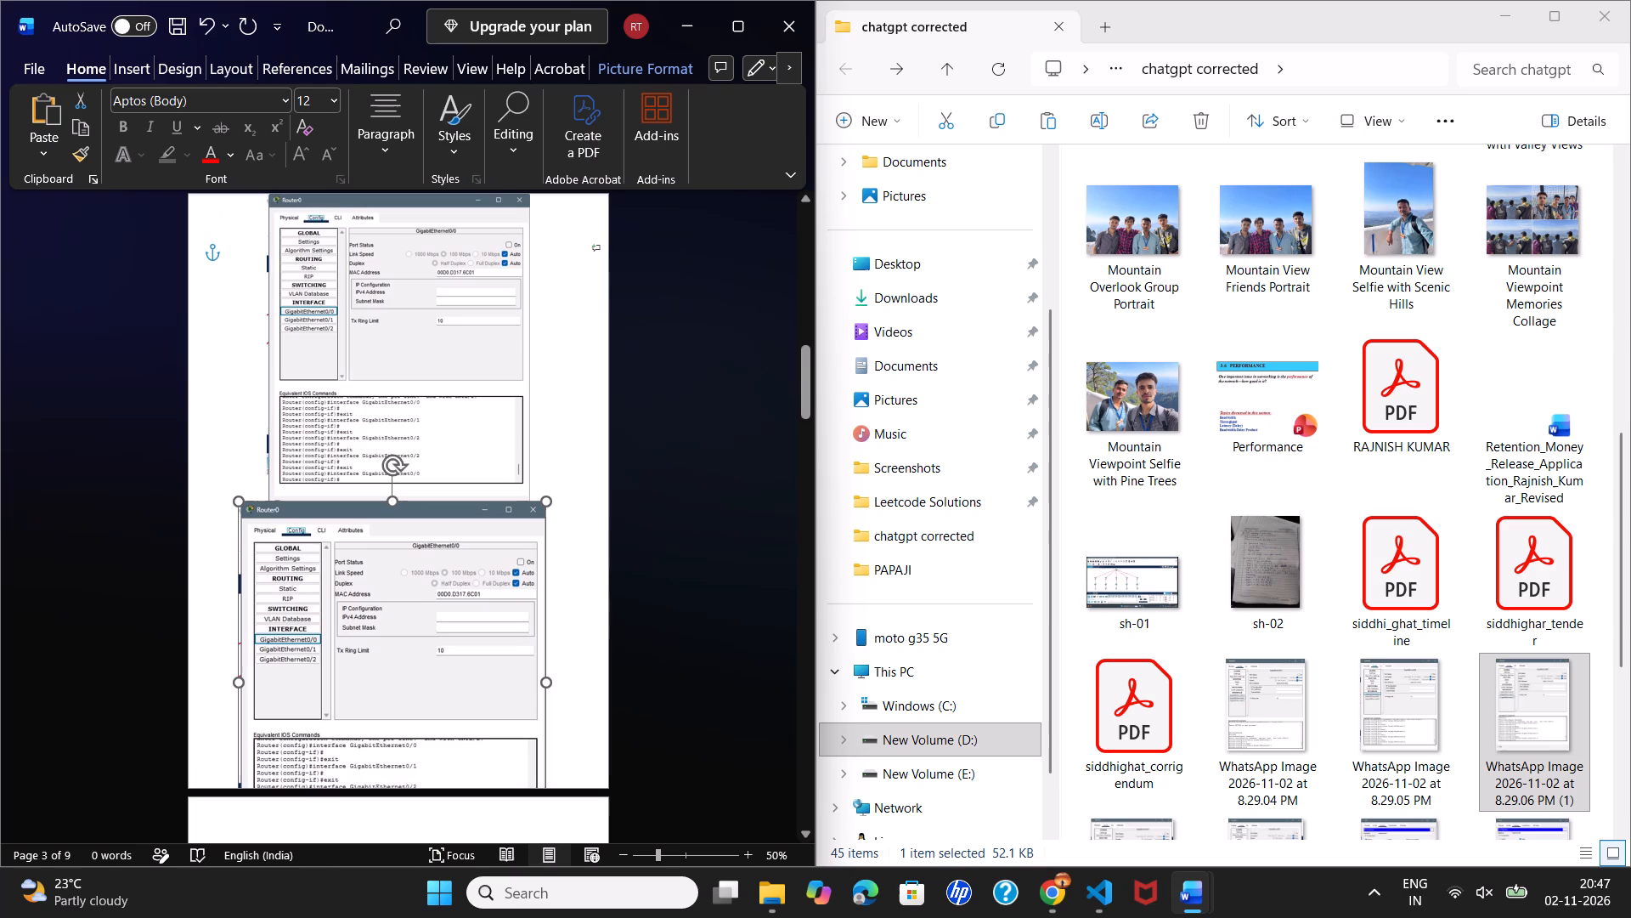
Scale the lower Router0 picture down and position it roughly centred beneath the first picture, fitting within page 3.
left_click_drag(548, 501, 509, 552)
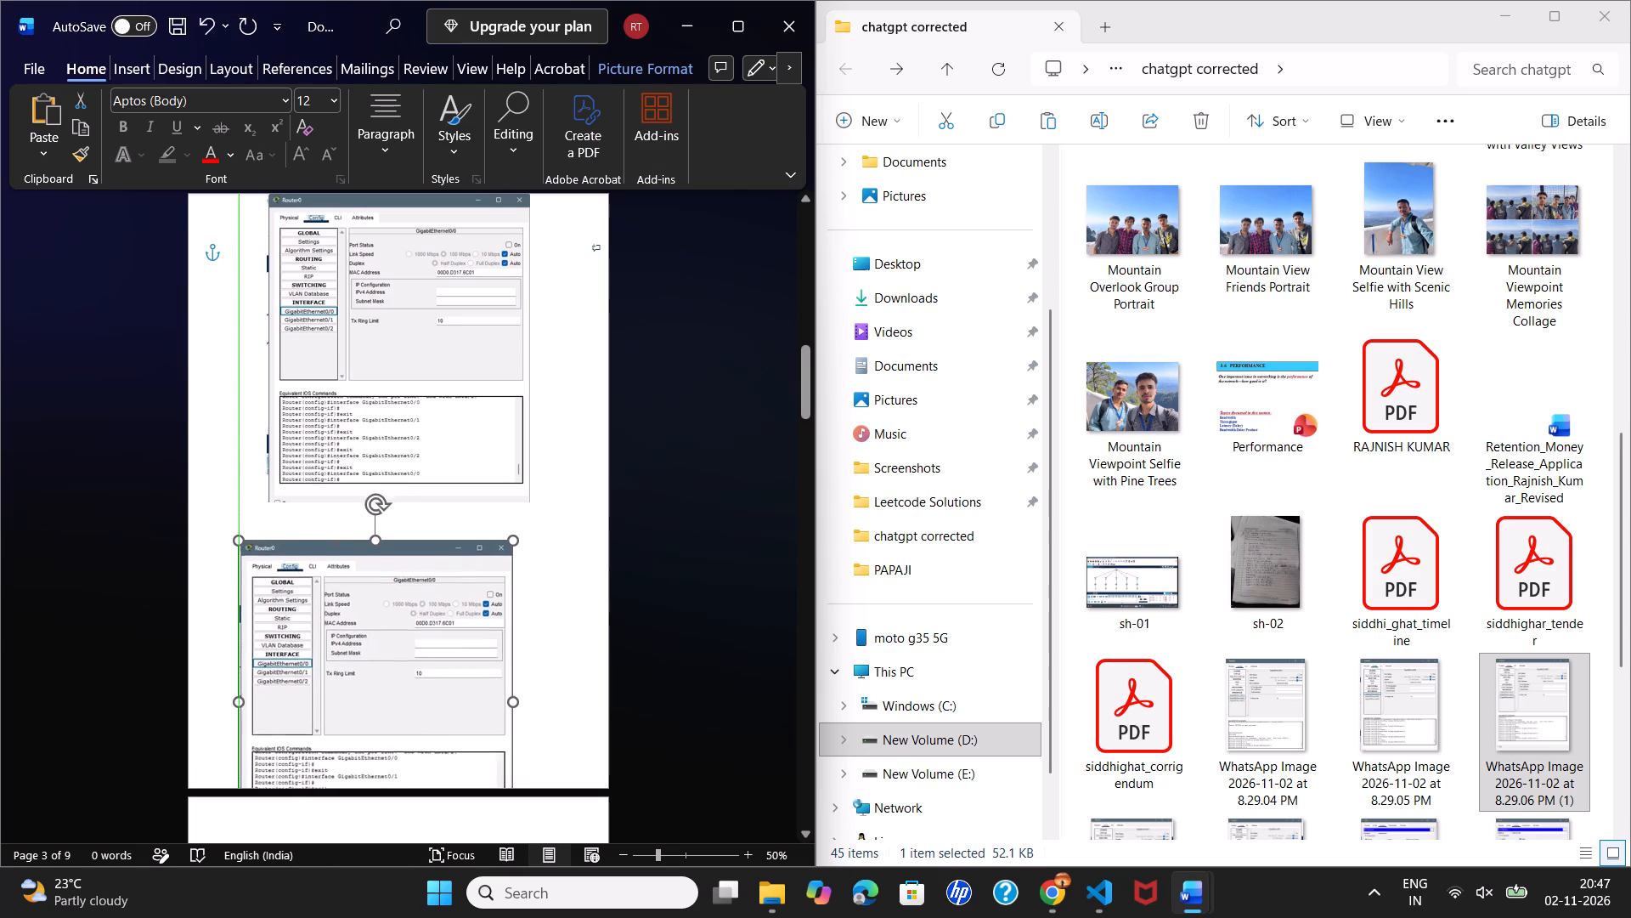
left_click_drag(509, 552, 505, 557)
left_click_drag(395, 605, 434, 558)
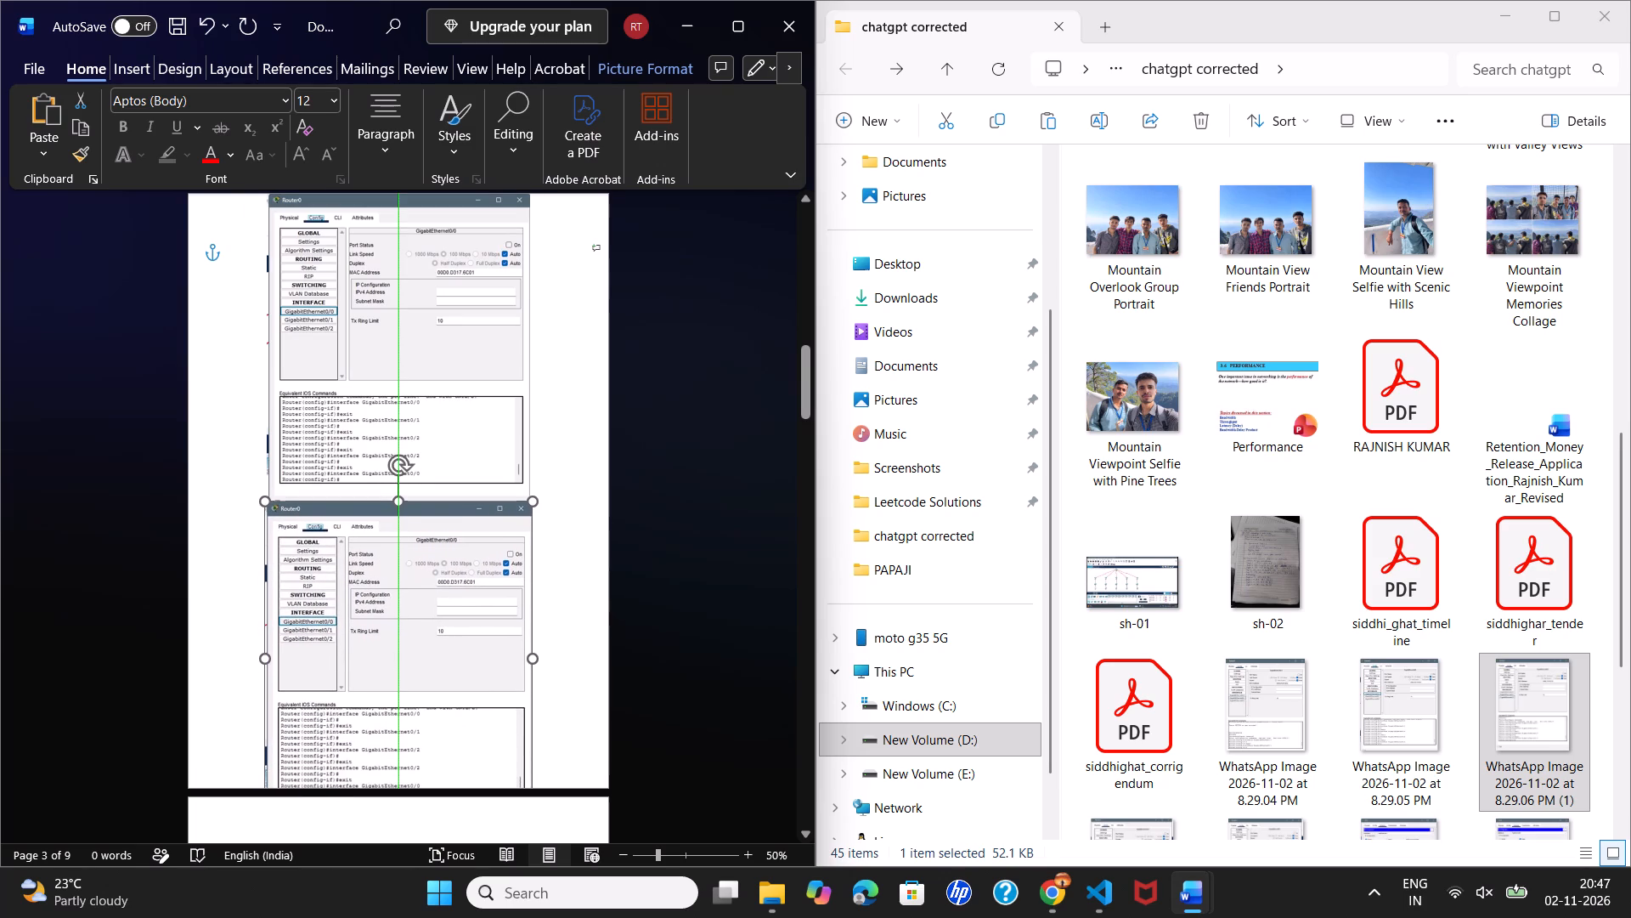
left_click_drag(434, 558, 436, 555)
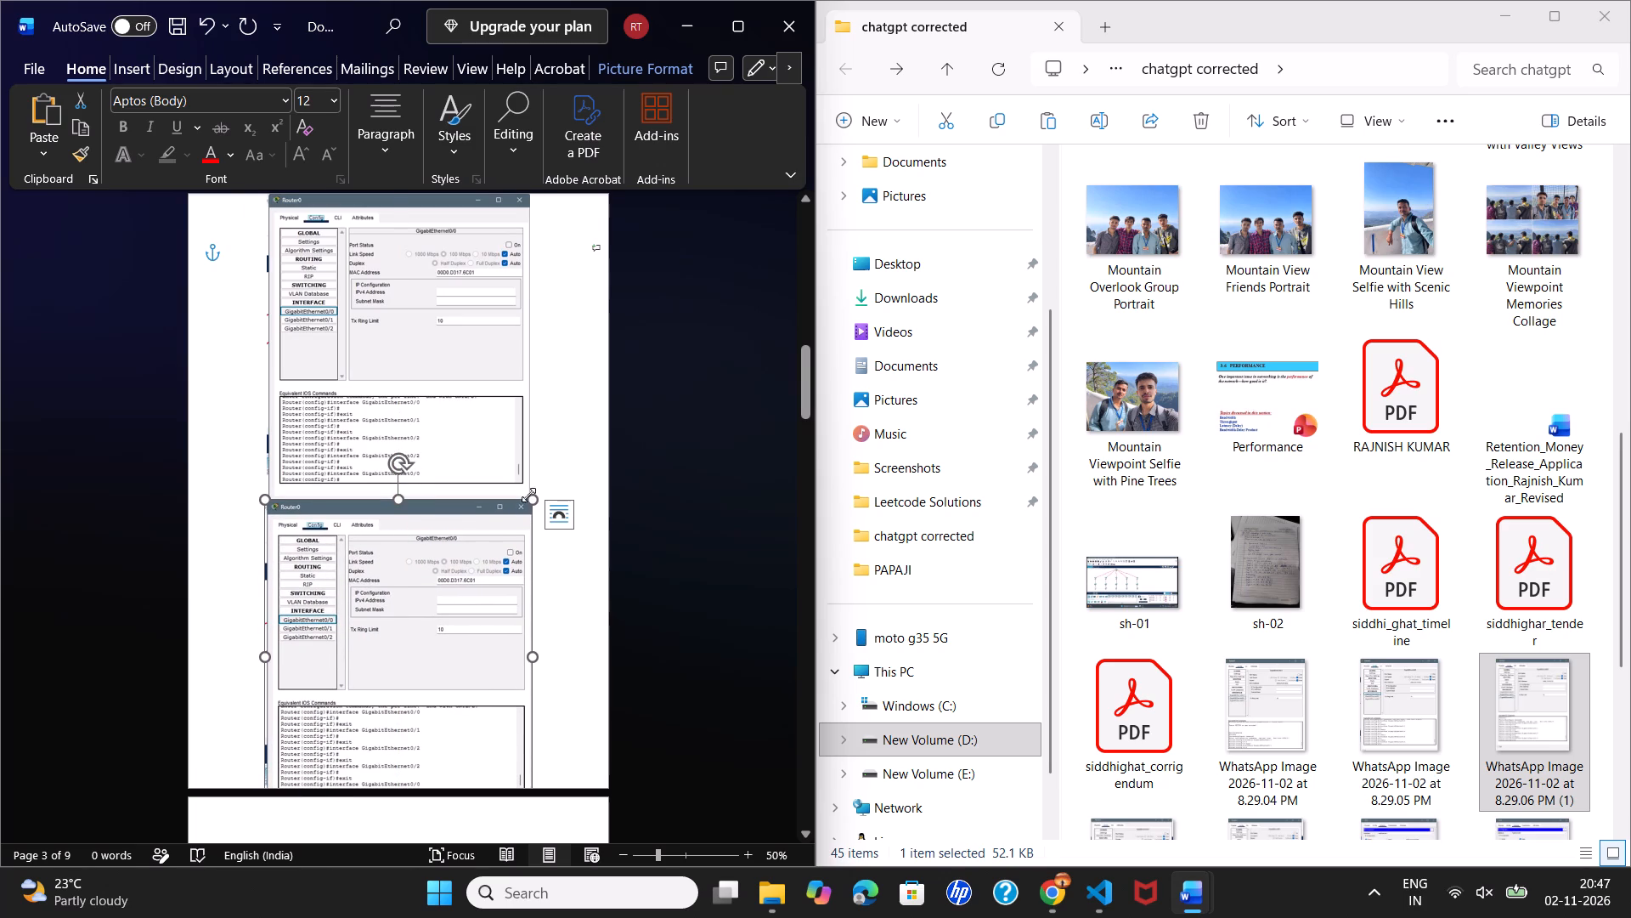
left_click_drag(533, 504, 533, 507)
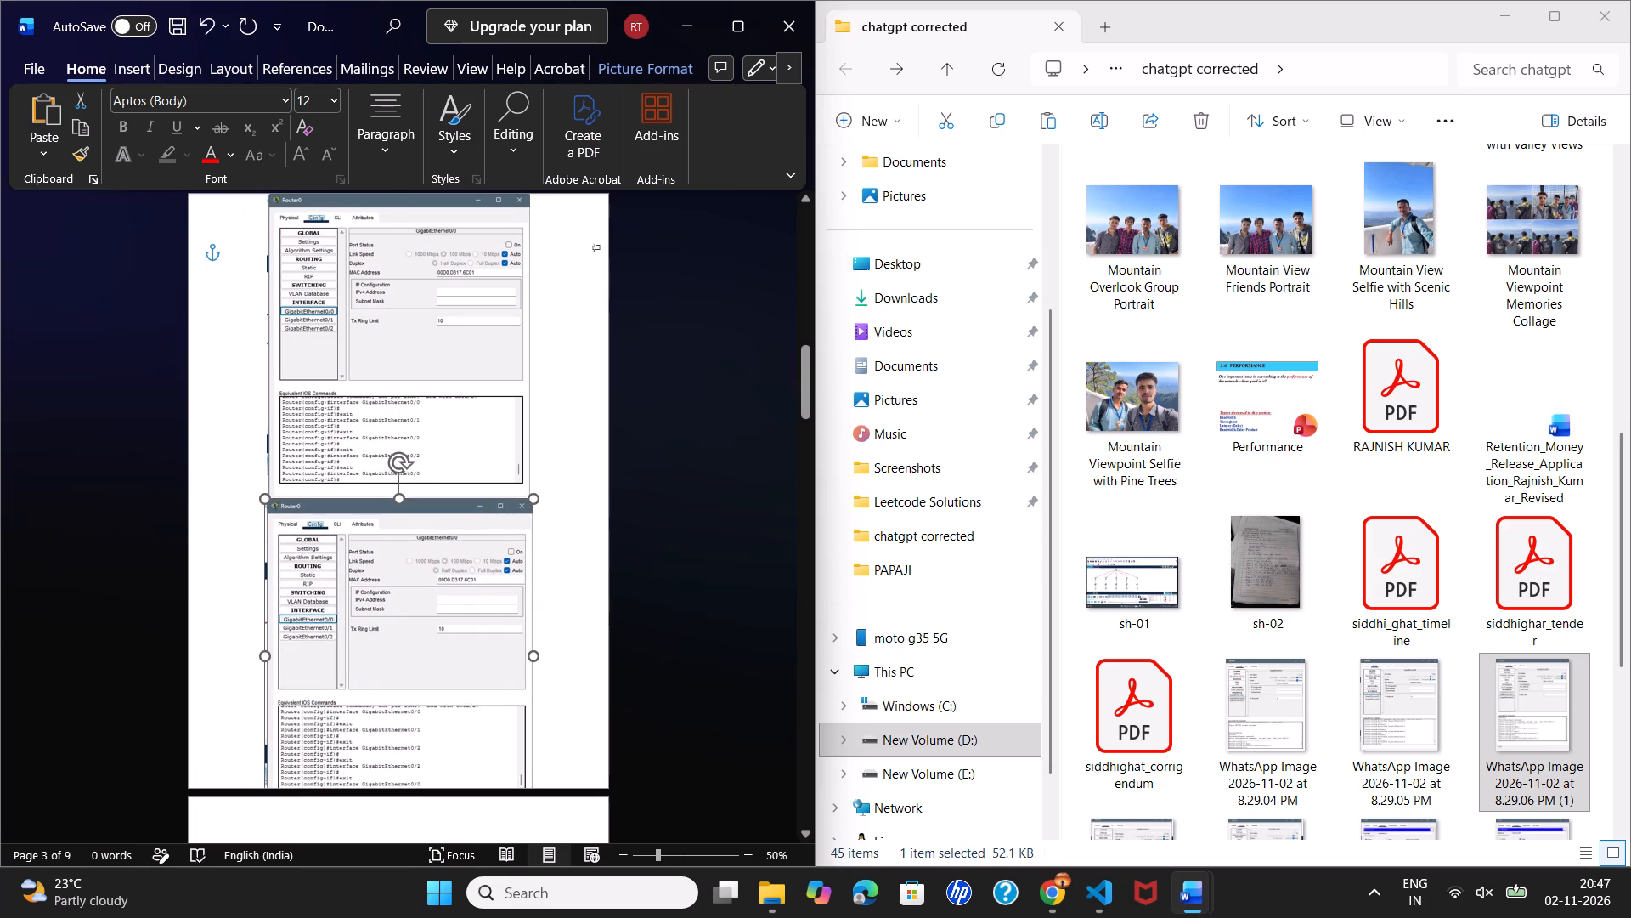
left_click_drag(533, 507, 528, 515)
left_click_drag(433, 639, 452, 628)
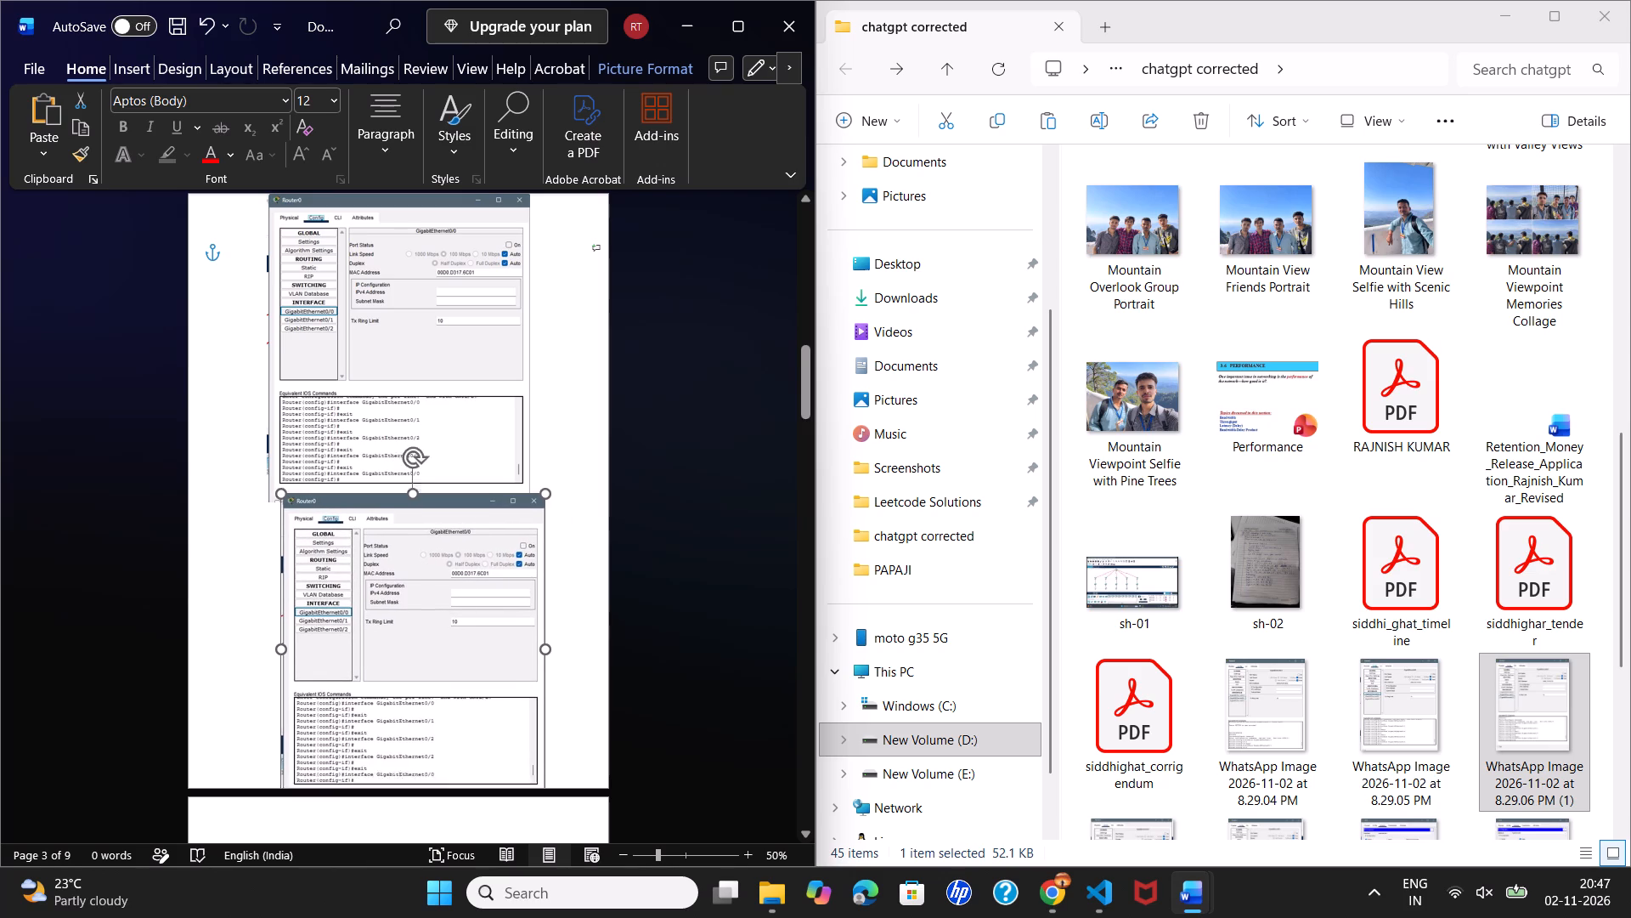
left_click_drag(452, 628, 428, 634)
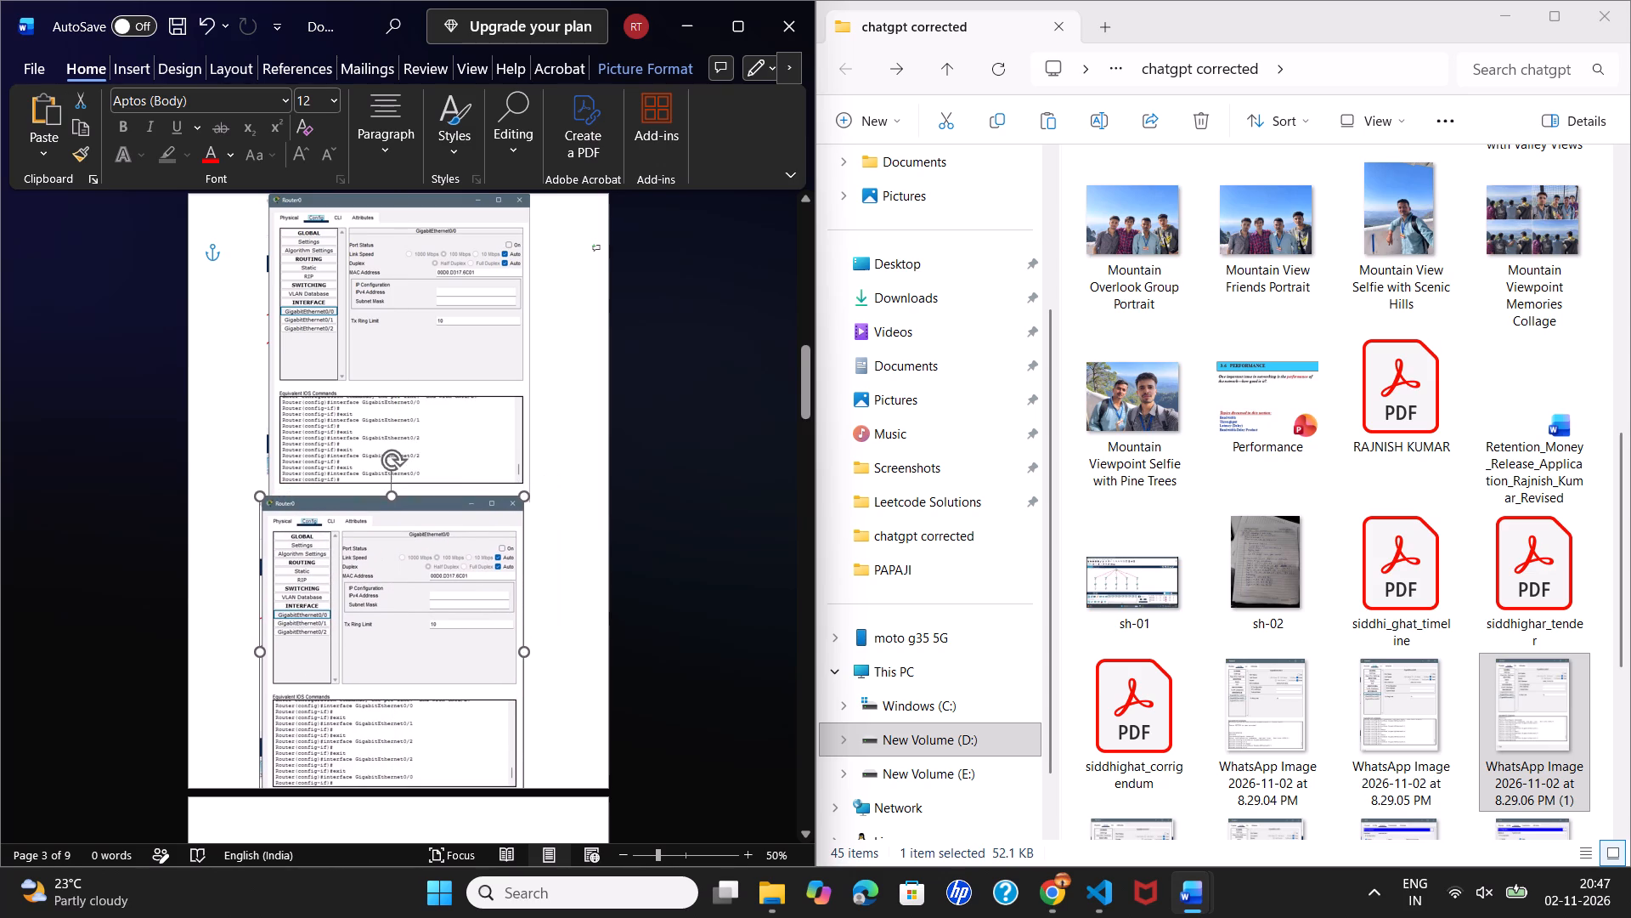
left_click_drag(428, 634, 428, 629)
left_click_drag(525, 498, 496, 530)
left_click_drag(421, 585, 438, 564)
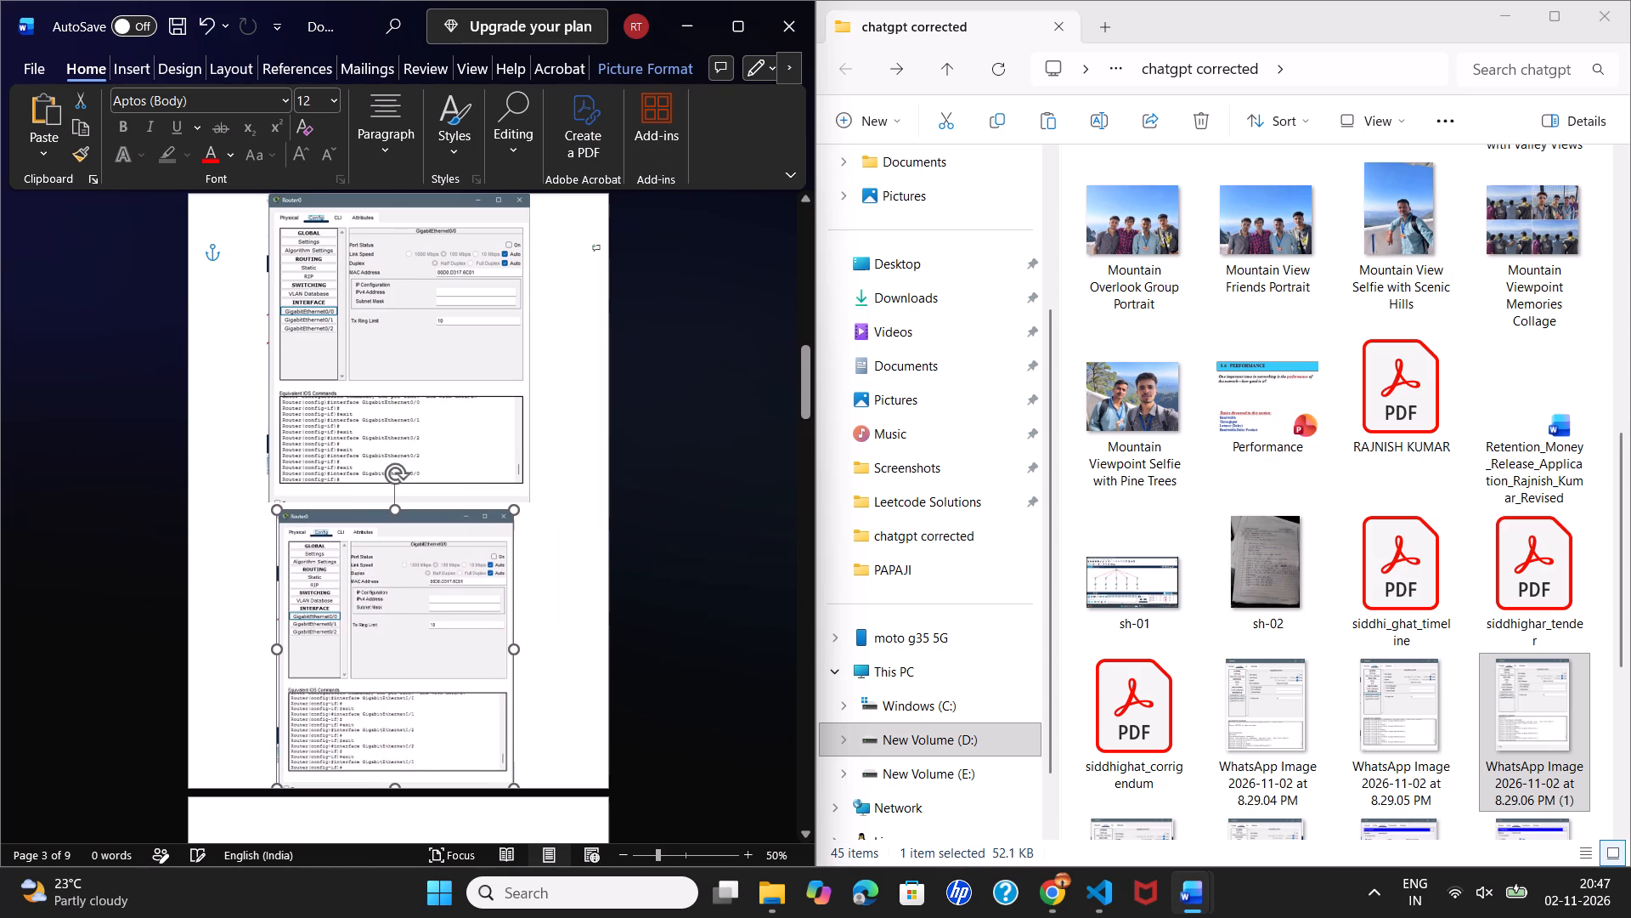
left_click_drag(438, 564, 439, 560)
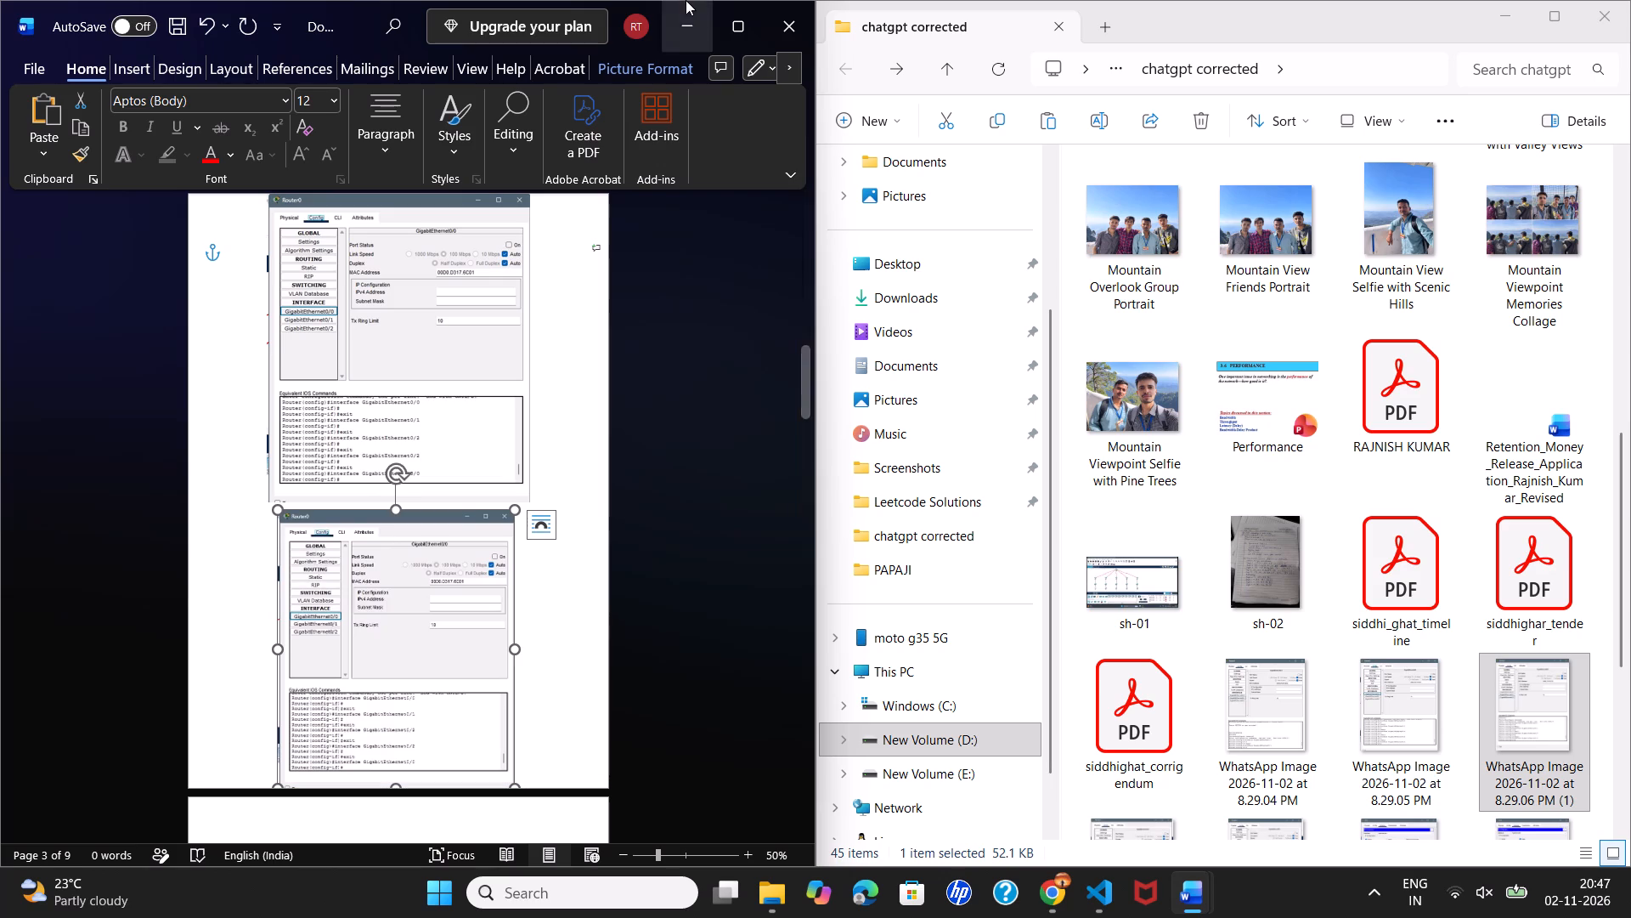
Maximise the document window and nudge the upper Router0 picture on page 3 slightly to the left.
left_click(765, 41)
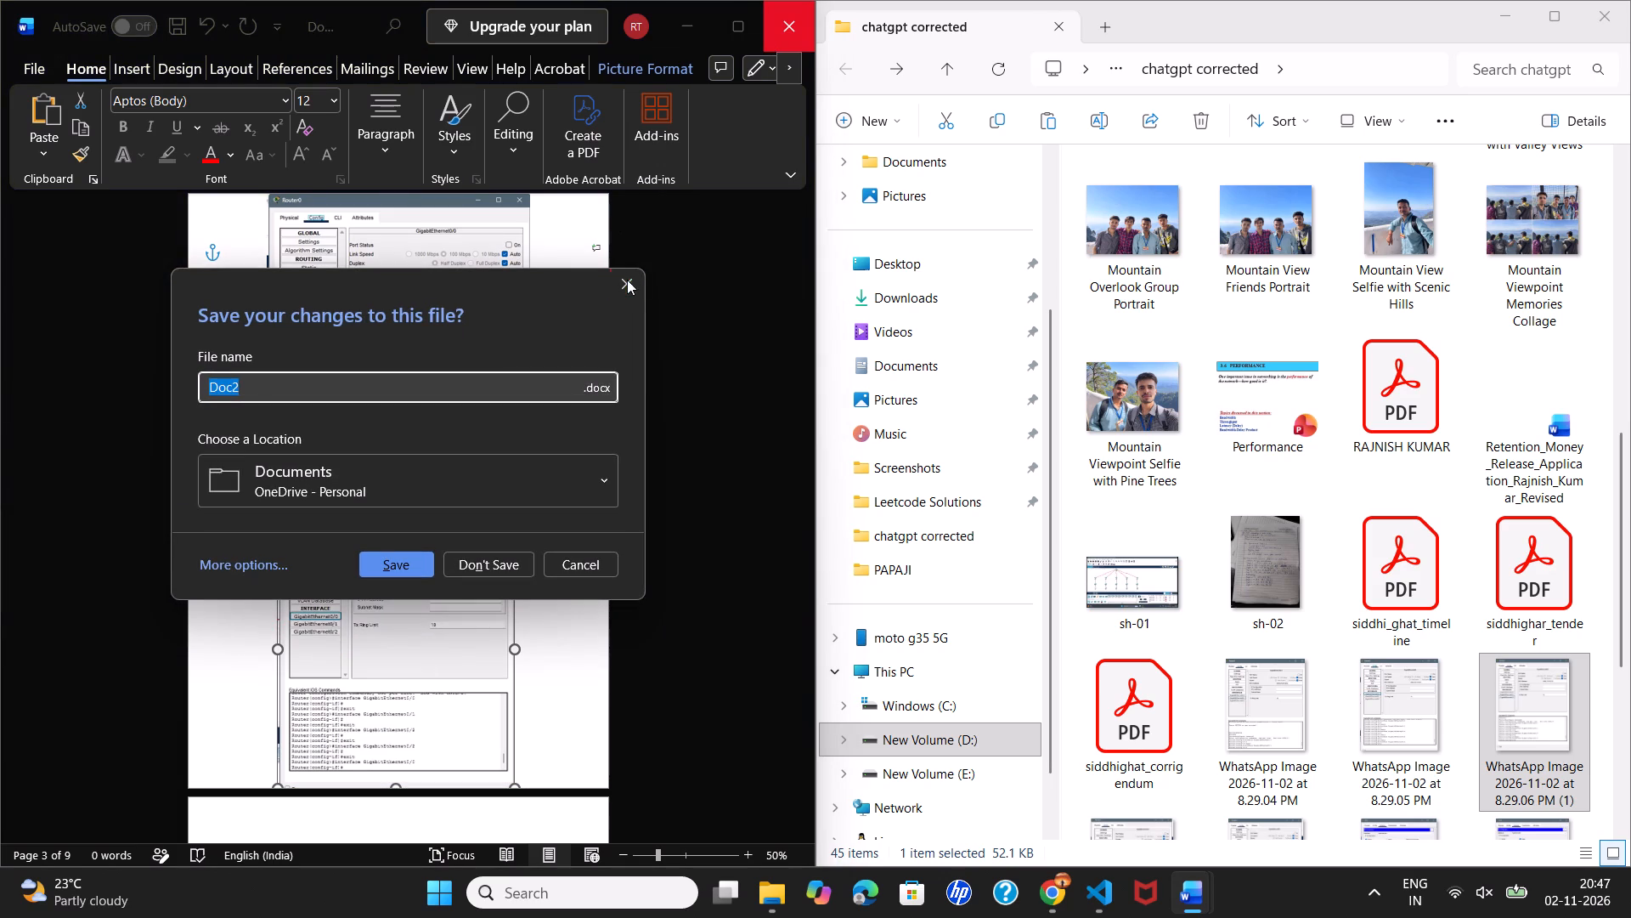
left_click(627, 280)
left_click(740, 29)
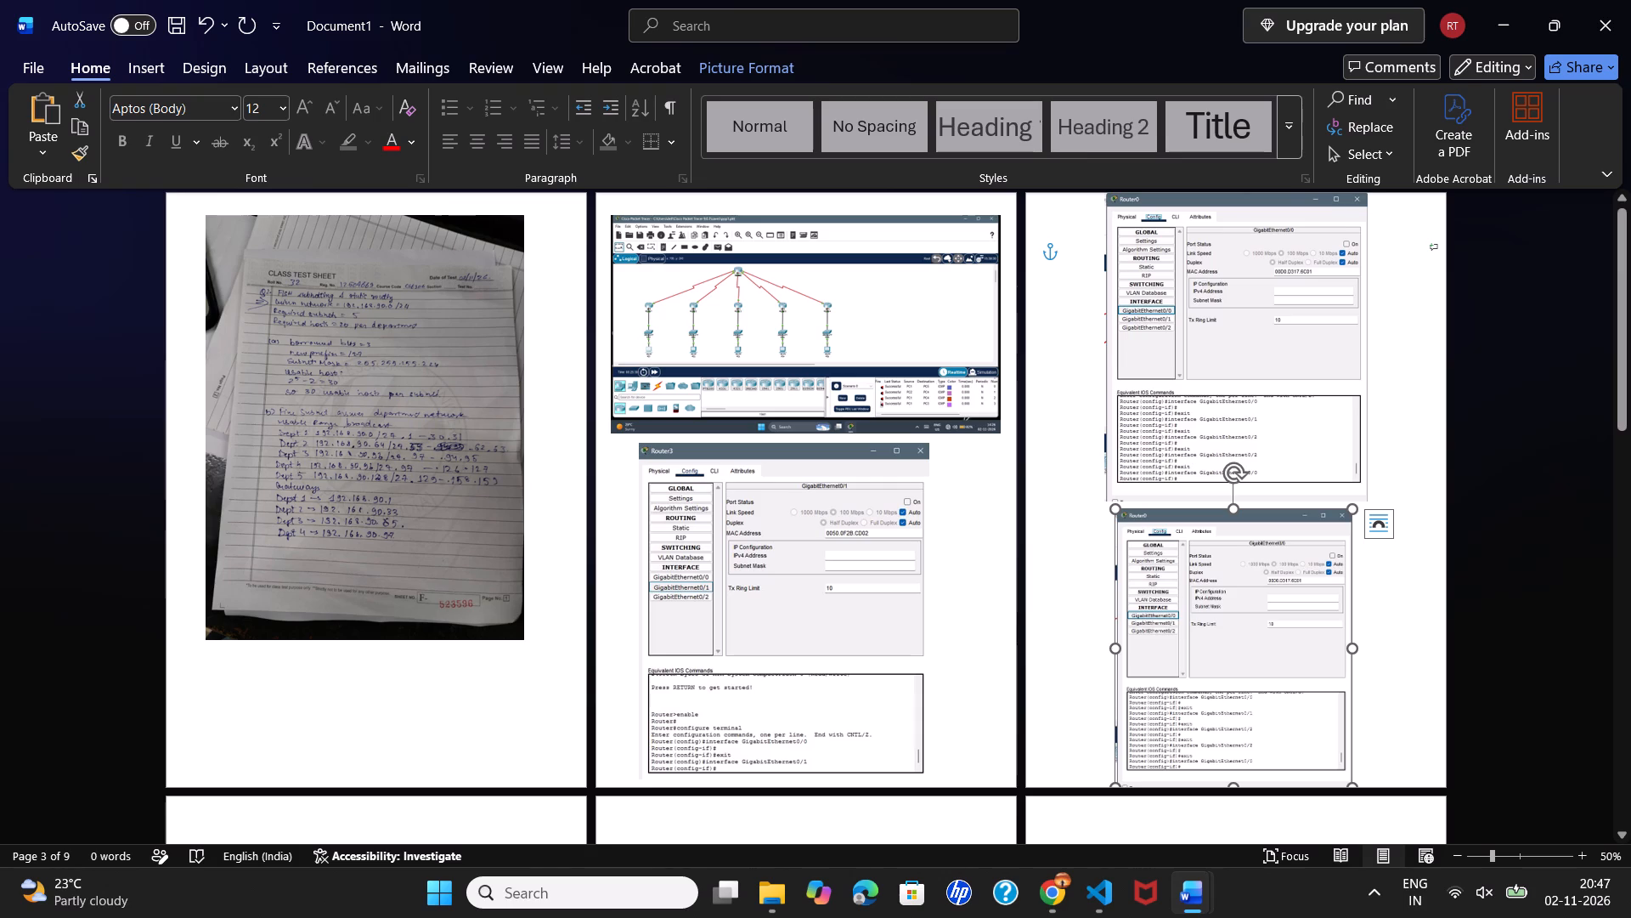
left_click_drag(1278, 292, 1256, 294)
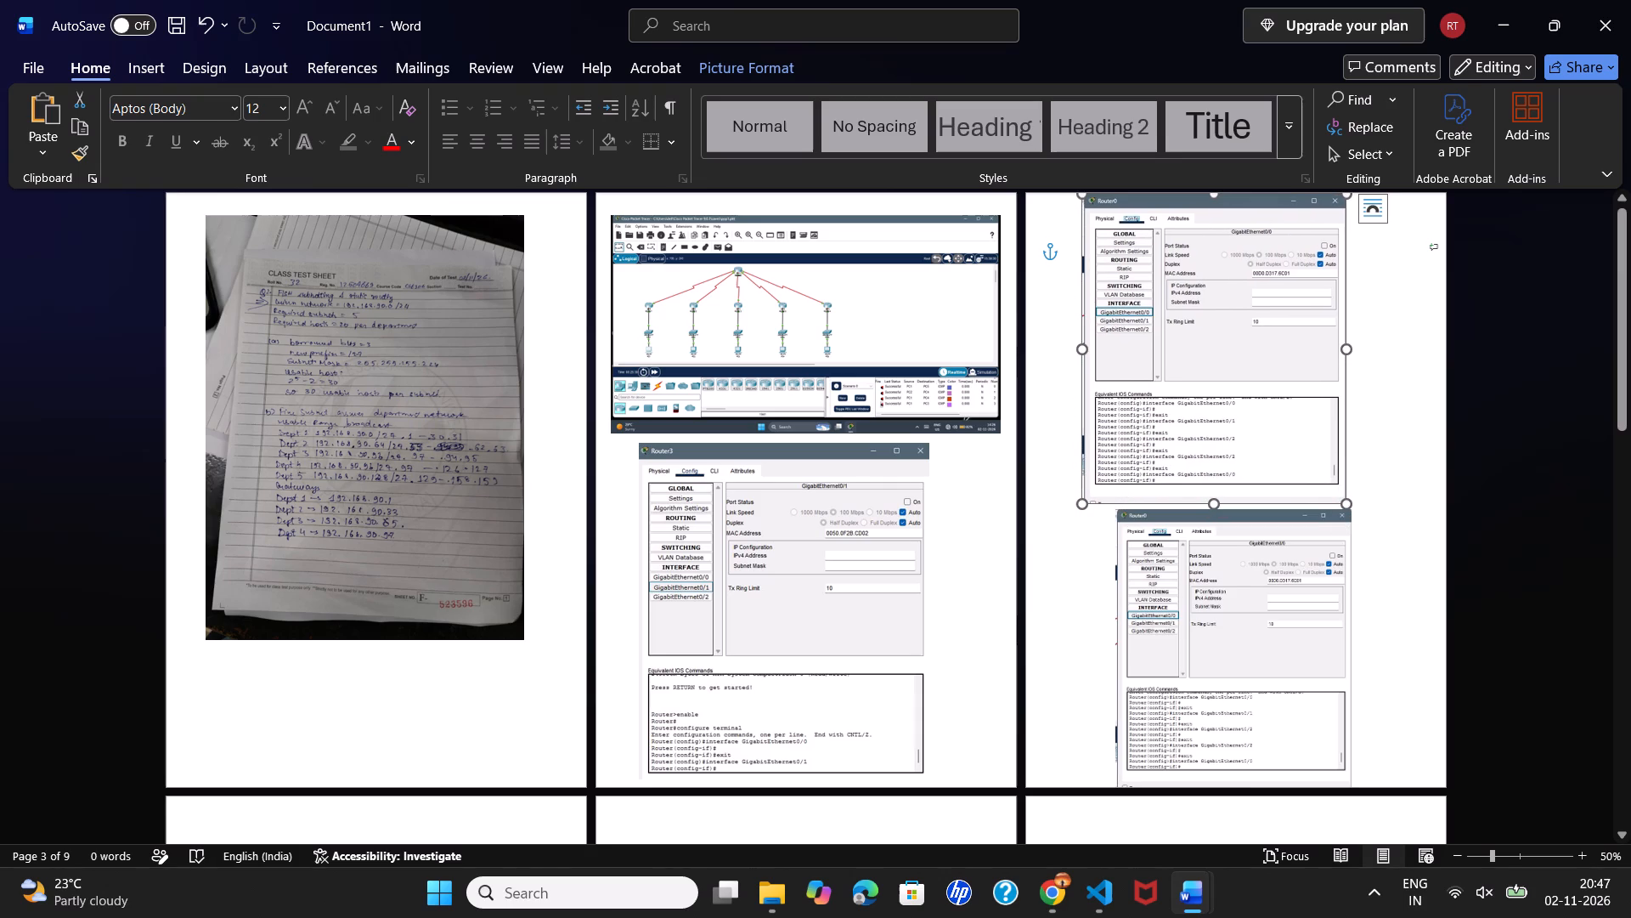
Snap the document window to the left half of the screen, beside the chatgpt corrected folder.
left_click_drag(1121, 7, 945, 0)
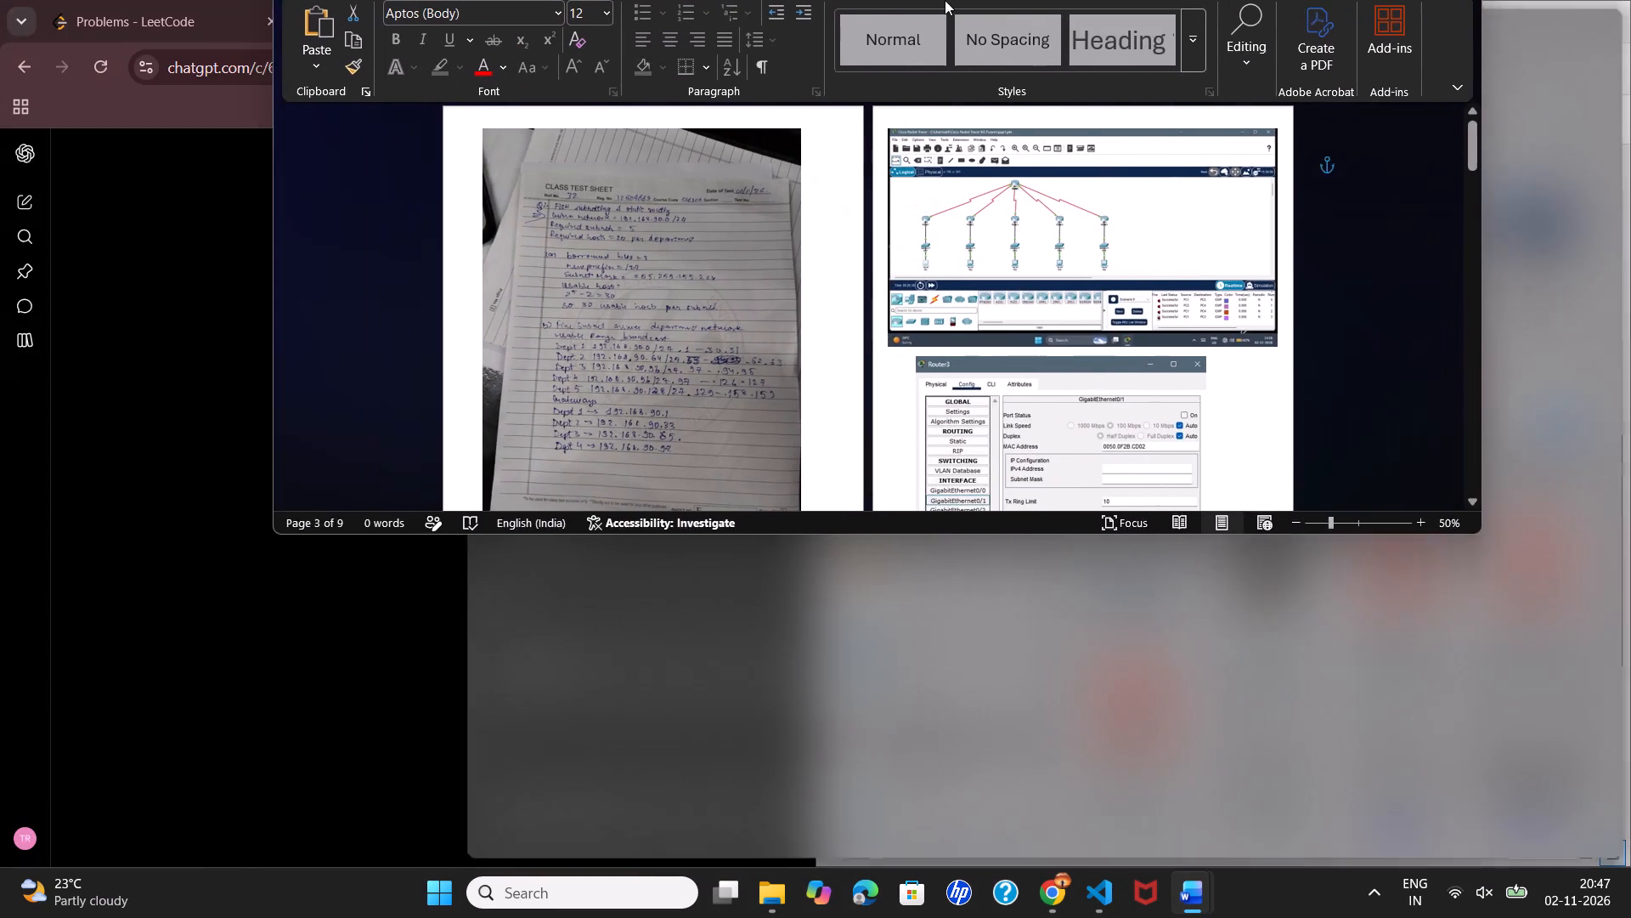
left_click_drag(945, 0, 933, 186)
left_click_drag(1111, 161, 767, 0)
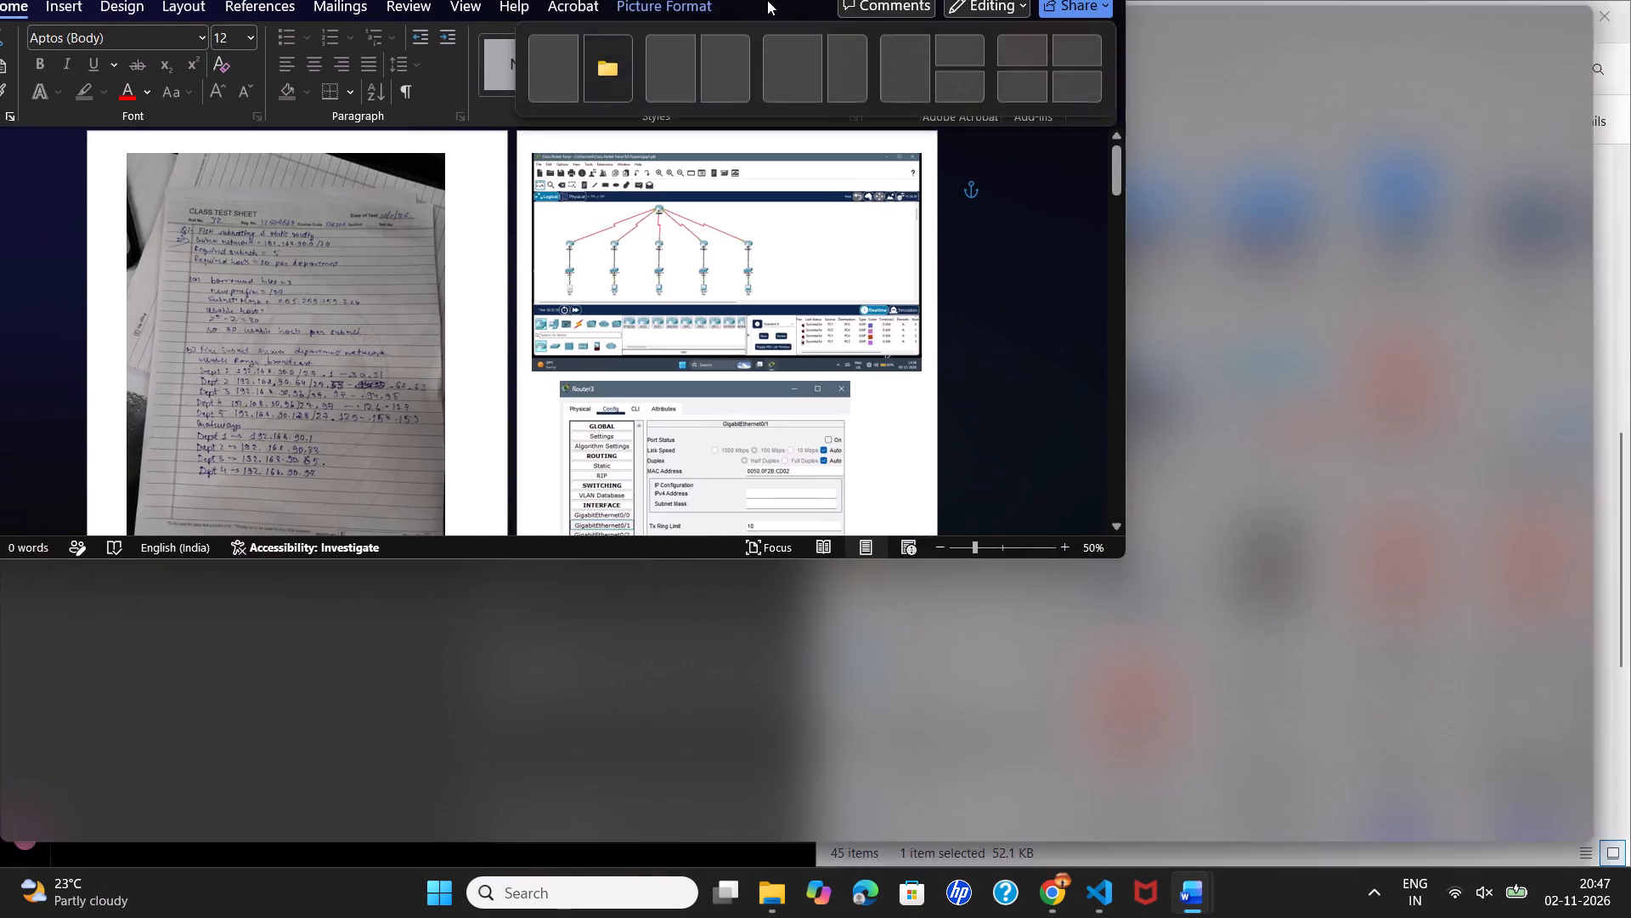
left_click_drag(767, 0, 662, 97)
Move the lower Router0 picture from page 3 onto the blank page 4.
scroll(515, 501, "down", 1)
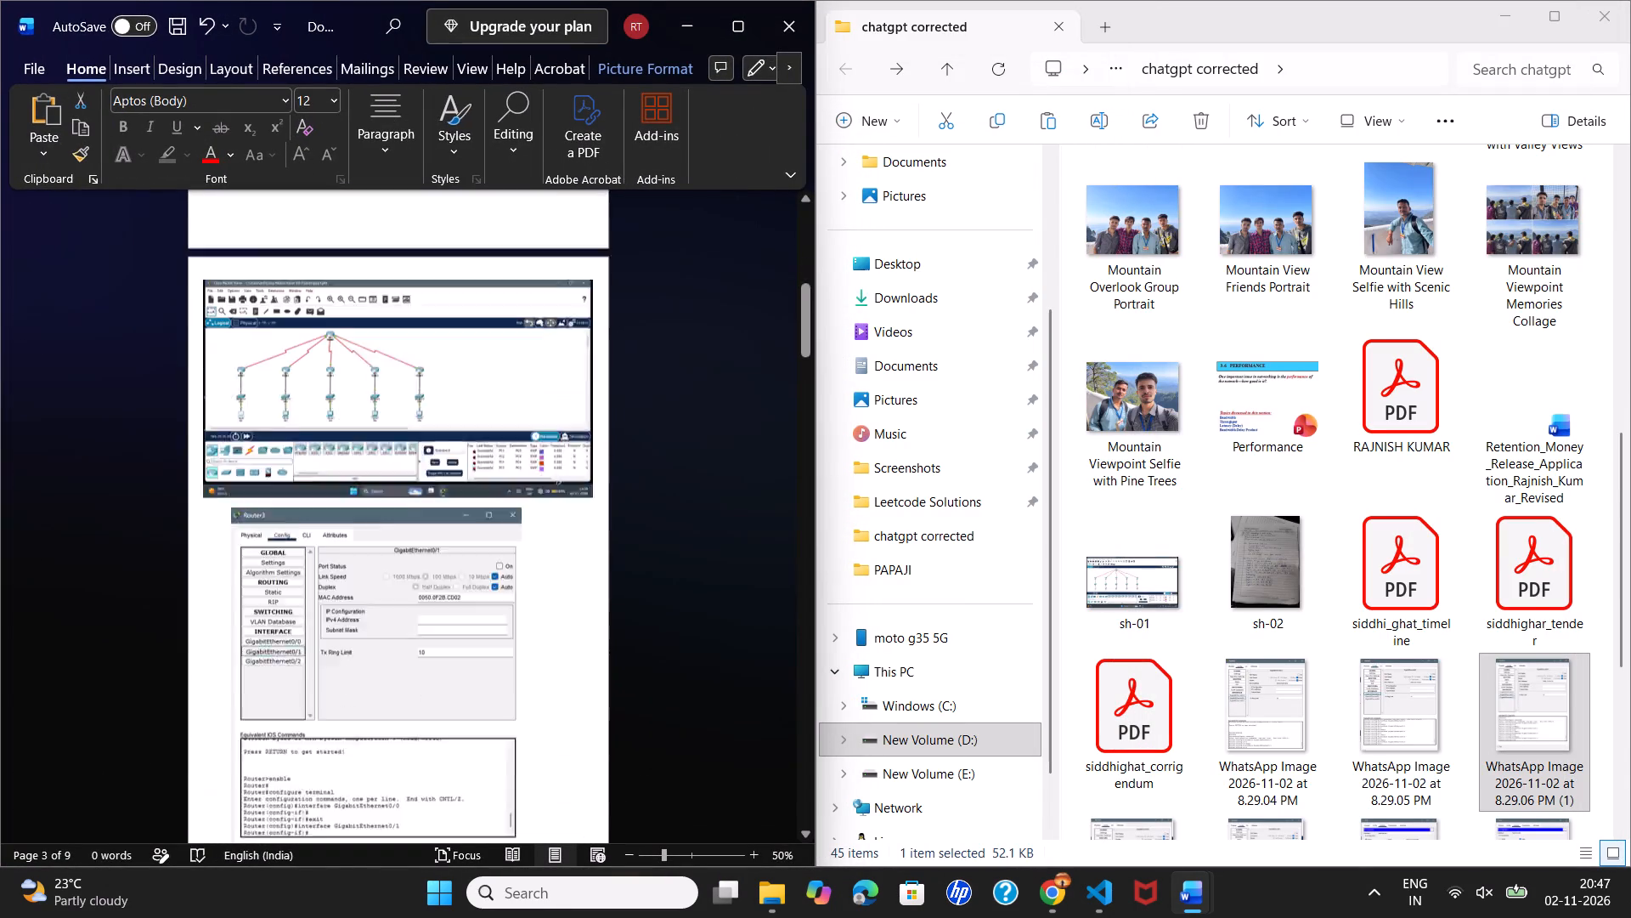
scroll(515, 501, "down", 2)
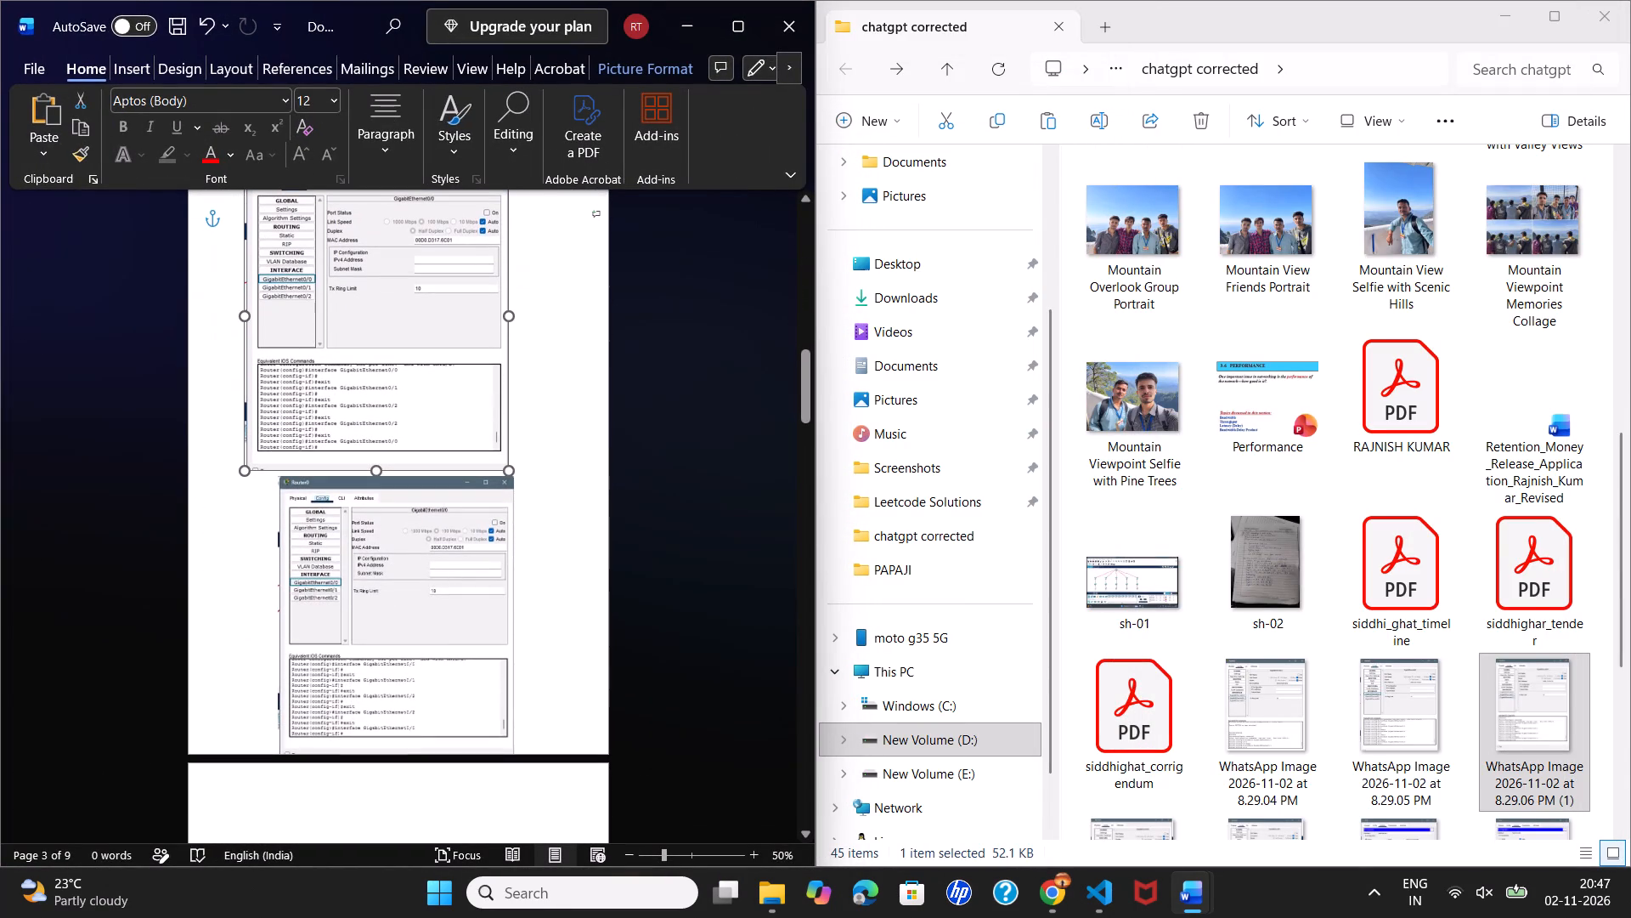
left_click_drag(418, 570, 371, 837)
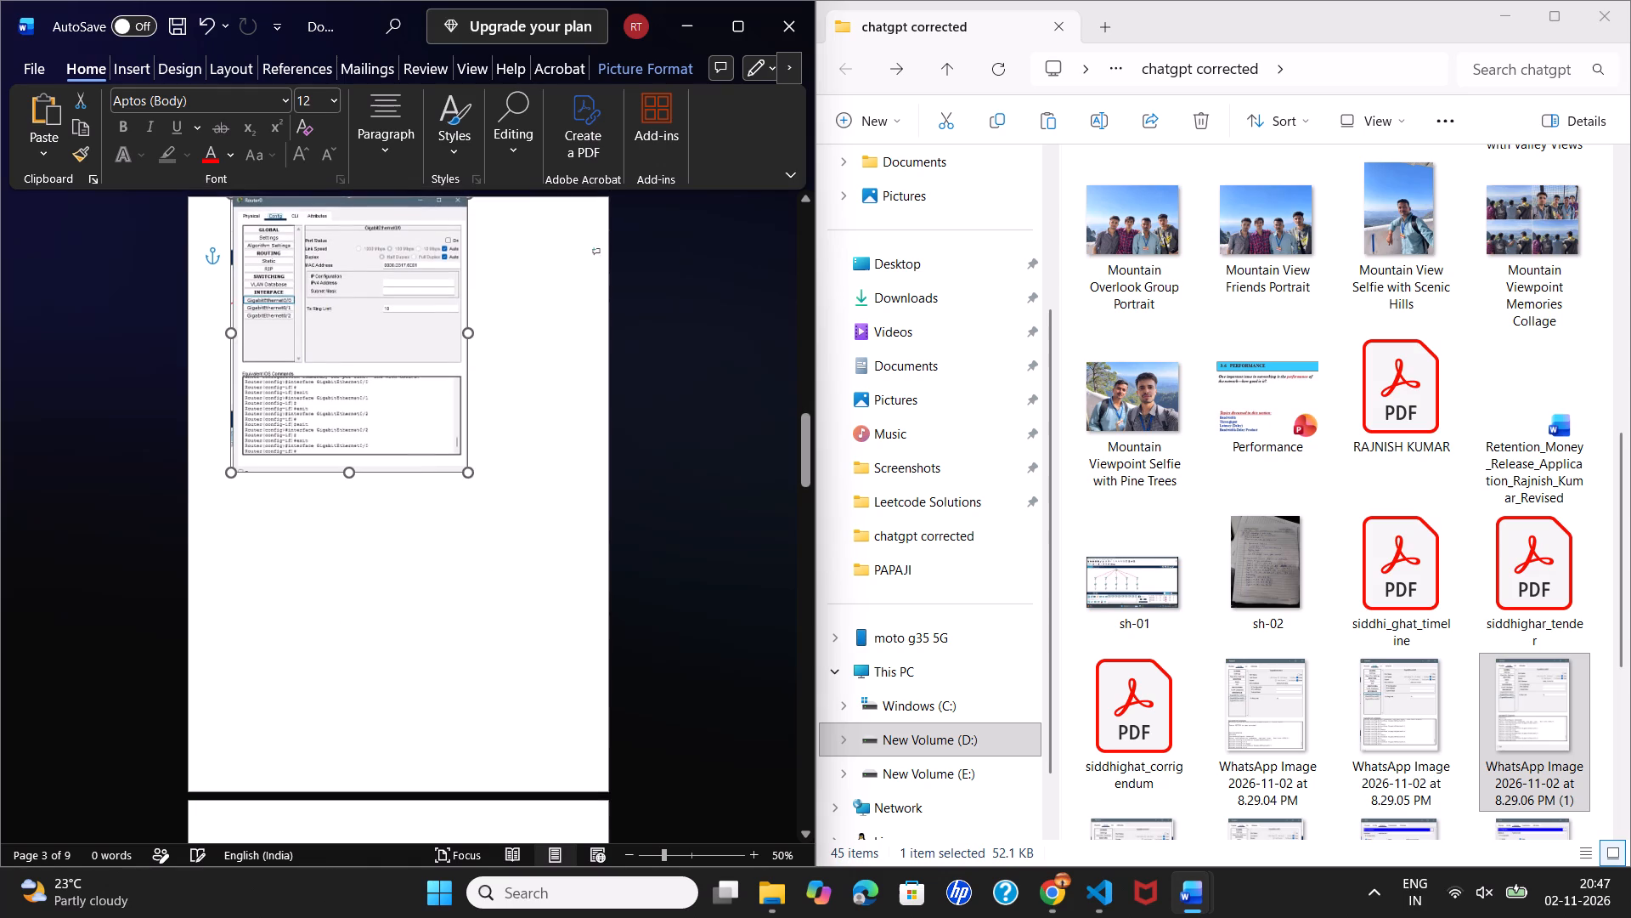
Enlarge the remaining Router0 picture on page 3 to nearly the page width and centre it near the top of the page.
scroll(429, 456, "up", 2)
left_click(429, 456)
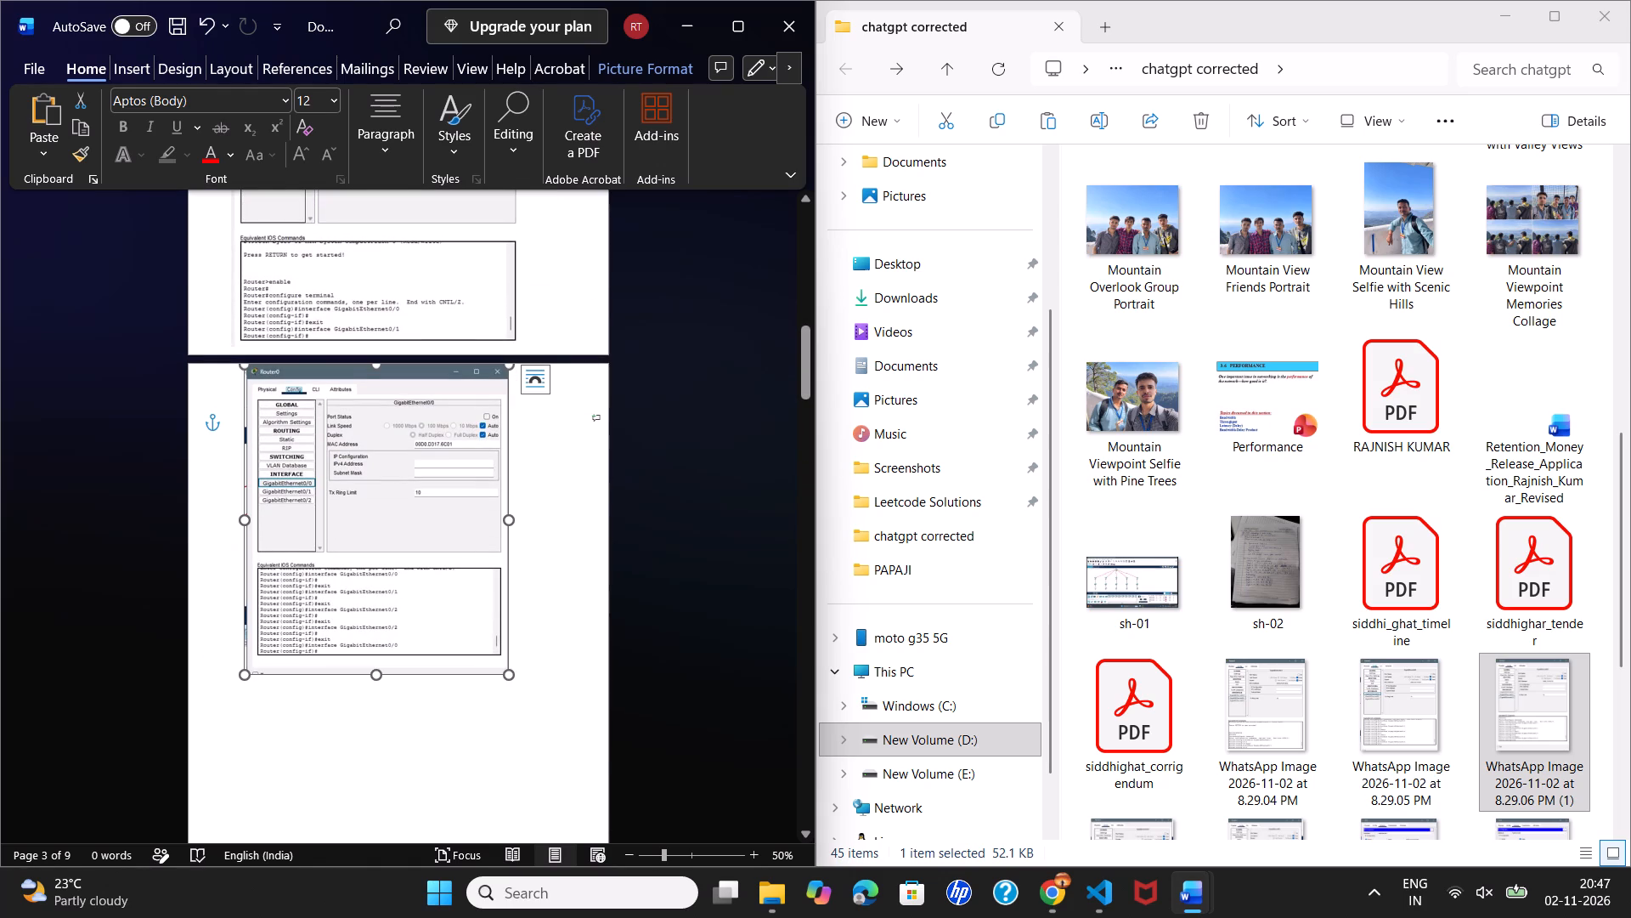
left_click_drag(503, 673, 528, 756)
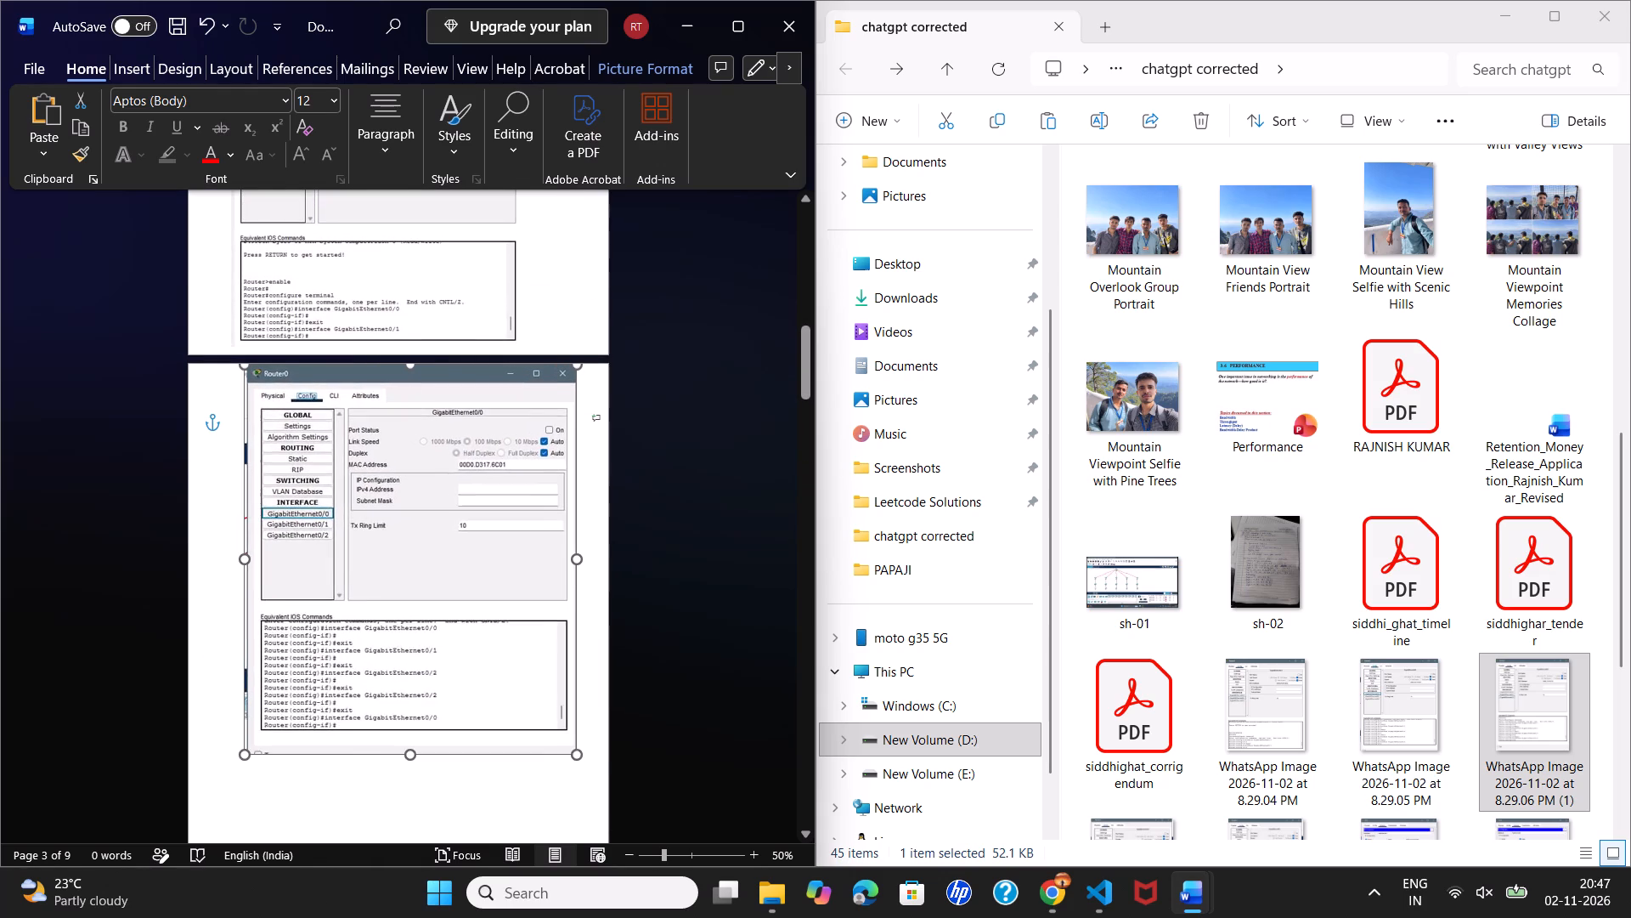
left_click_drag(528, 756, 531, 763)
left_click_drag(521, 685, 512, 717)
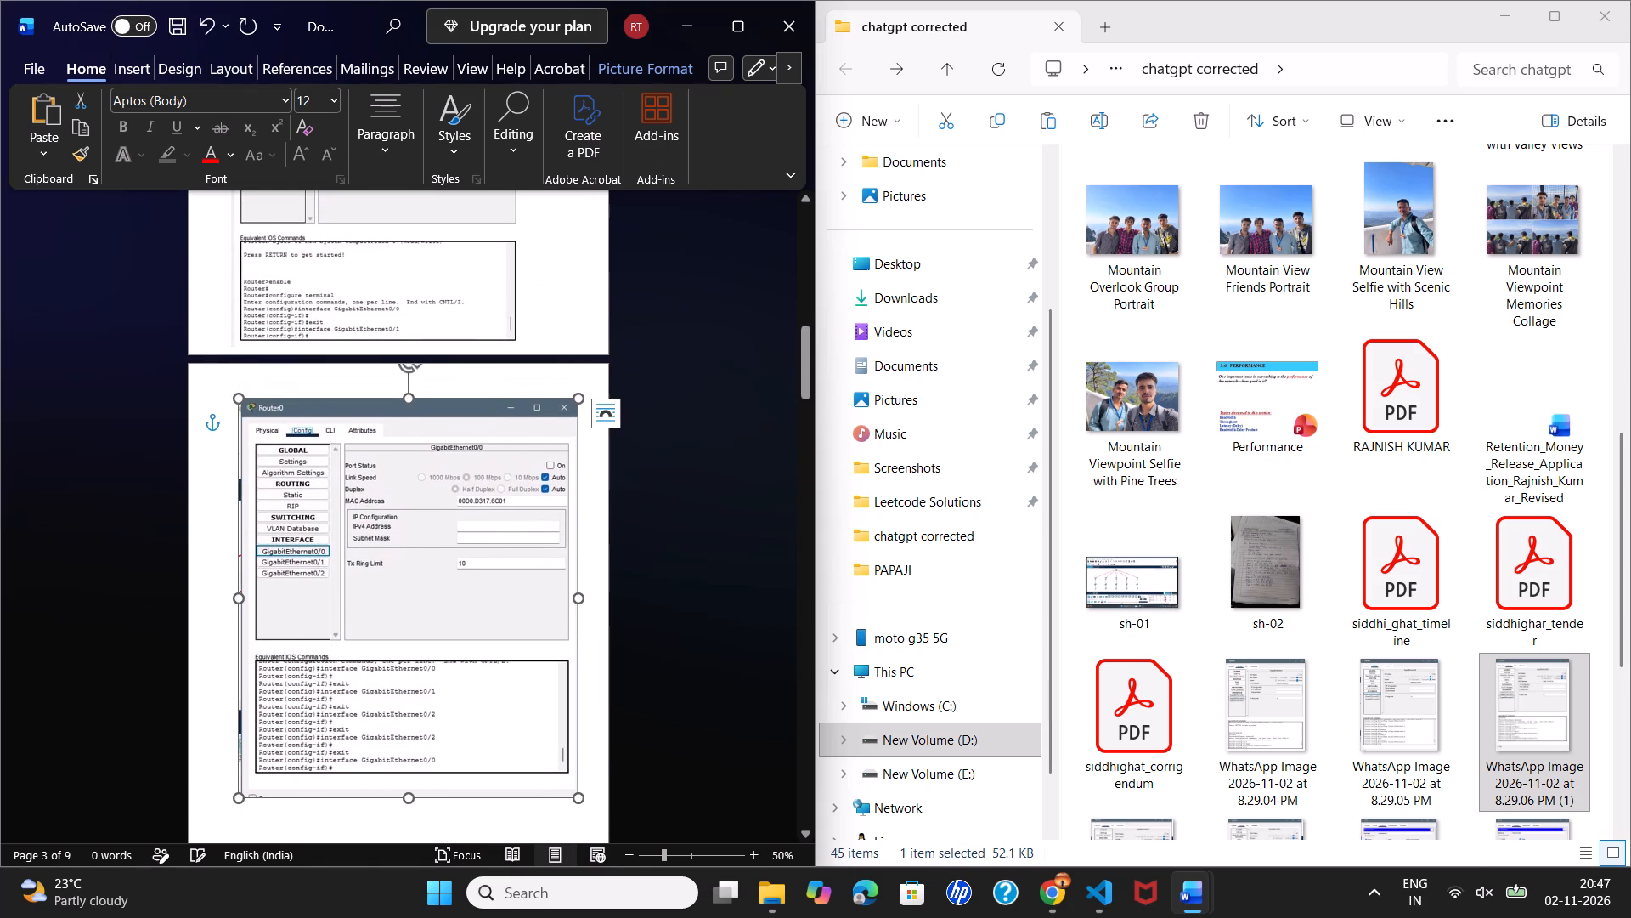
Enlarge the Router0 picture on page 4 and shift it slightly down so it sits roughly centred across the page.
scroll(512, 717, "down", 1)
left_click(429, 627)
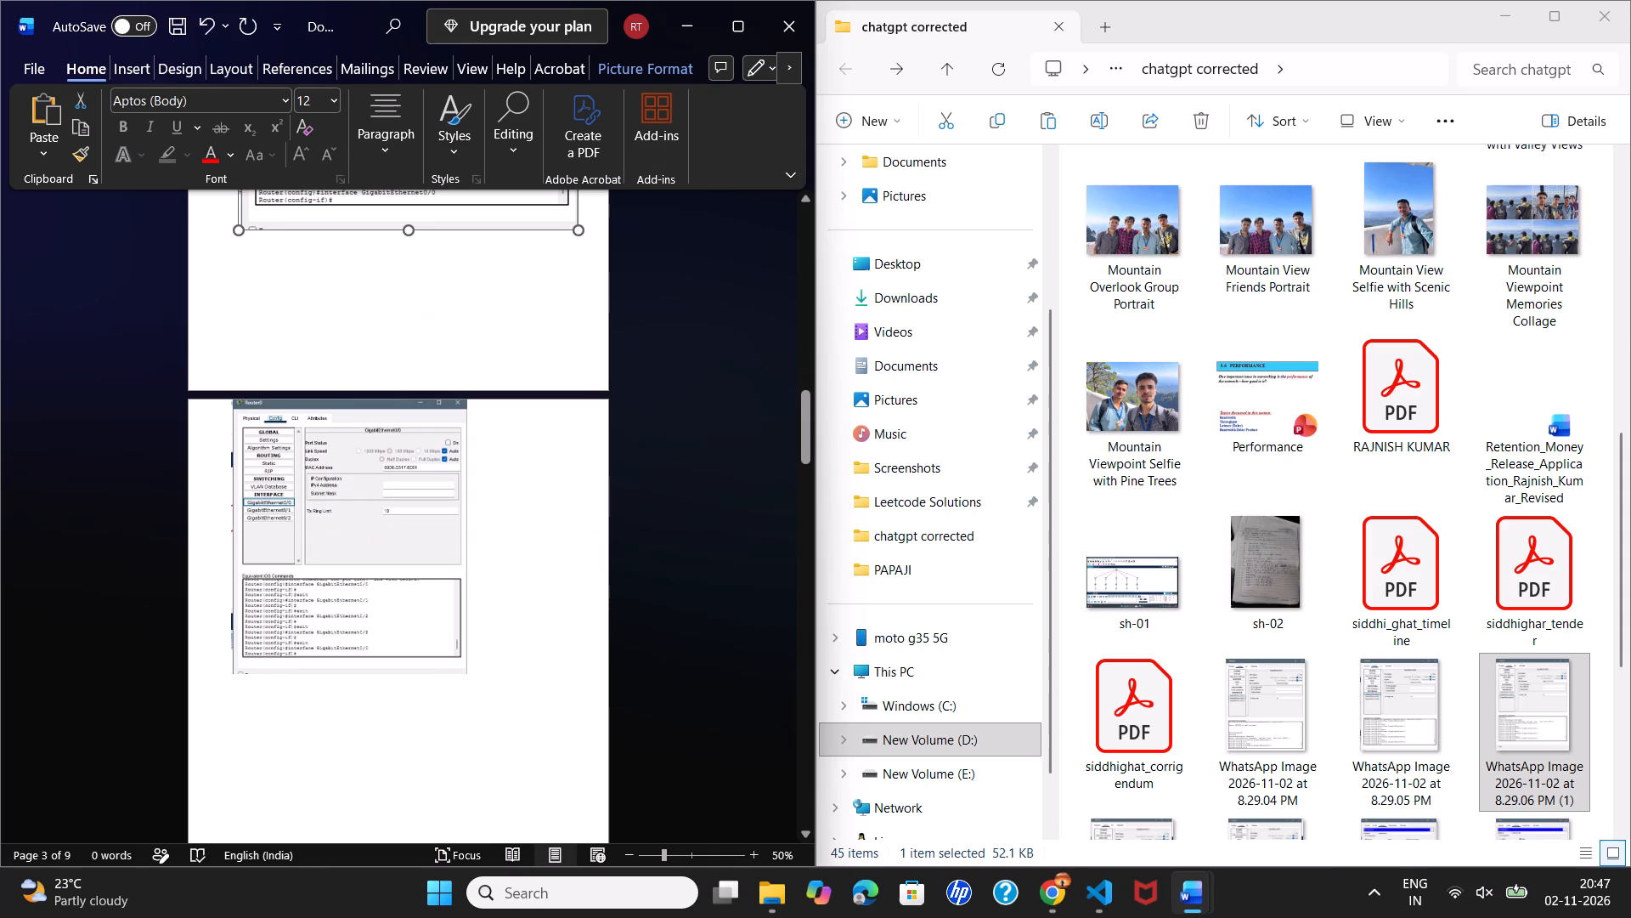
left_click_drag(469, 671, 513, 766)
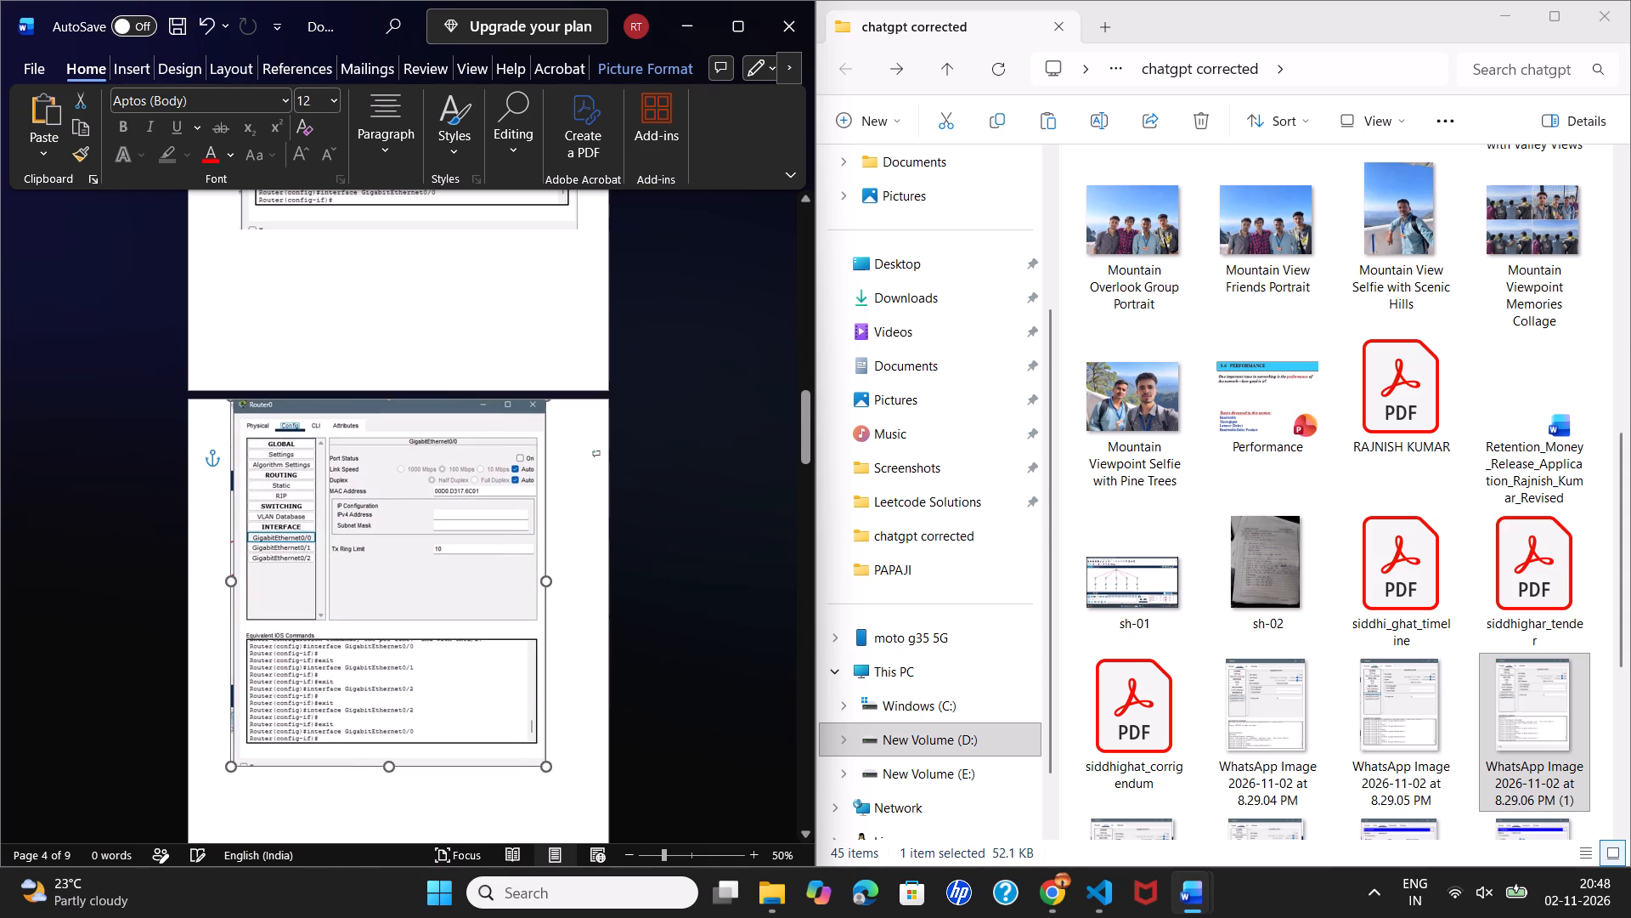
left_click_drag(485, 702, 483, 745)
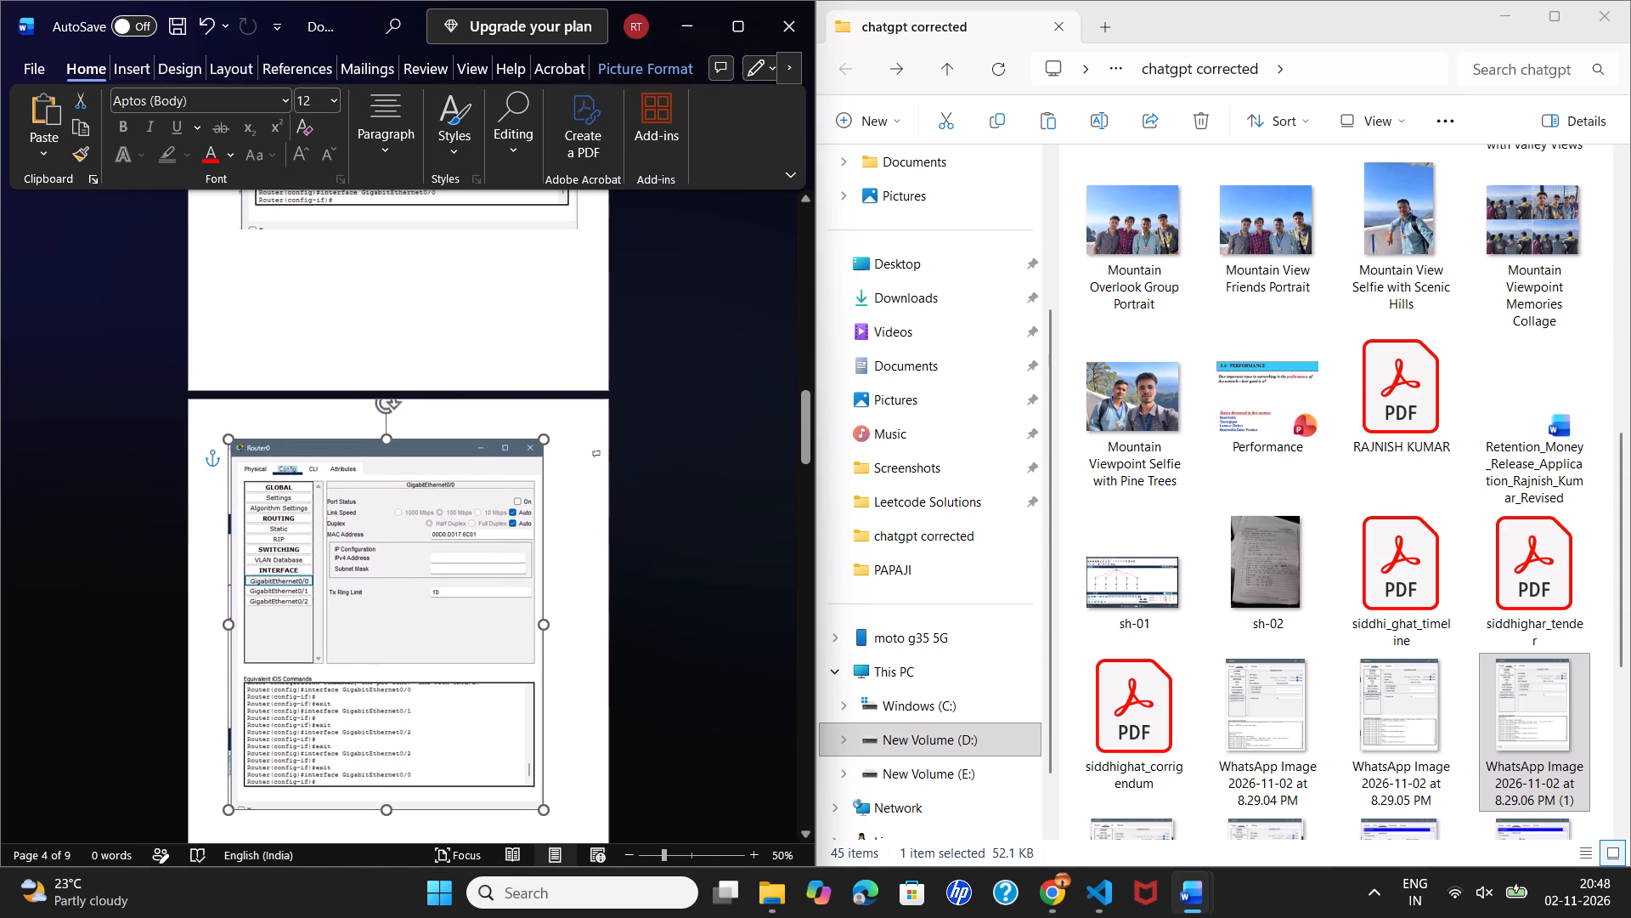
left_click_drag(483, 745, 483, 741)
Copy WhatsApp Image 2026-11-02 at 8.29.06 PM (2) from the folder and paste it with the cursor on blank page 5.
scroll(483, 741, "down", 2)
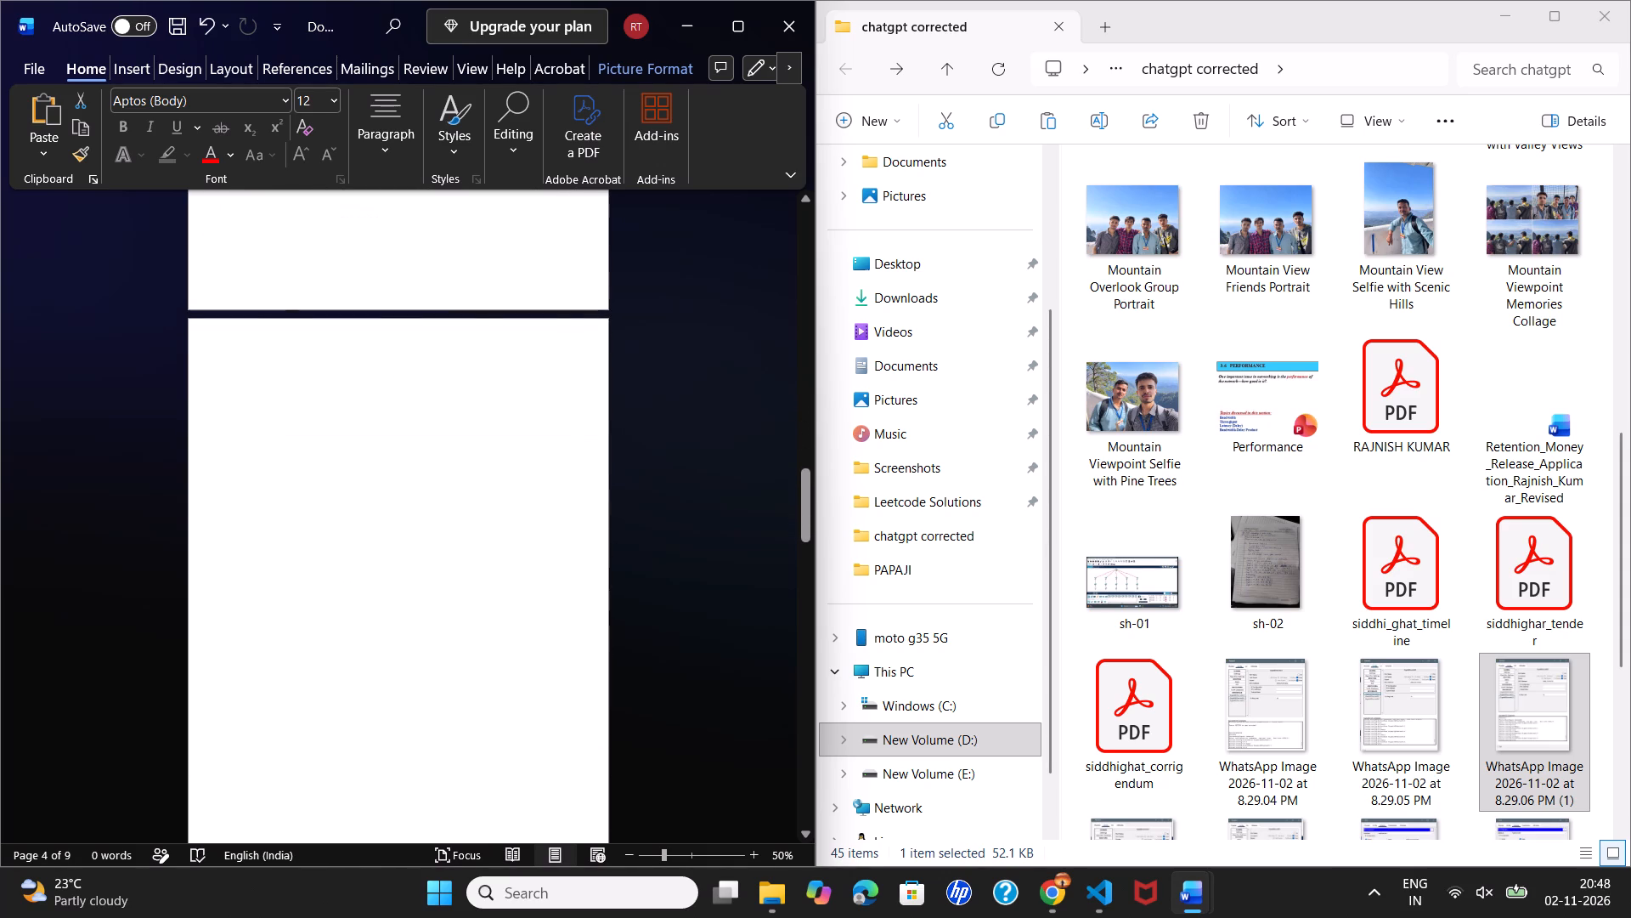
left_click(476, 626)
scroll(1299, 726, "down", 2)
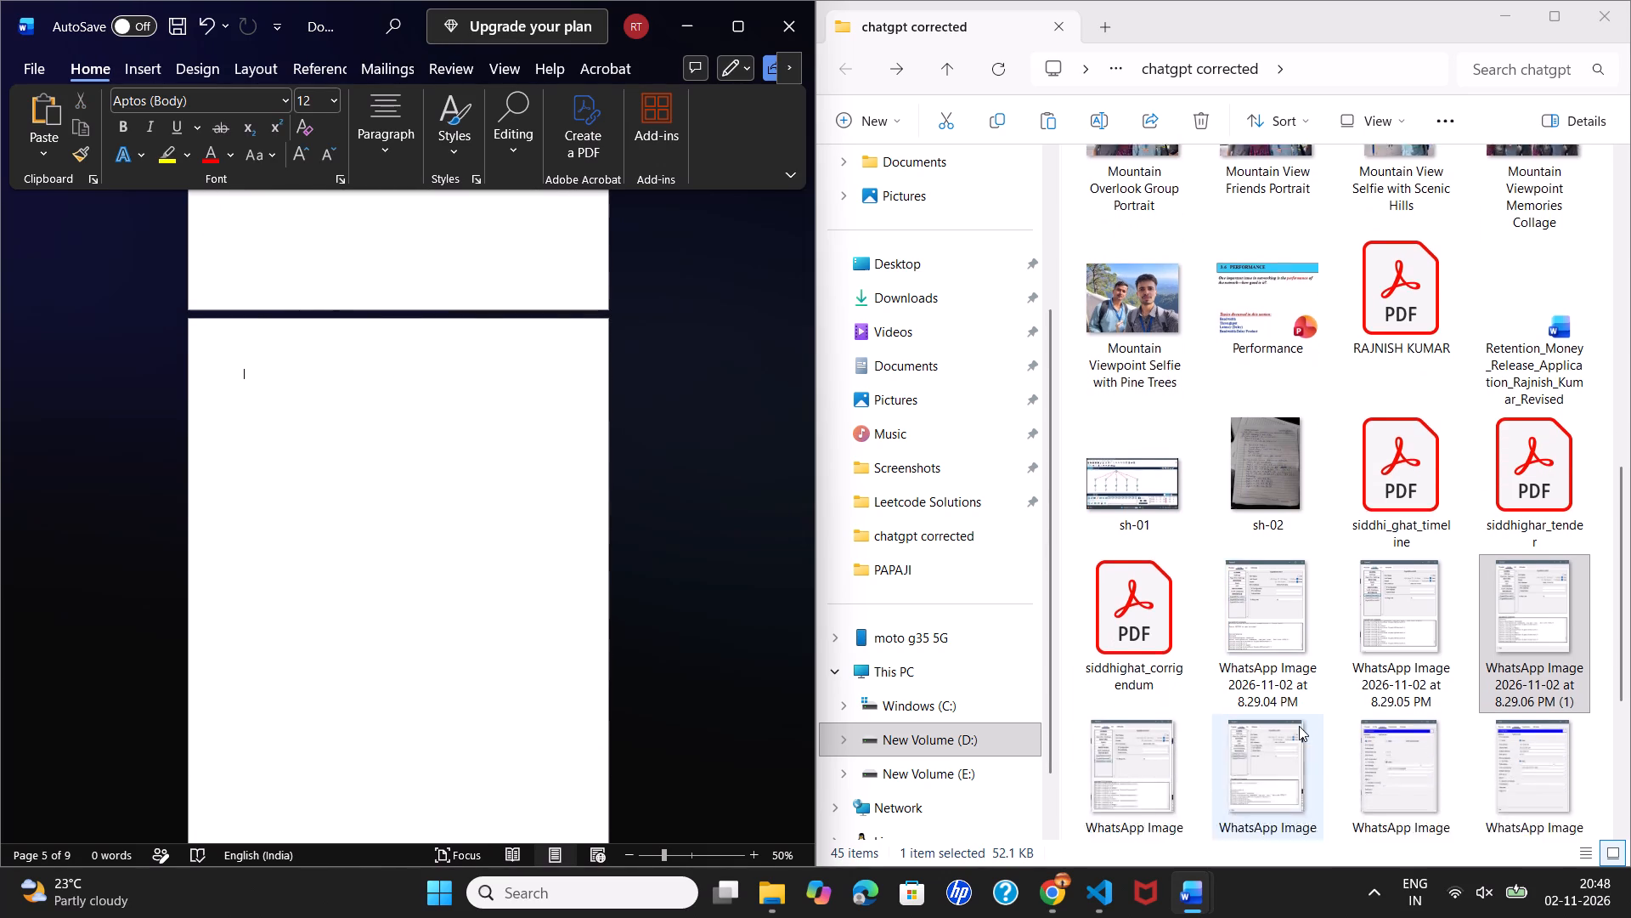
scroll(1299, 726, "down", 2)
left_click(1115, 613)
right_click(1115, 613)
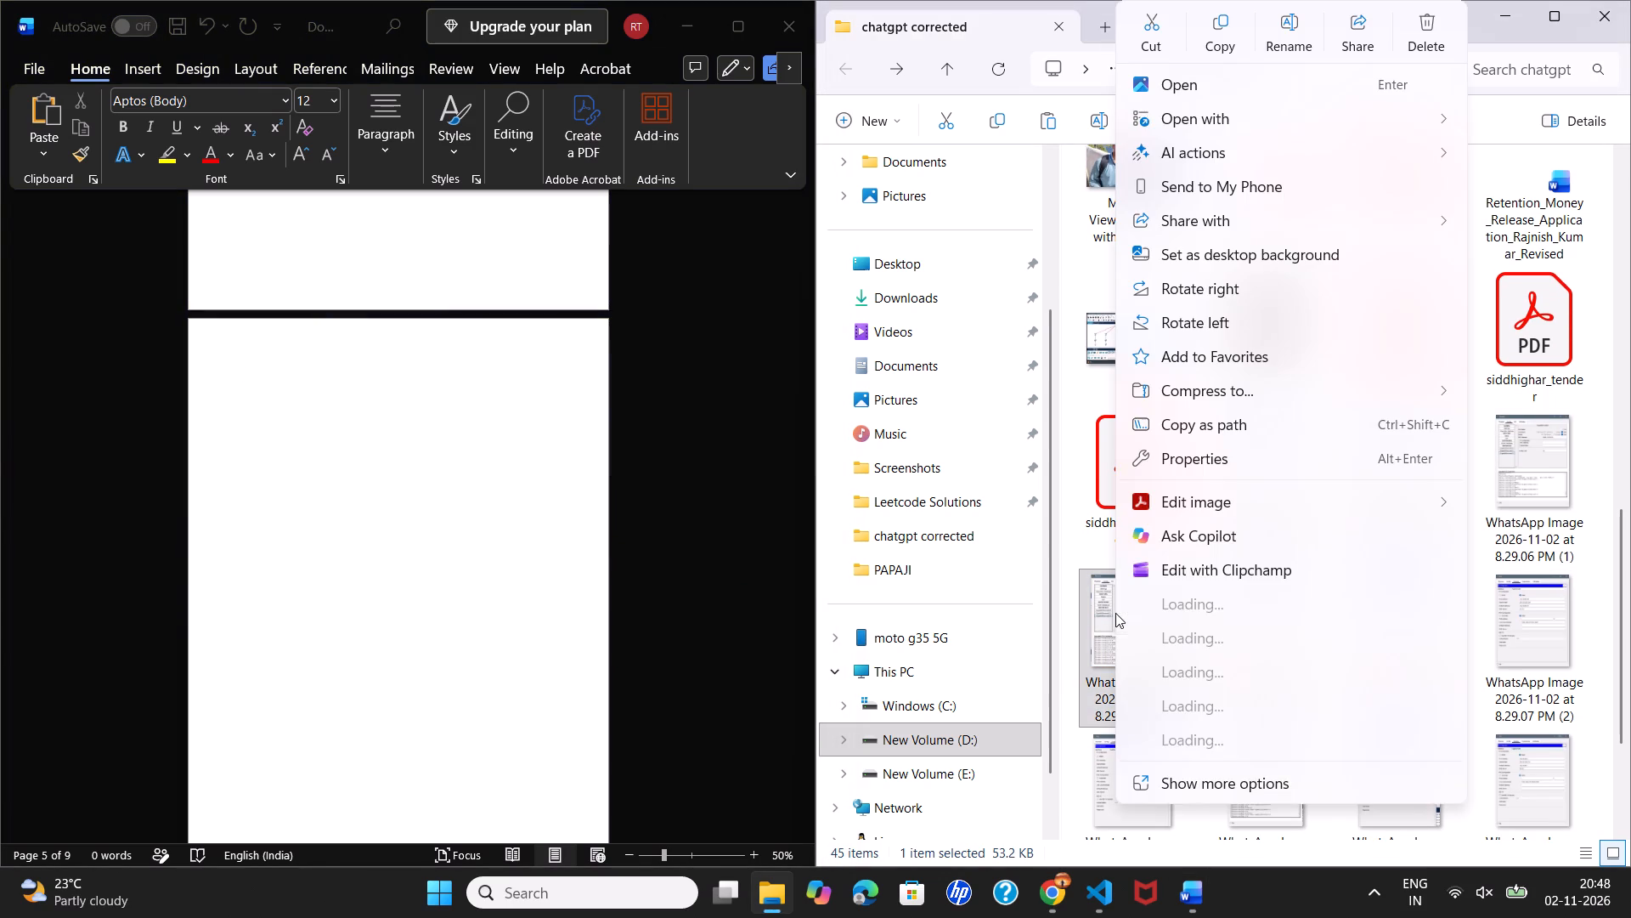
left_click(1218, 27)
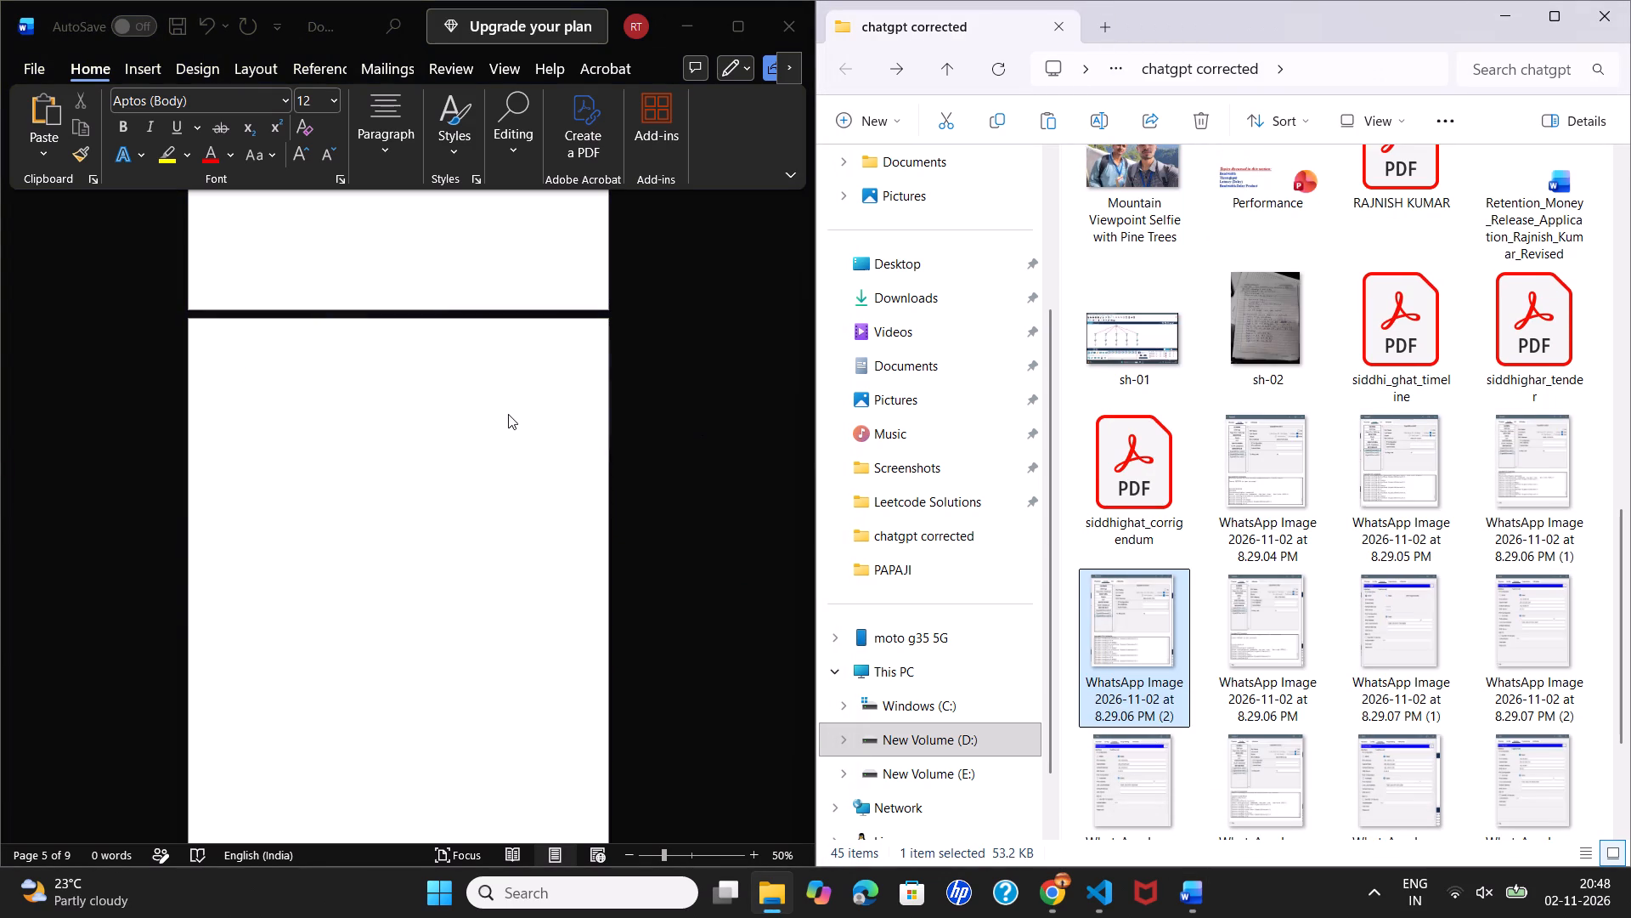
left_click(508, 414)
key("ctrl+v")
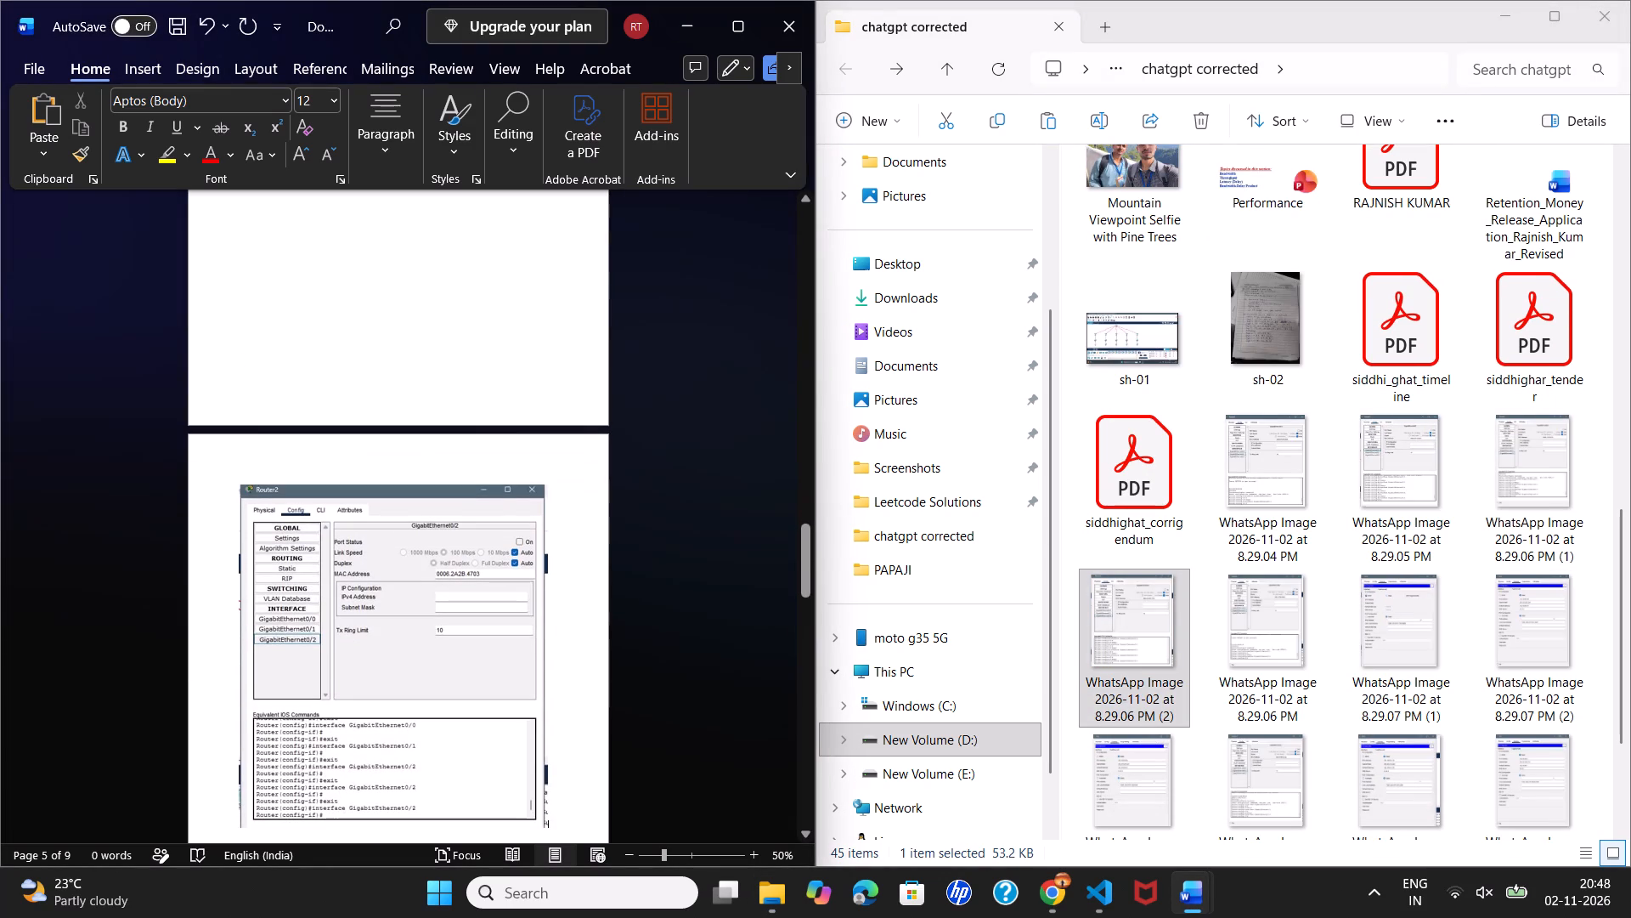
Set the pasted Router2 picture's wrapping to In Front of Text and move it up onto the upper part of page 5.
left_click(439, 622)
right_click(439, 622)
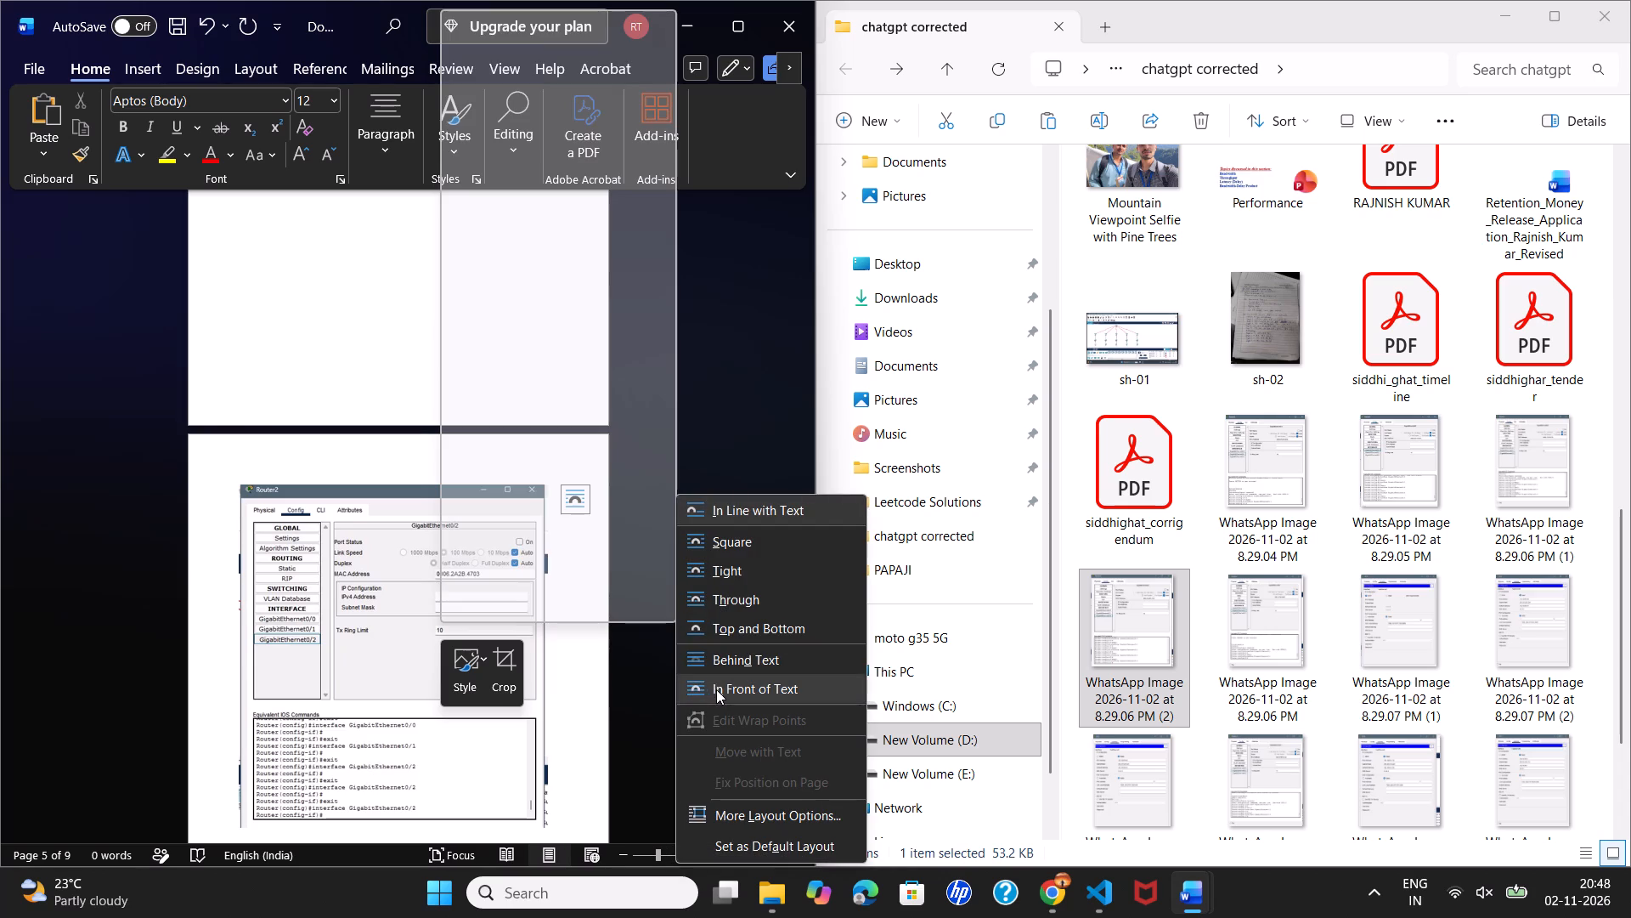
left_click(716, 689)
left_click_drag(398, 644, 440, 289)
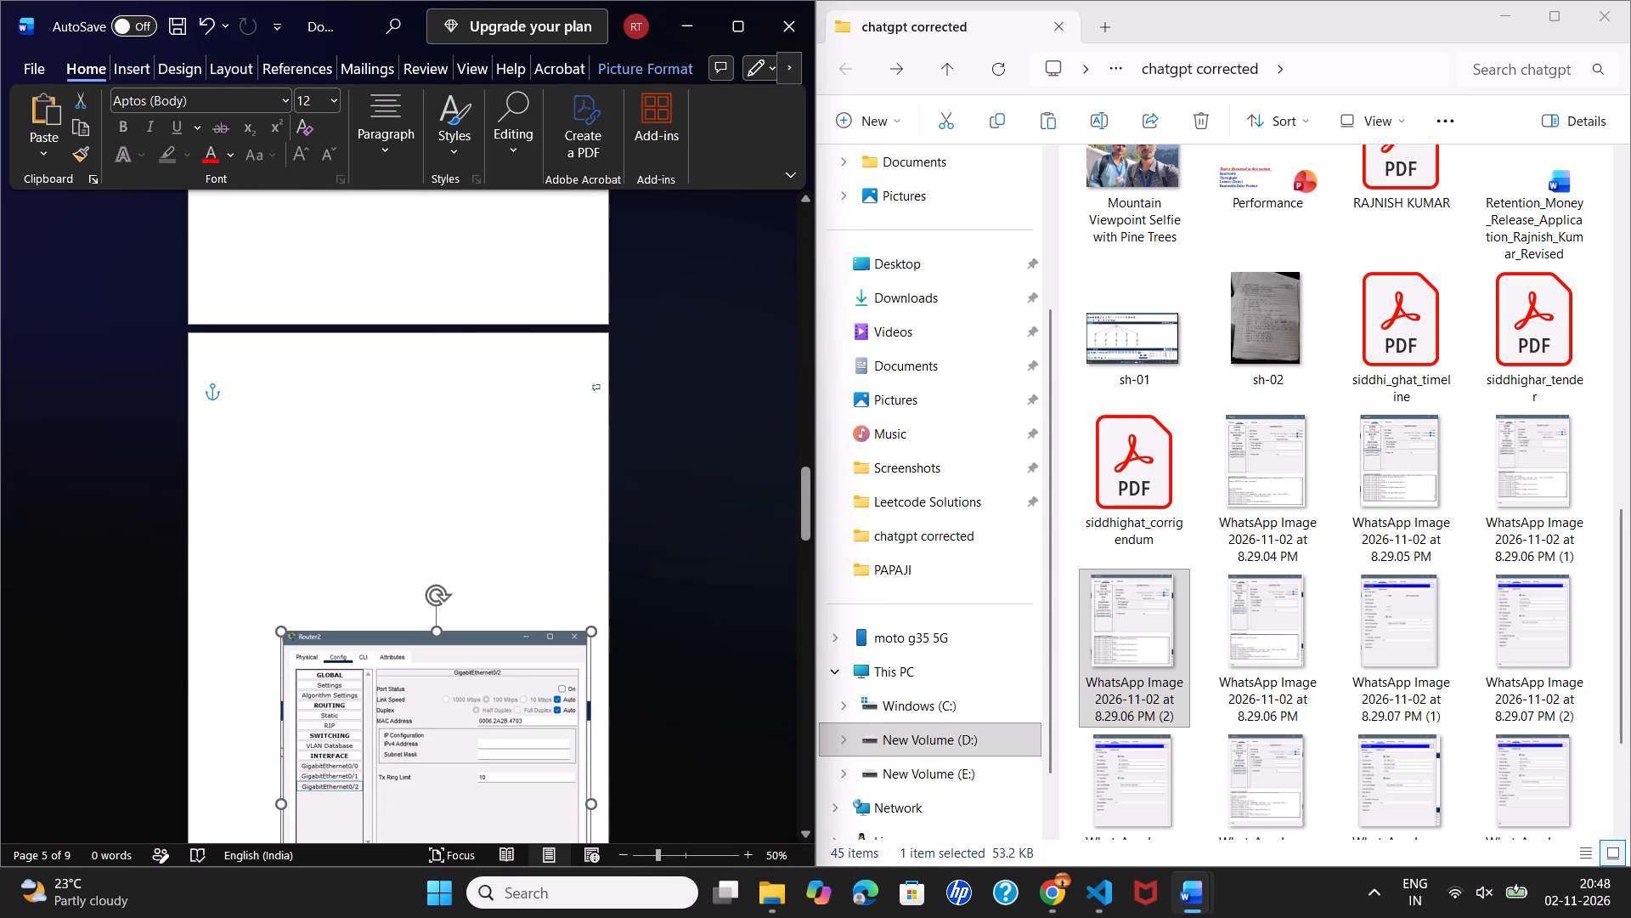
left_click_drag(451, 710, 412, 461)
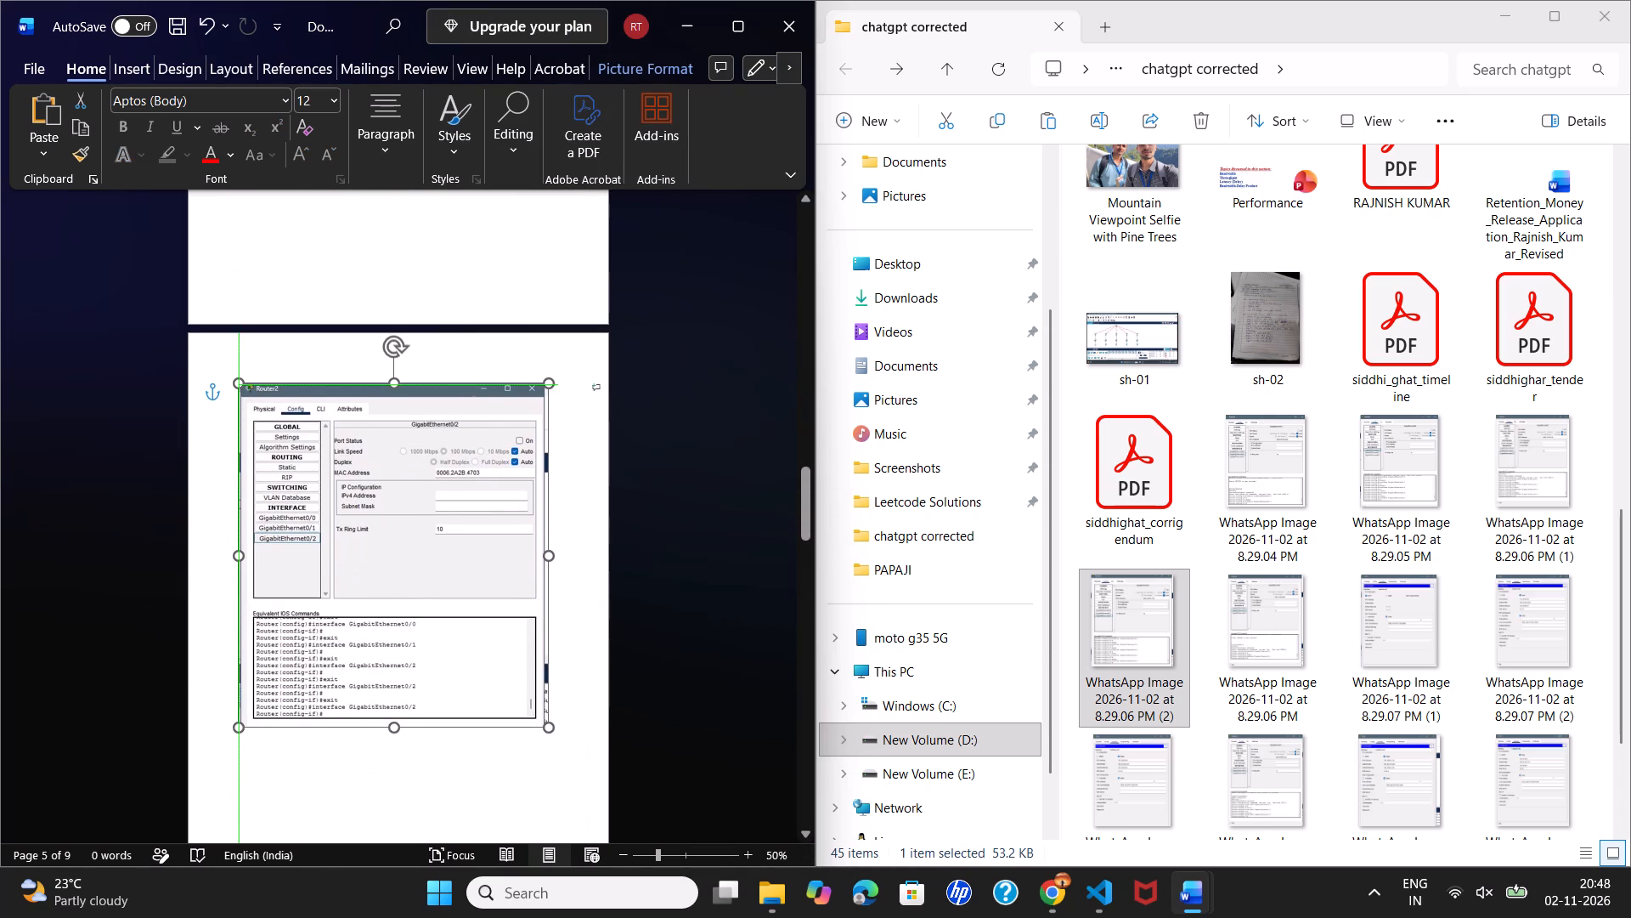
left_click_drag(412, 461, 412, 459)
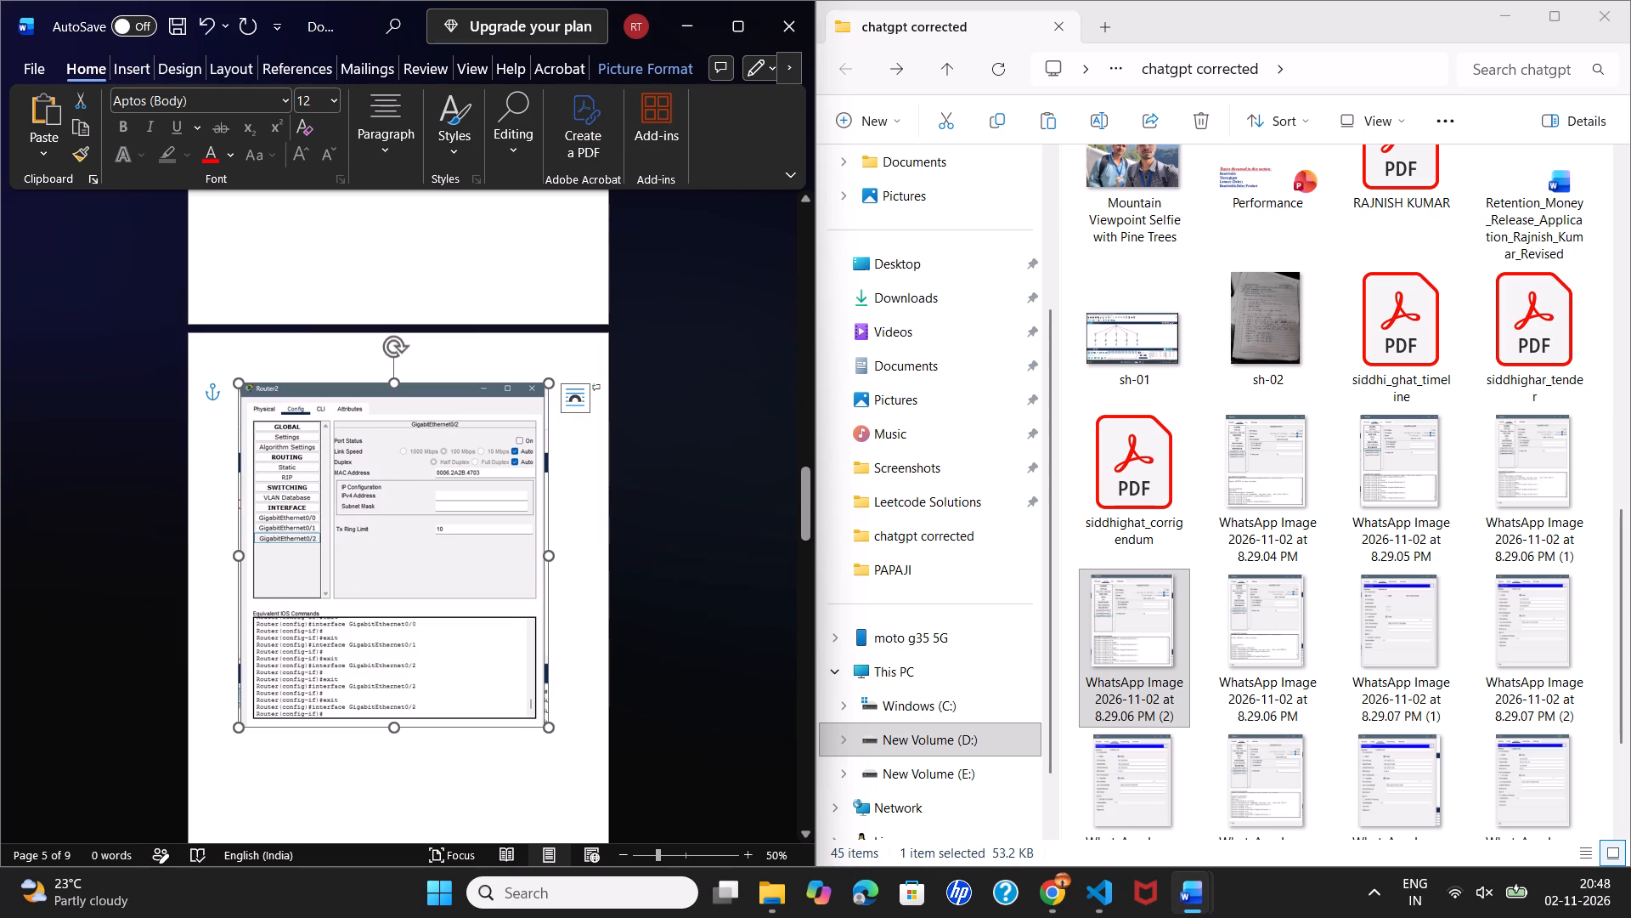
Enlarge the Router2 picture on page 5 and centre it across the page near the top.
left_click_drag(550, 728, 585, 776)
left_click_drag(531, 669, 515, 643)
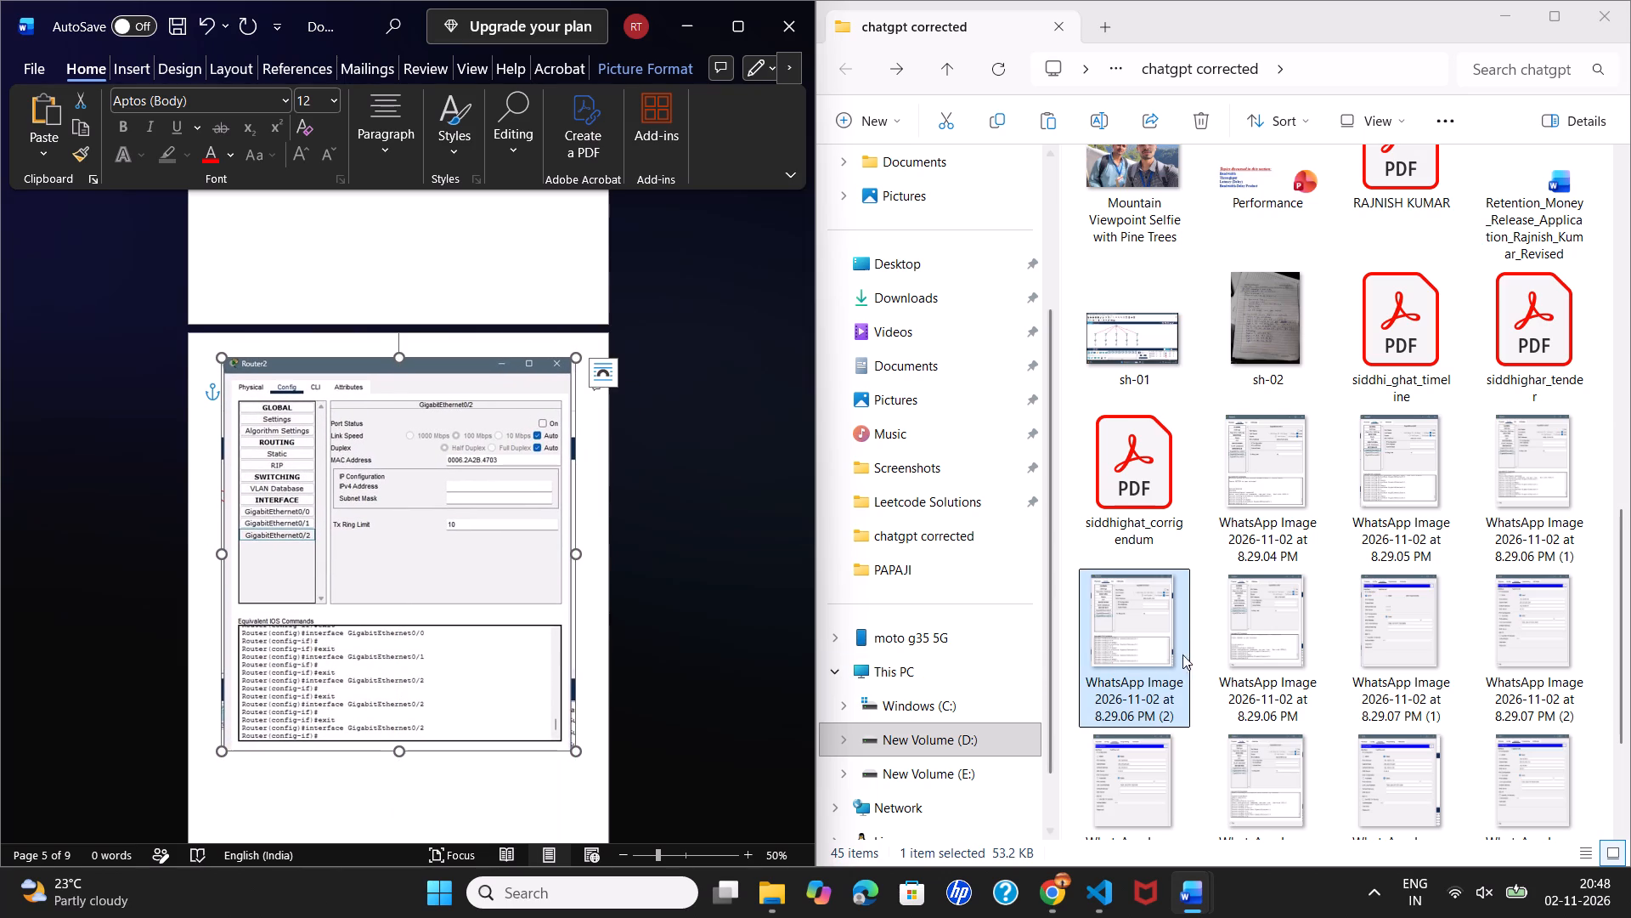
Copy WhatsApp Image 2026-11-02 at 8.29.06 PM from the folder and paste it with the cursor on blank page 6.
left_click(1230, 638)
right_click(1230, 638)
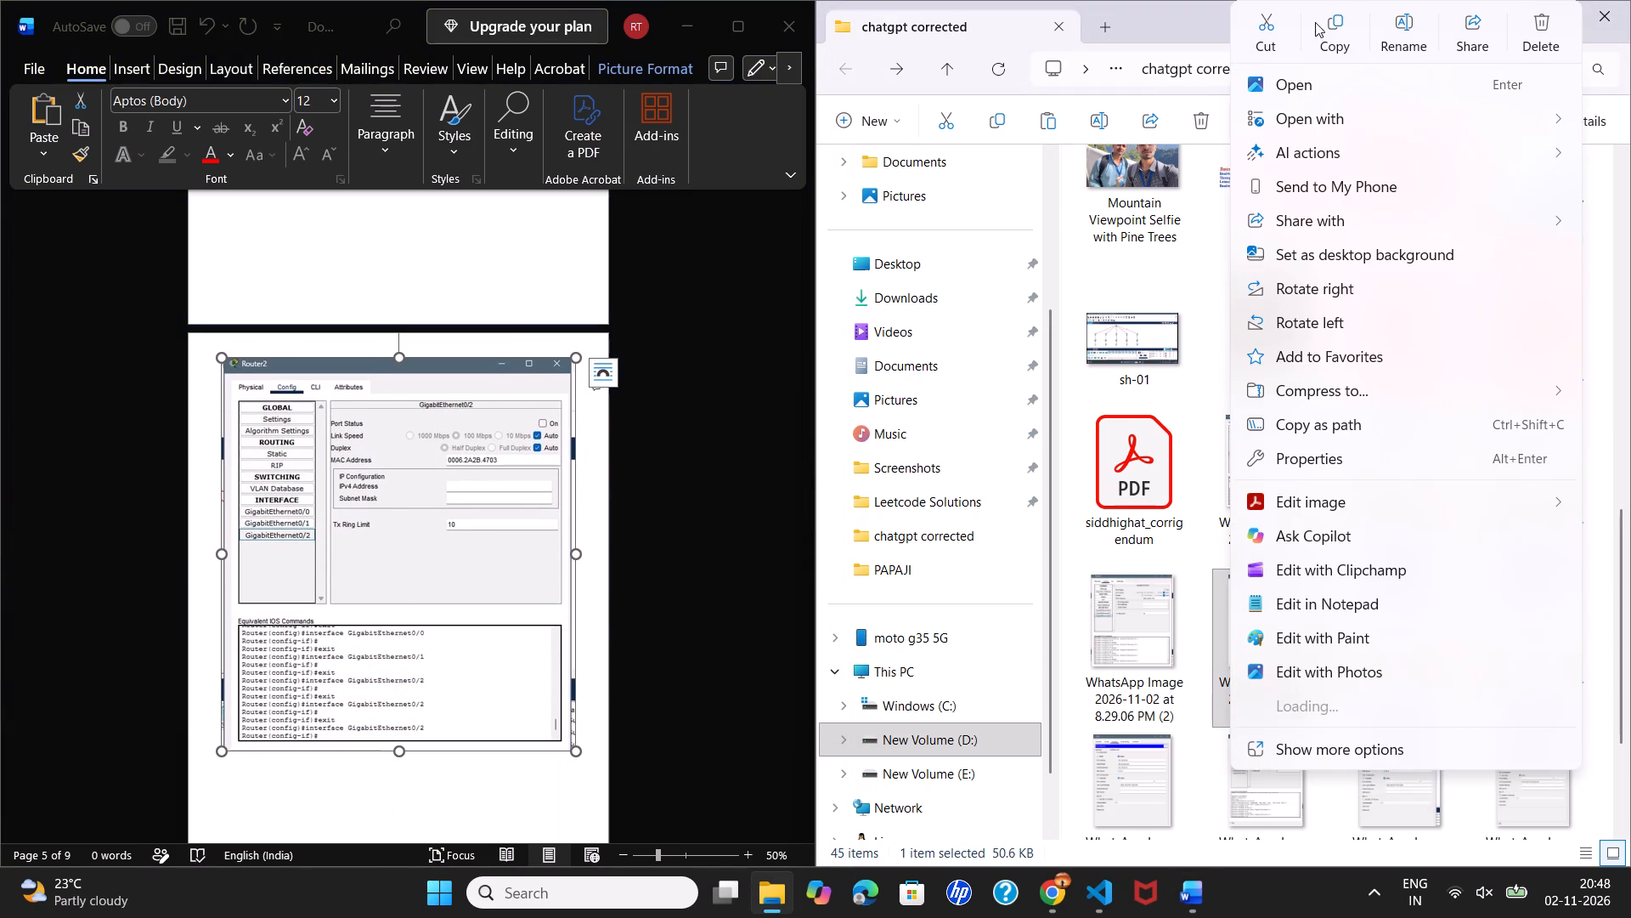
left_click(1325, 34)
scroll(447, 569, "down", 1)
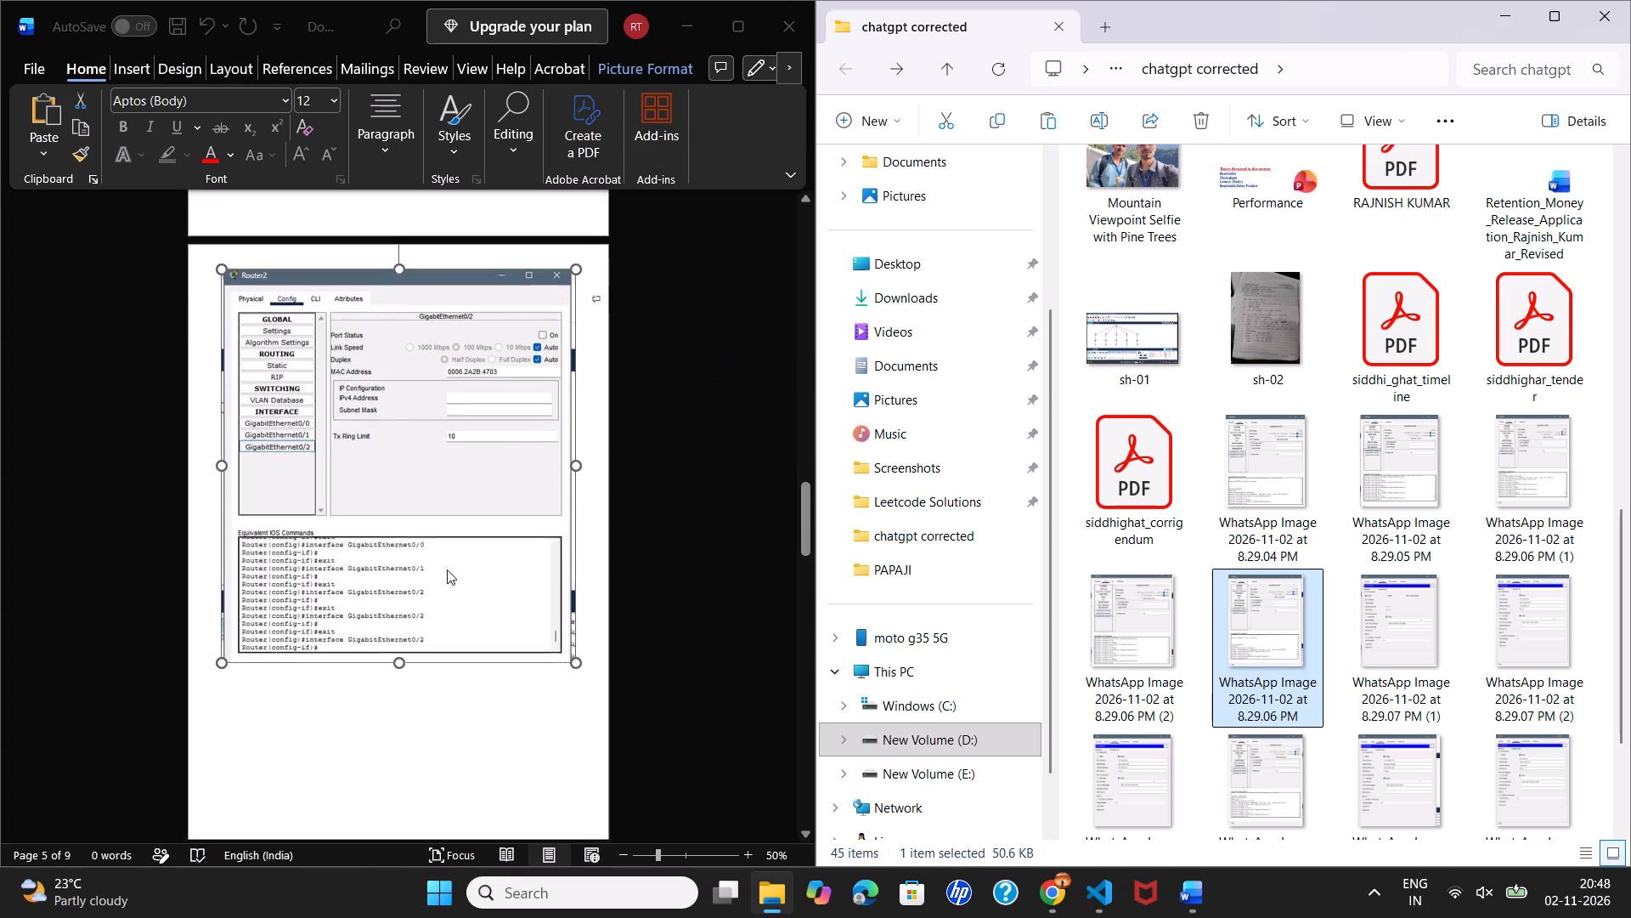
scroll(447, 569, "down", 1)
left_click(447, 569)
double_click(447, 569)
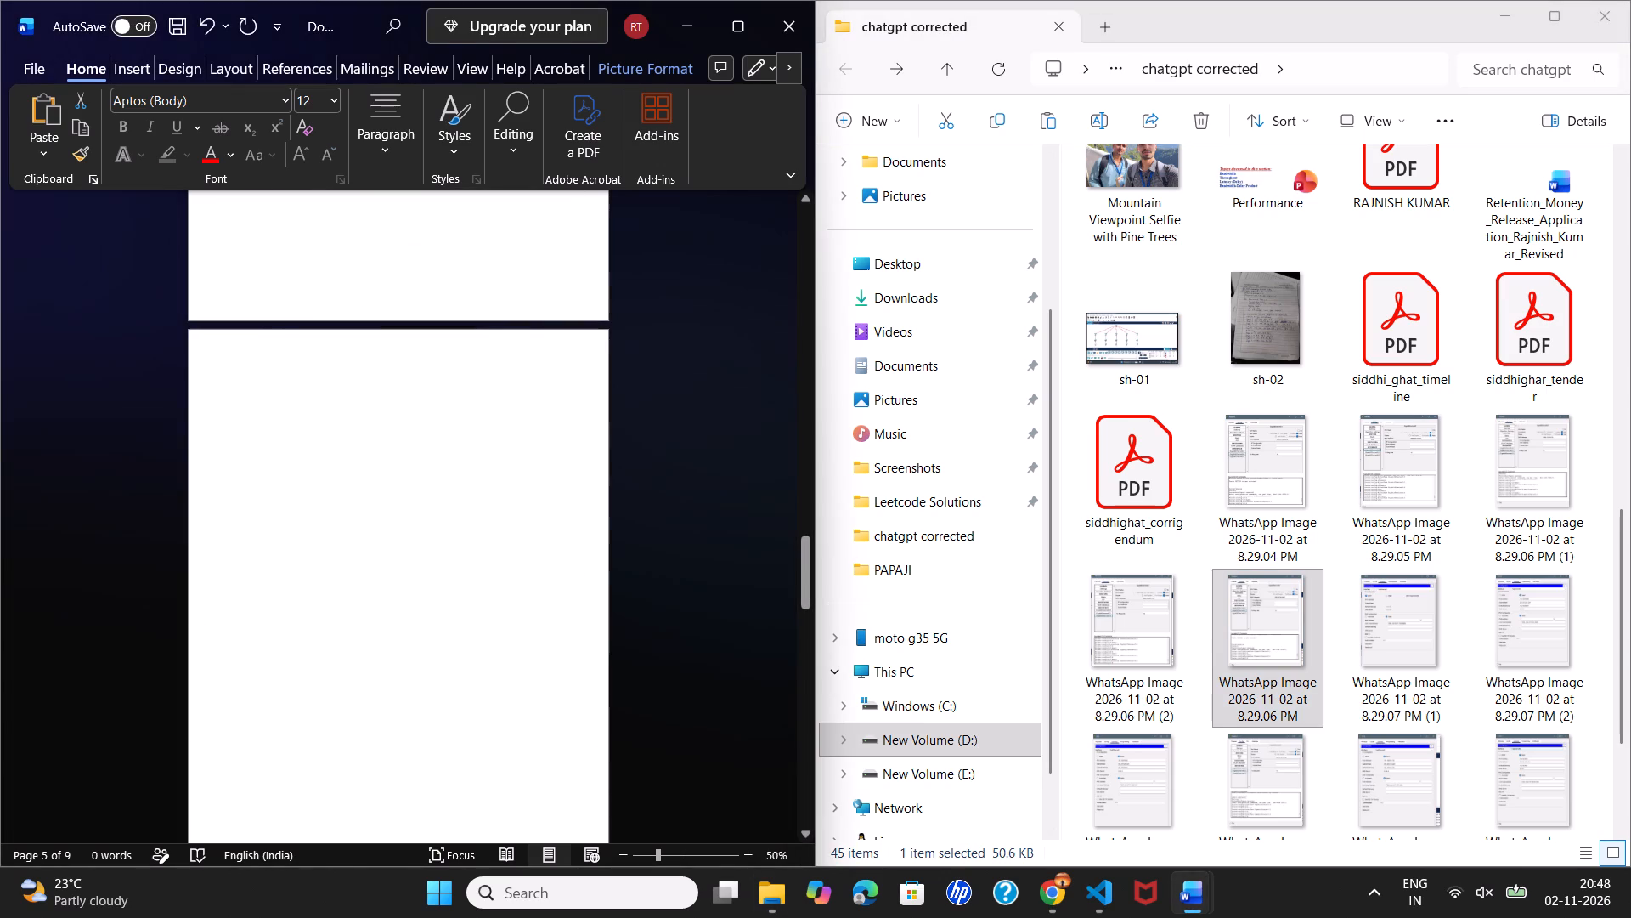
key("ctrl+v")
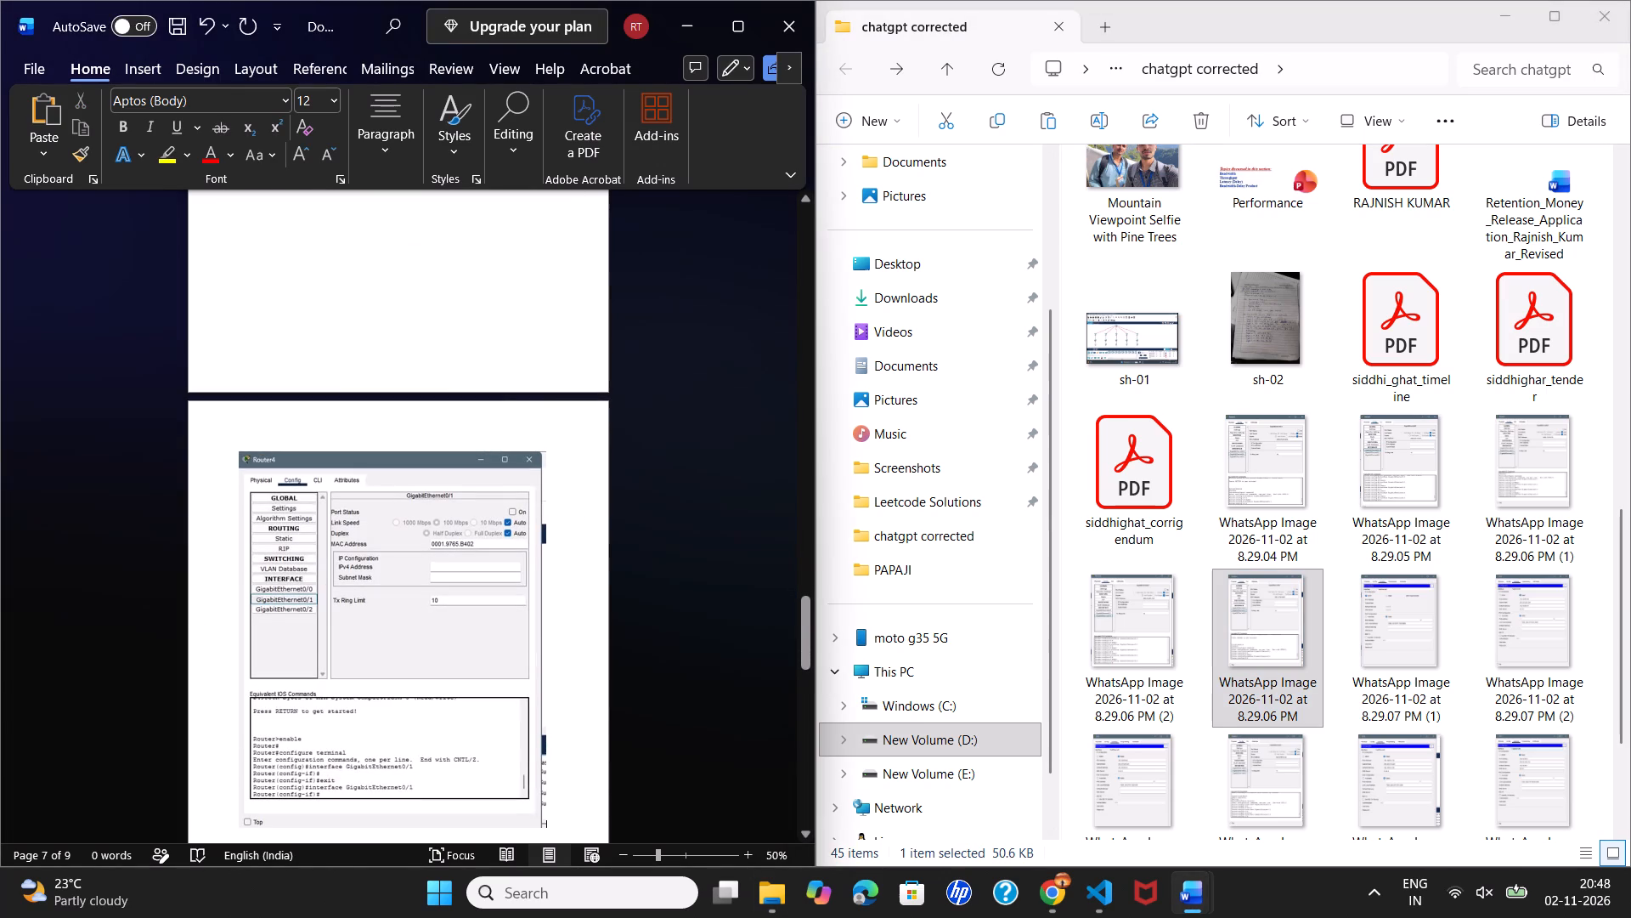
Set the pasted Router4 picture's wrapping to In Front of Text and move it up onto the upper part of page 6.
right_click(447, 569)
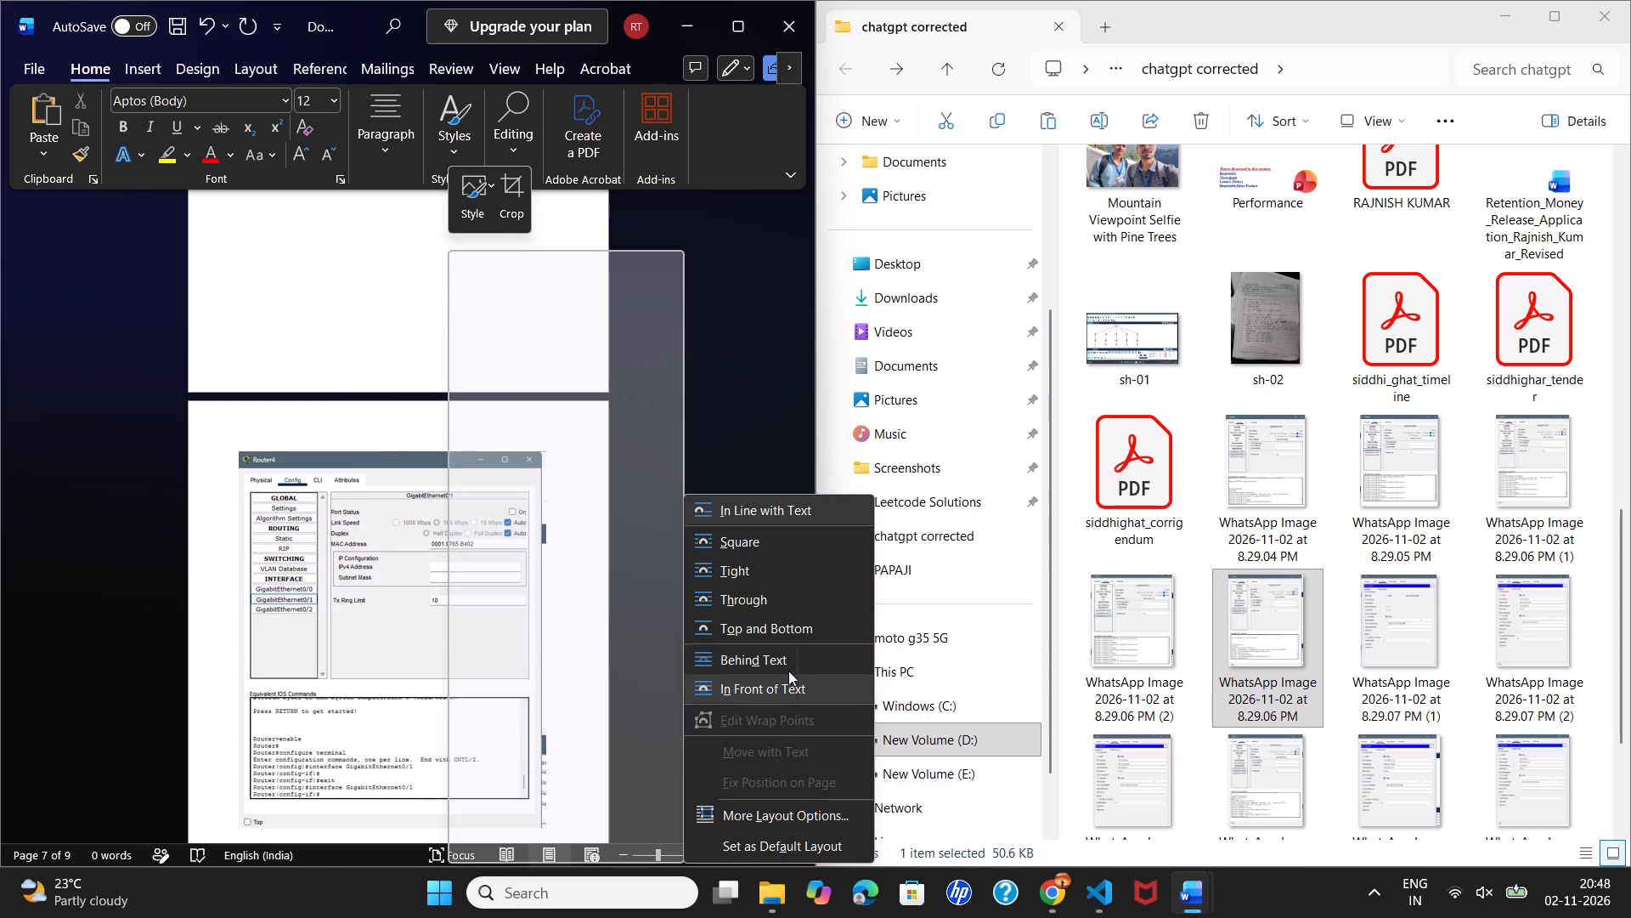
left_click(782, 692)
left_click_drag(397, 666, 423, 271)
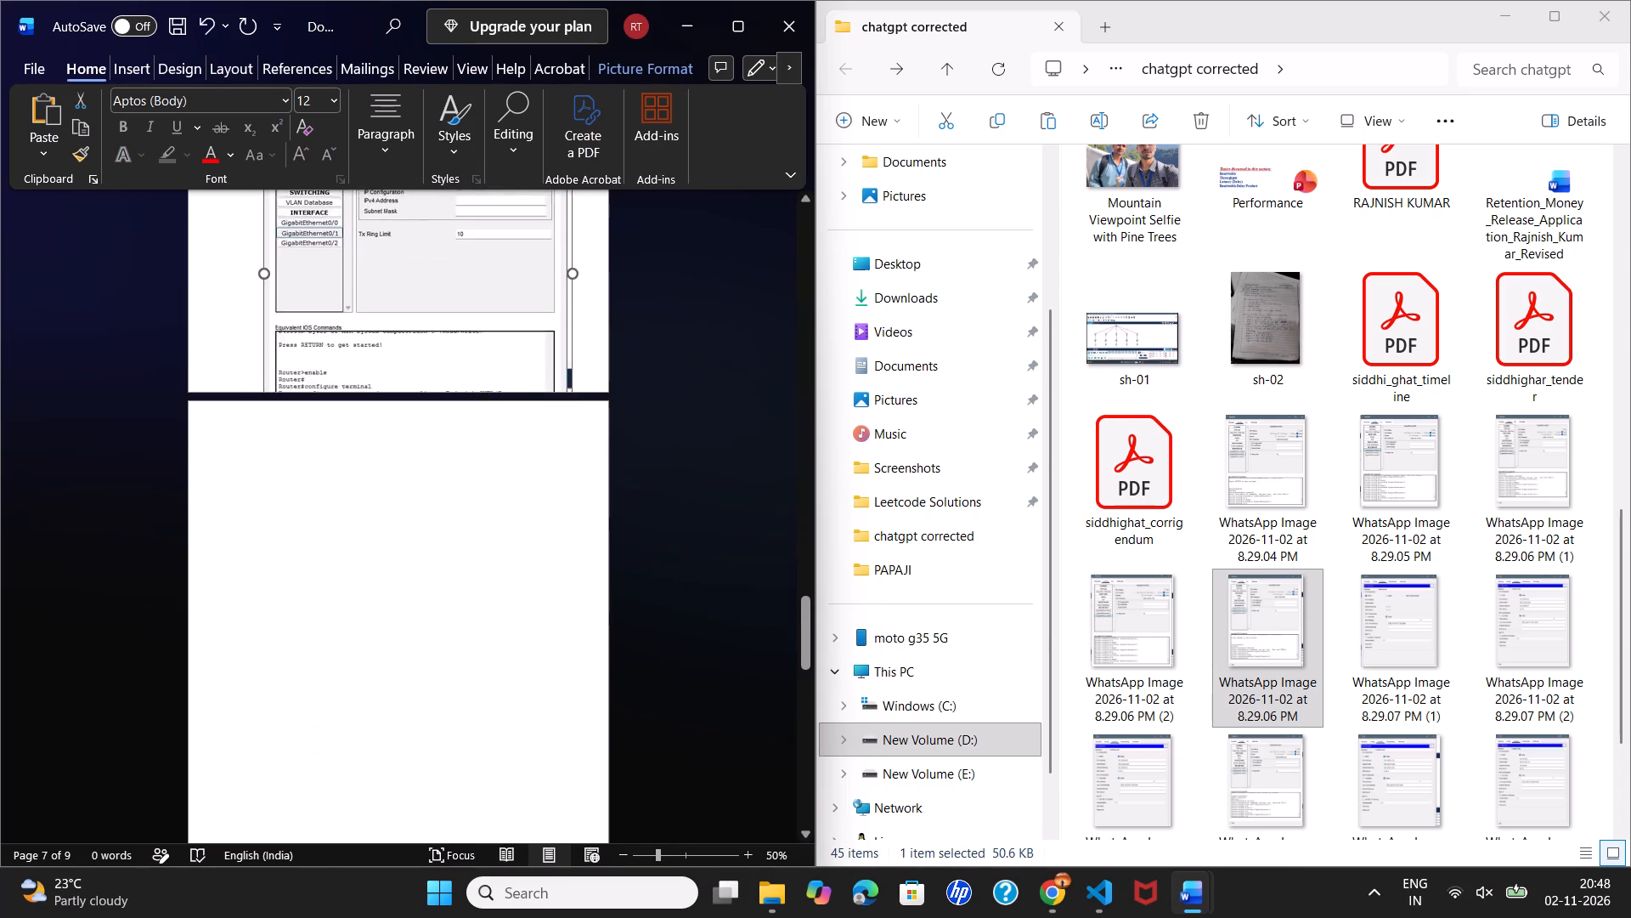
left_click_drag(423, 271, 423, 259)
scroll(431, 337, "up", 1)
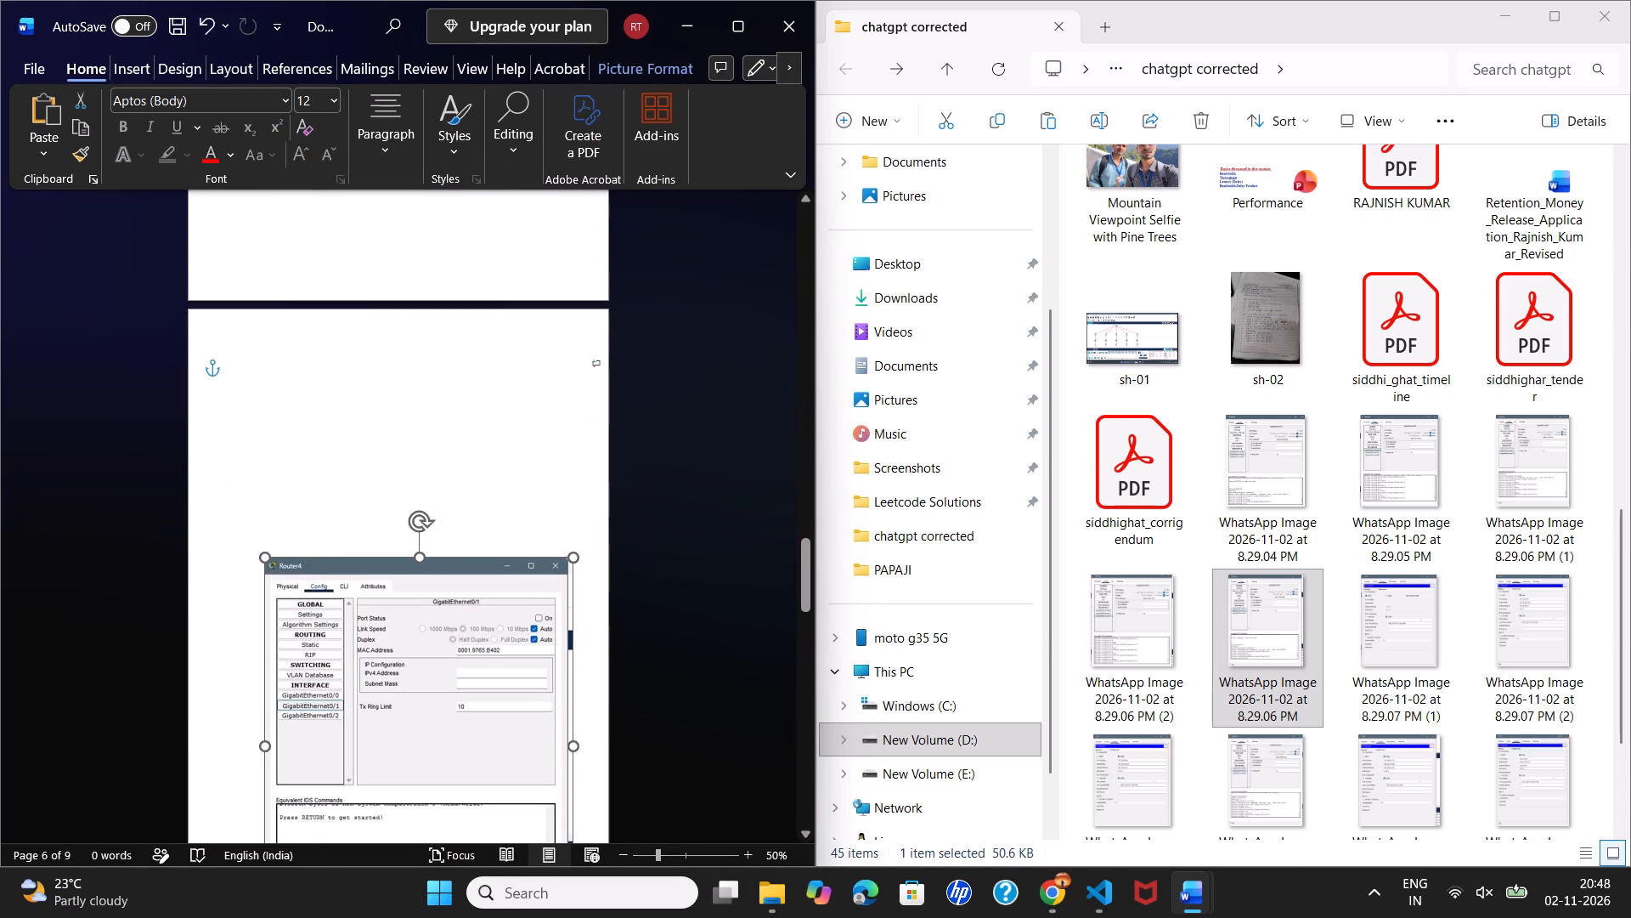
left_click_drag(402, 643, 375, 424)
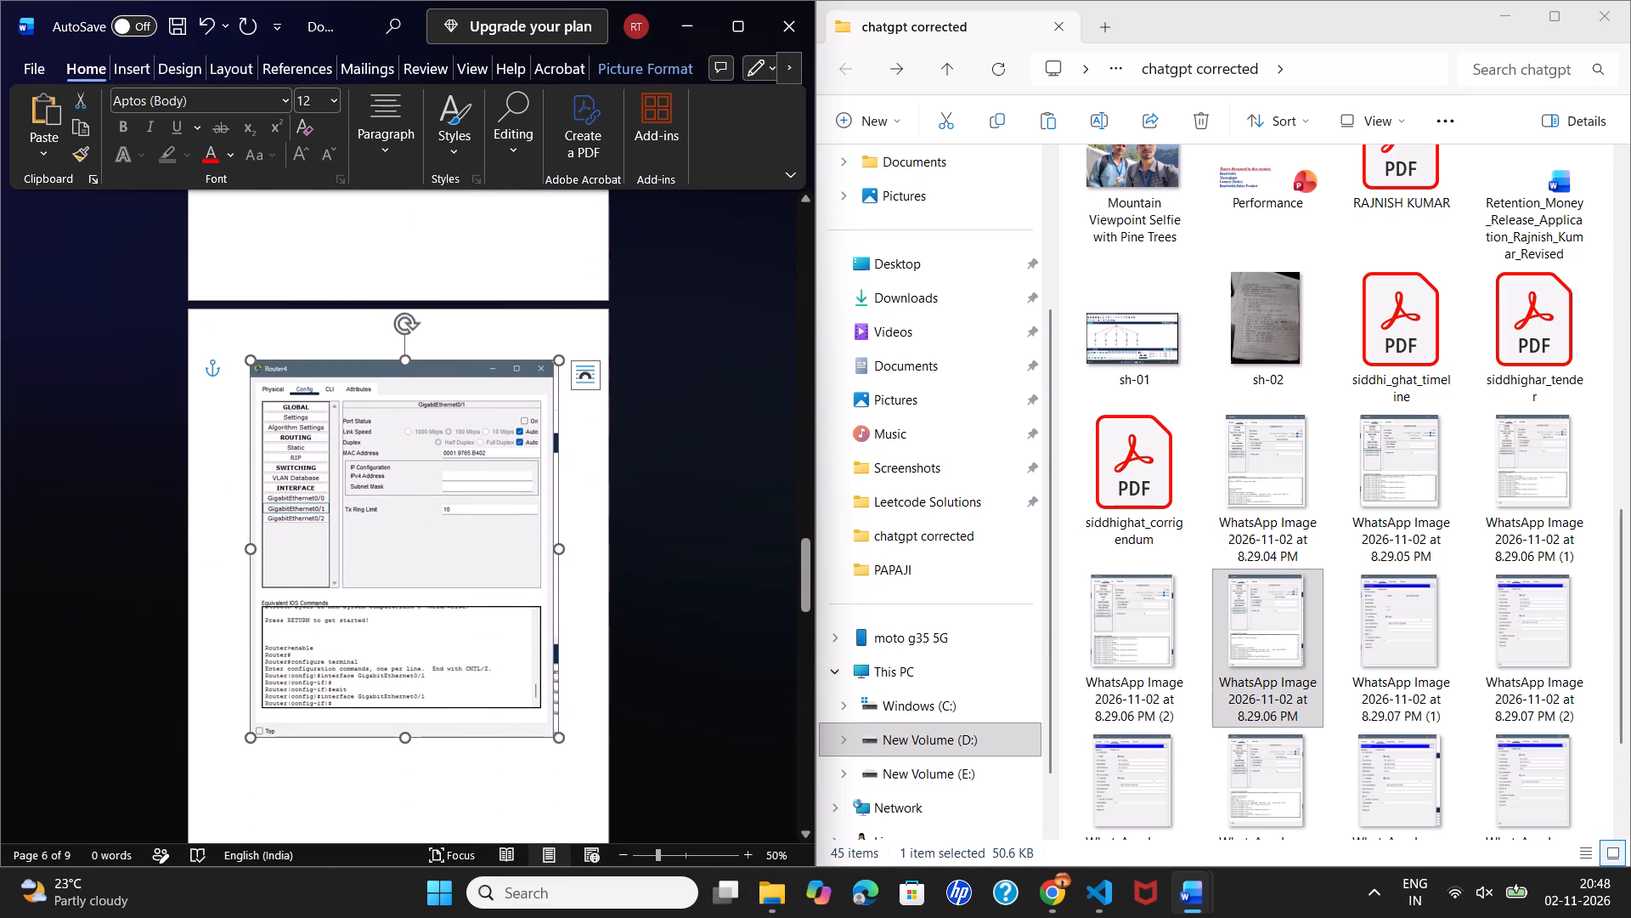
Enlarge the Router4 picture on page 6 and position it roughly centred near the top of the page.
left_click_drag(562, 742, 597, 787)
left_click_drag(486, 654, 466, 629)
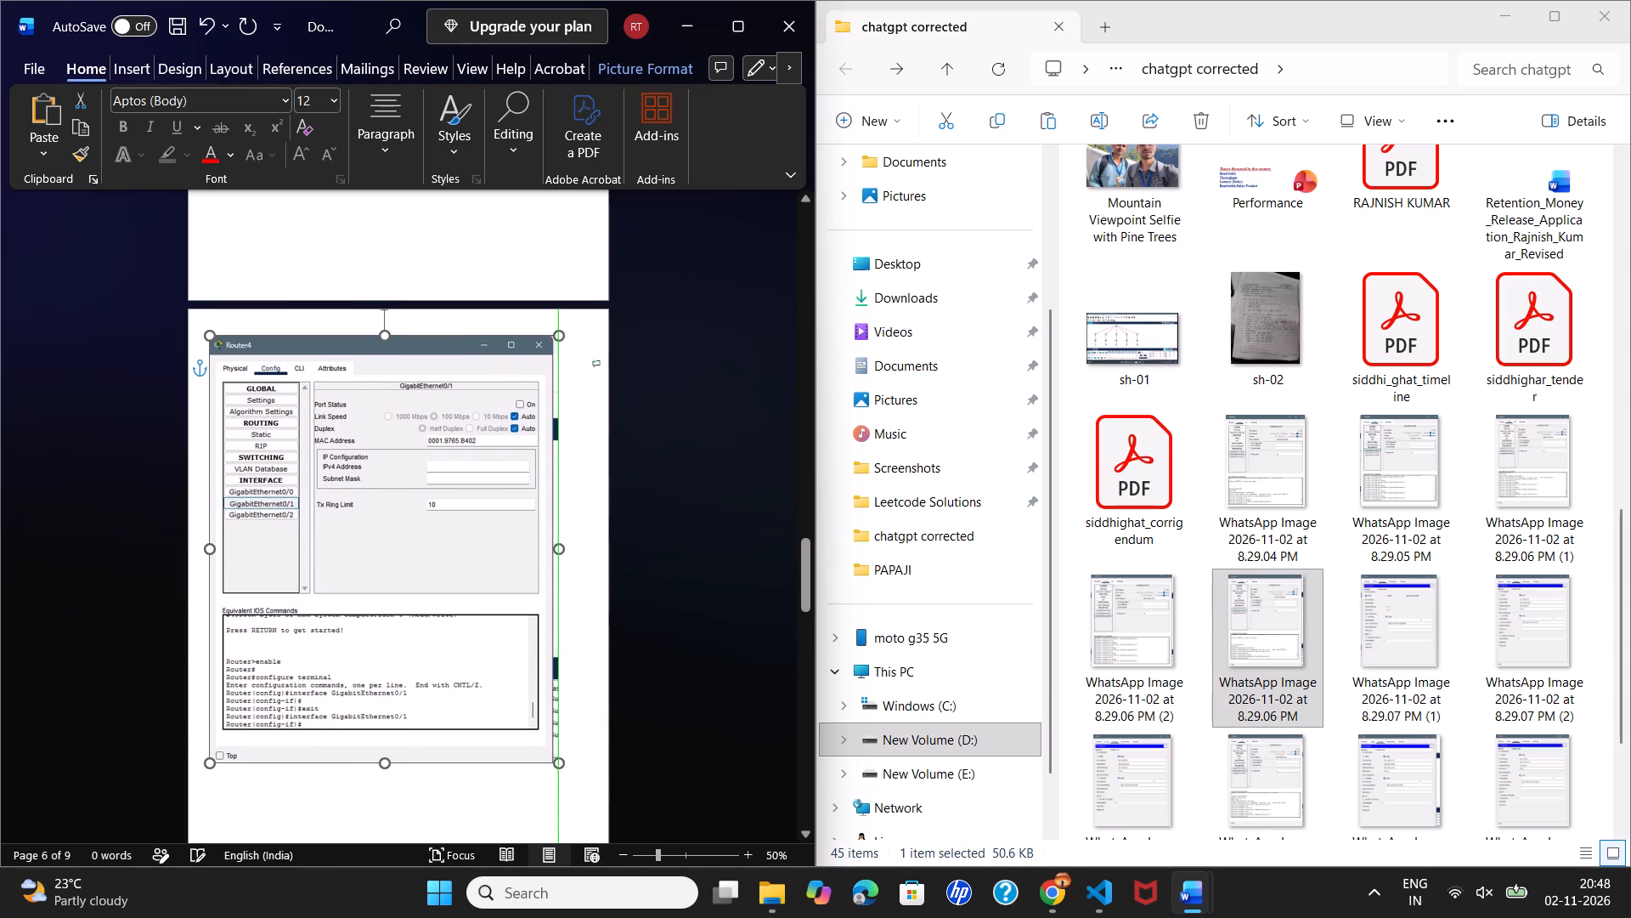
left_click_drag(466, 629, 460, 628)
Copy WhatsApp Image 2026-11-02 at 8.29.07 PM (1) from the folder and paste it with the cursor on blank page 7.
scroll(460, 628, "down", 1)
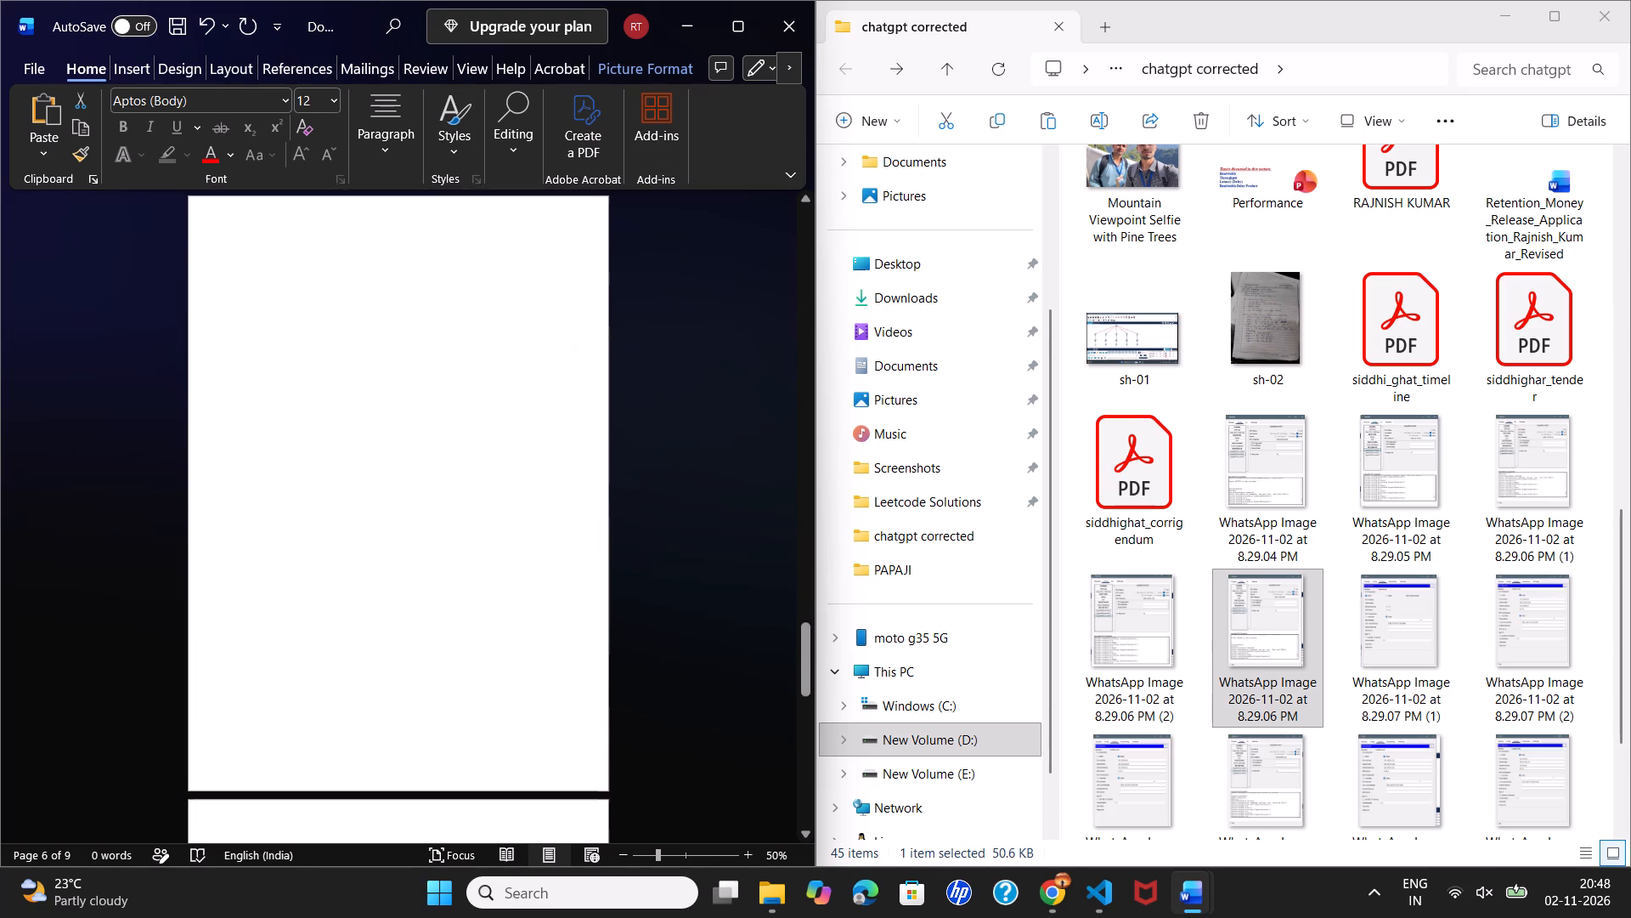
scroll(460, 628, "down", 1)
scroll(1232, 613, "down", 1)
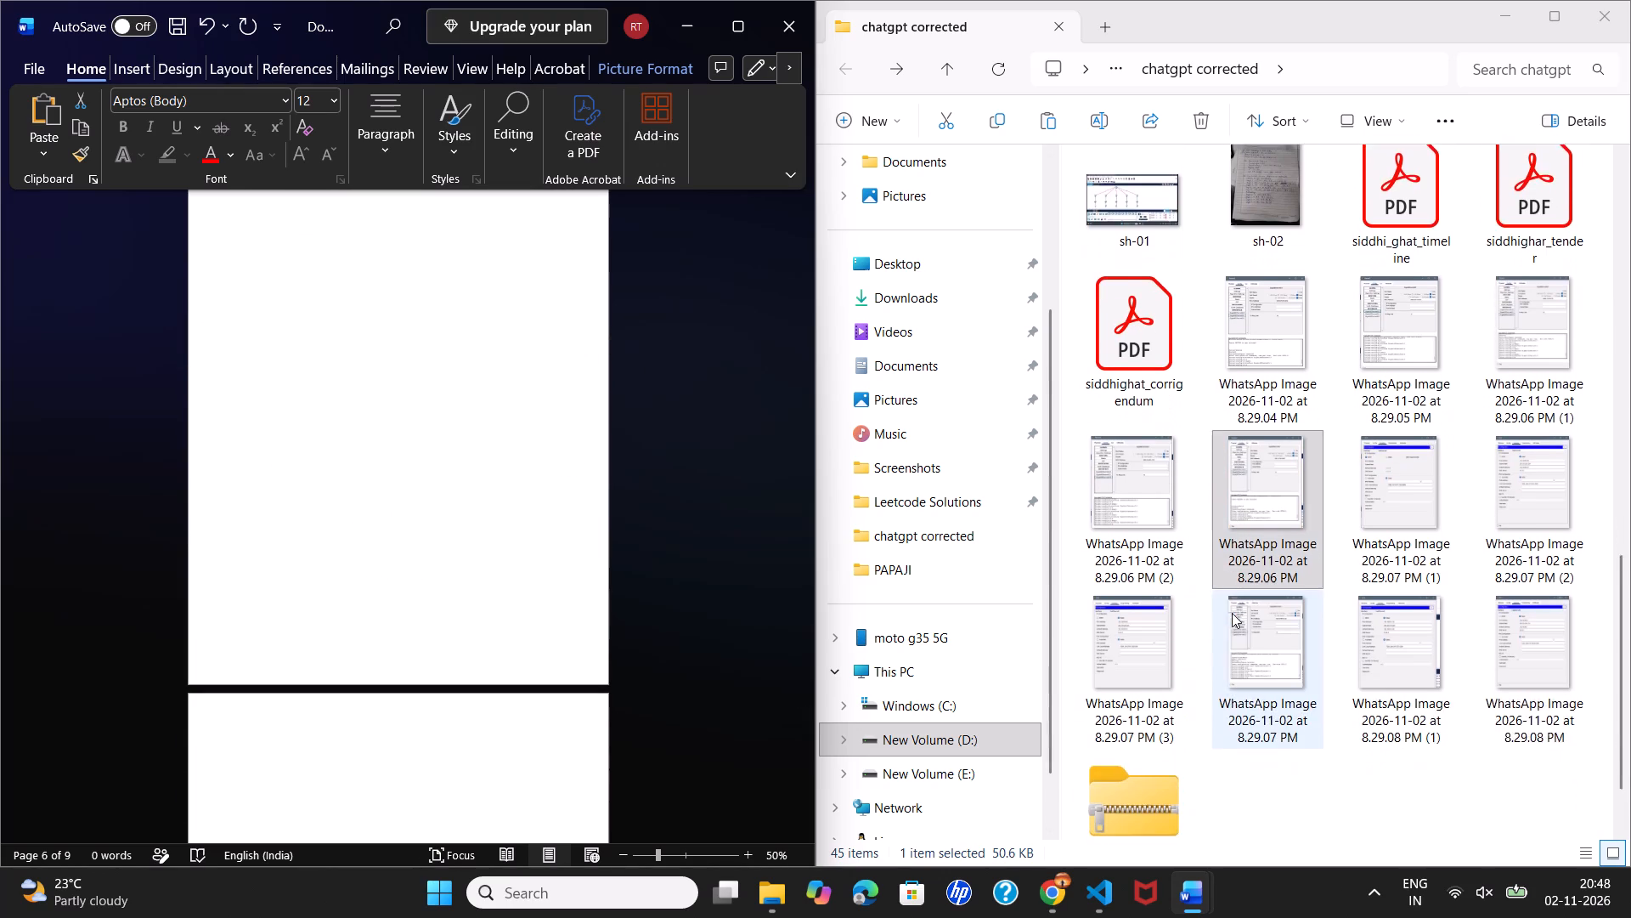
scroll(1232, 613, "down", 2)
left_click(1383, 373)
right_click(1383, 373)
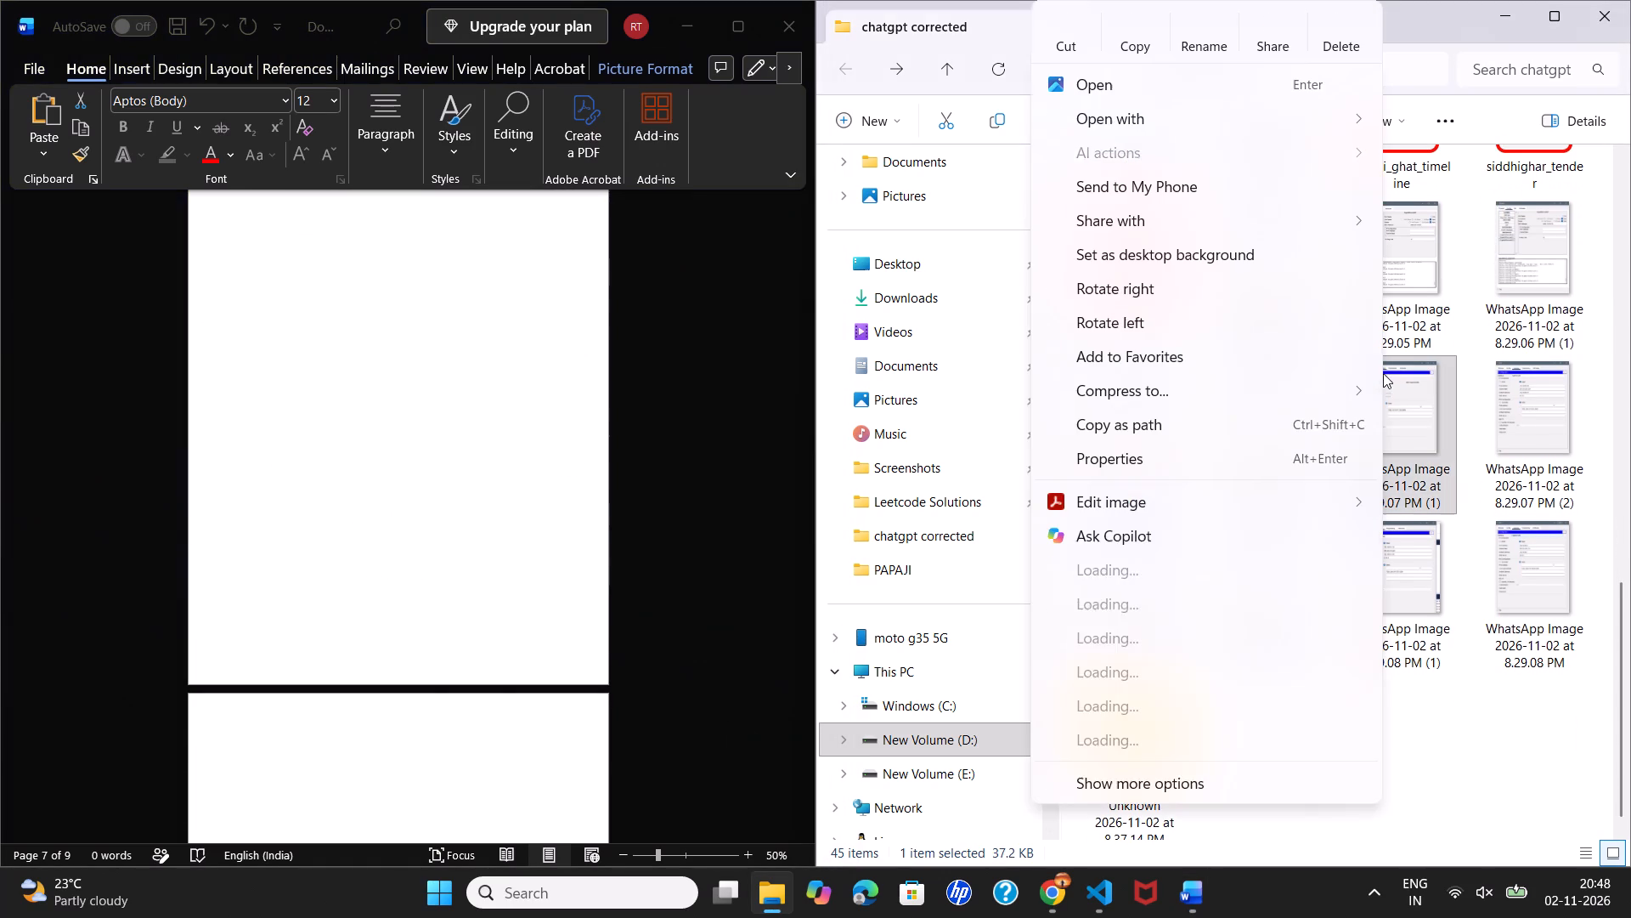
left_click(1151, 32)
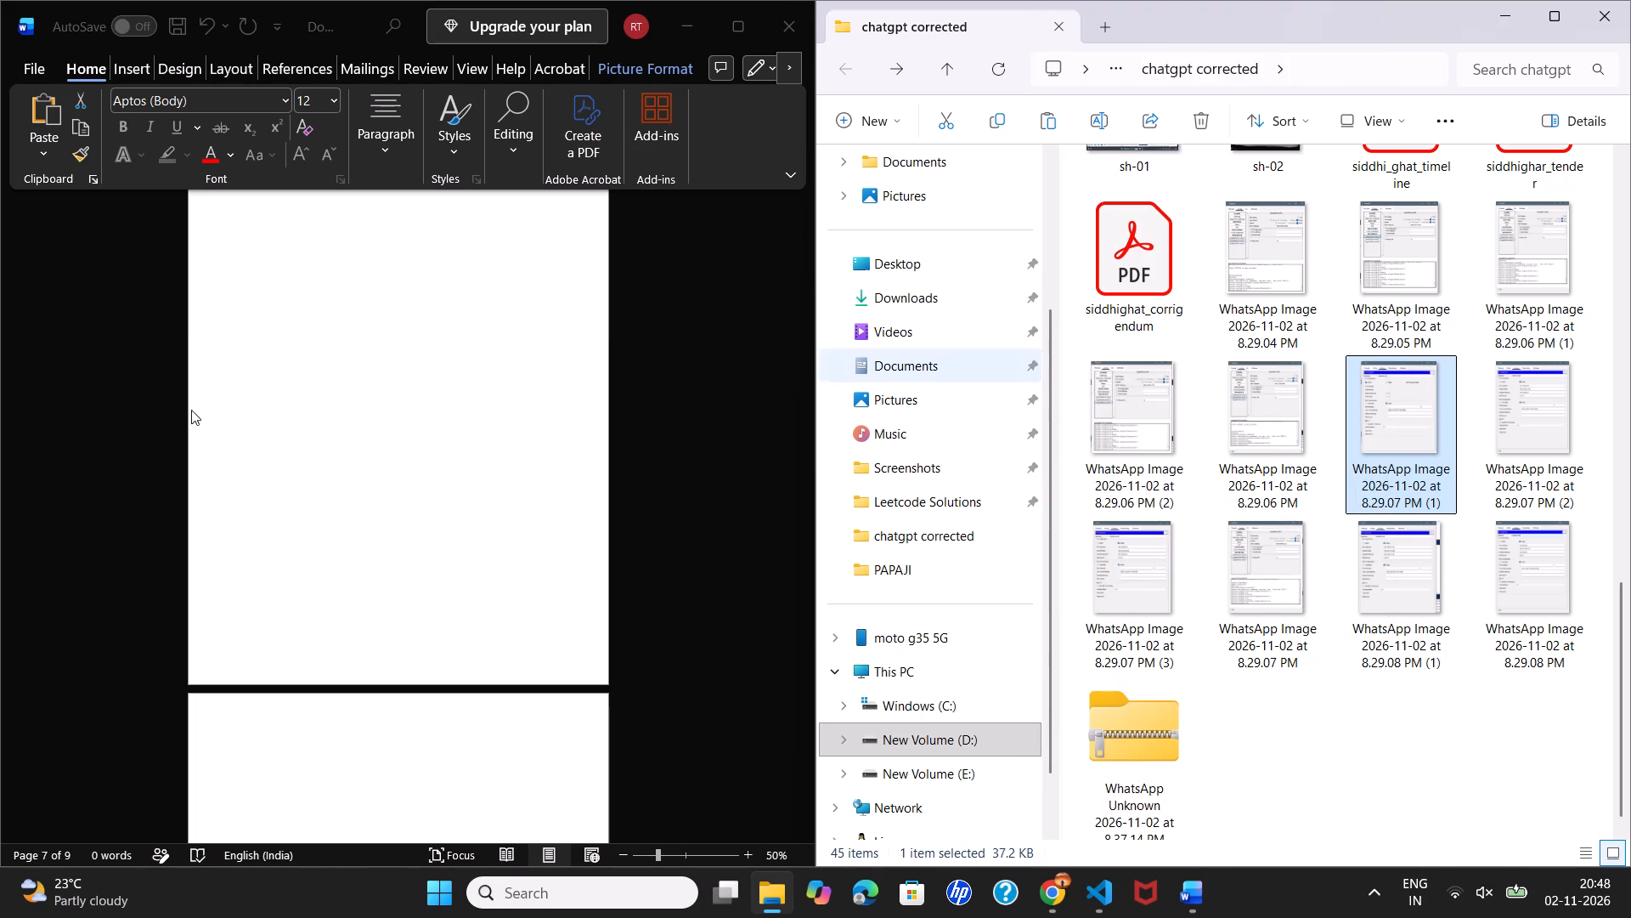
left_click(282, 381)
double_click(282, 381)
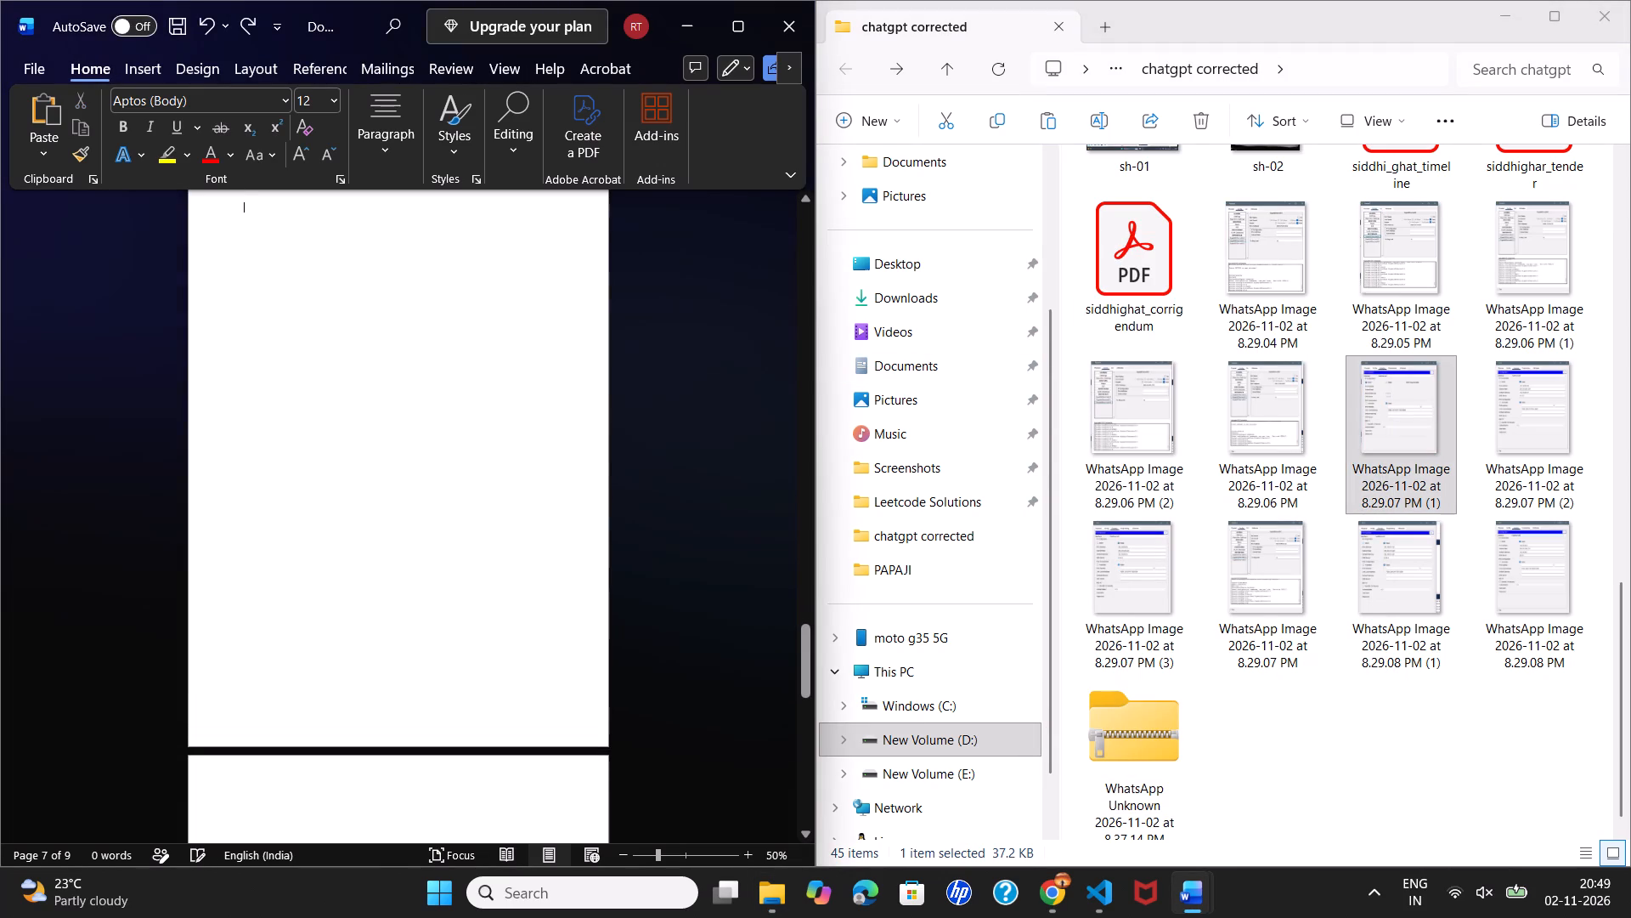
key("ctrl+v")
Set the pasted PC IP Configuration picture's wrapping to In Front of Text and move it up onto the upper part of page 7.
right_click(308, 541)
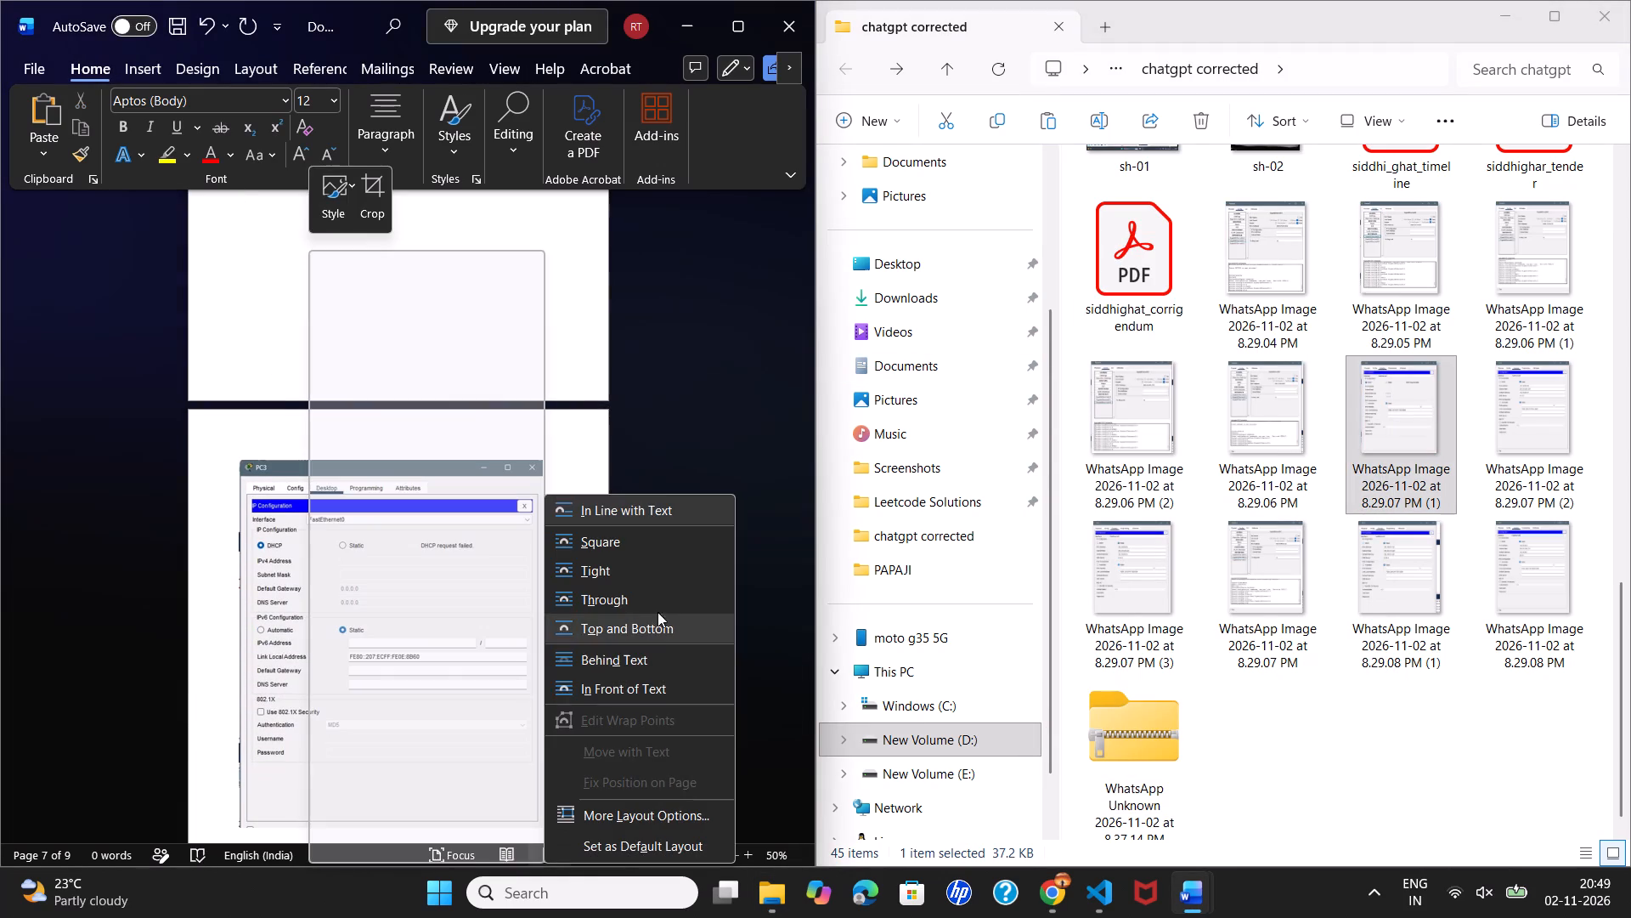
left_click(662, 686)
left_click_drag(437, 660, 457, 251)
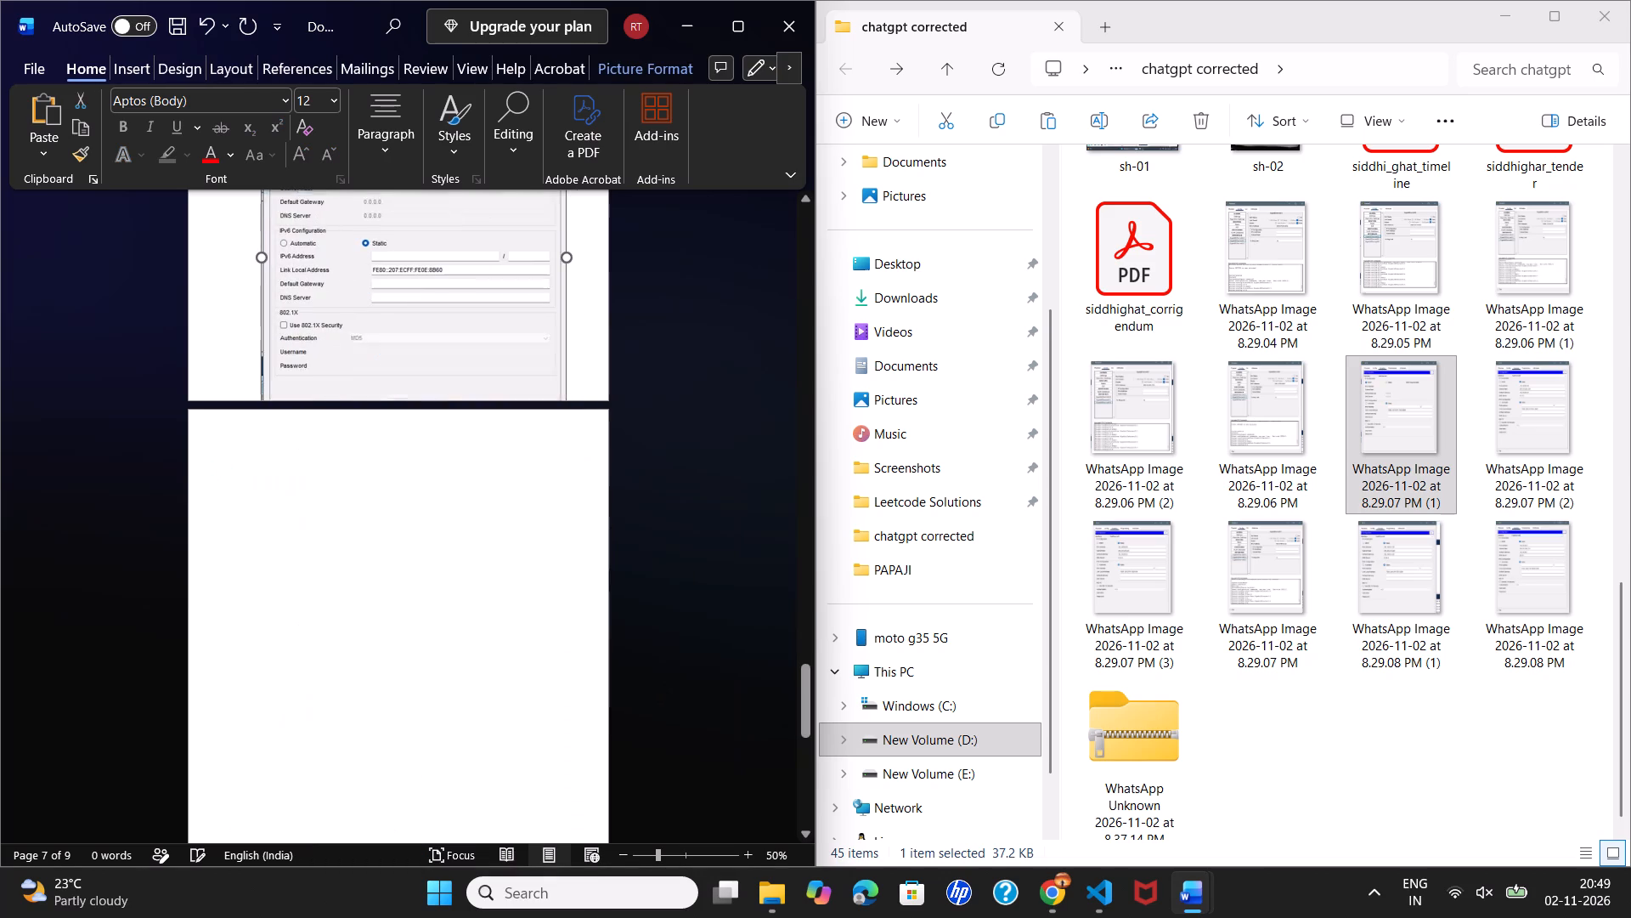
left_click_drag(457, 251, 457, 241)
scroll(457, 241, "up", 1)
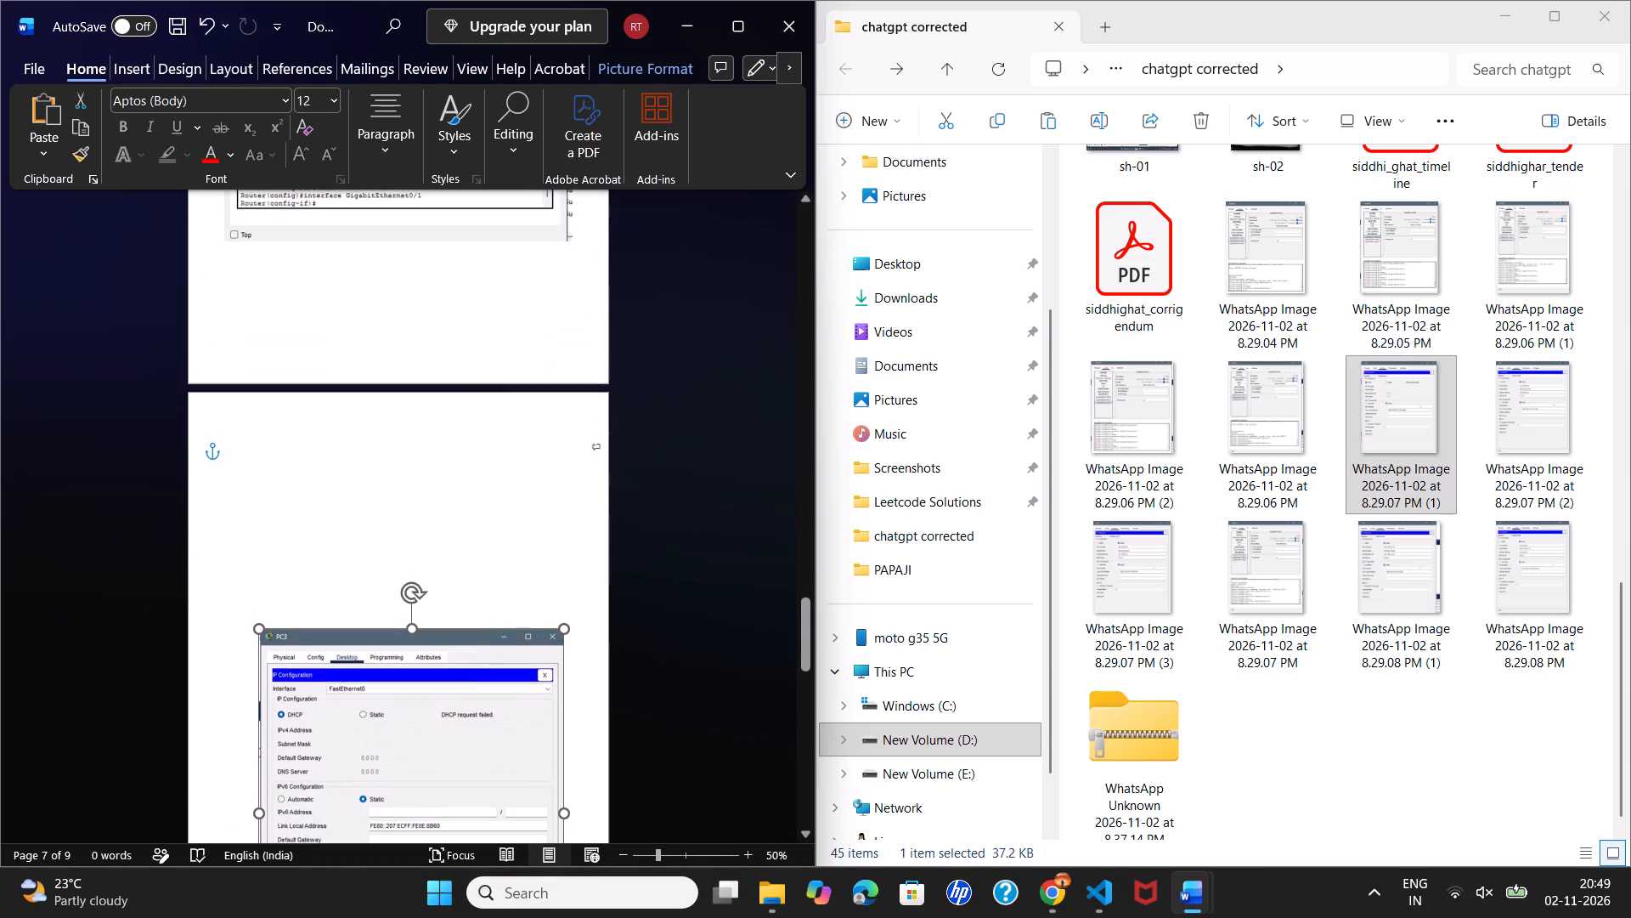
scroll(457, 241, "up", 1)
left_click_drag(406, 713, 403, 535)
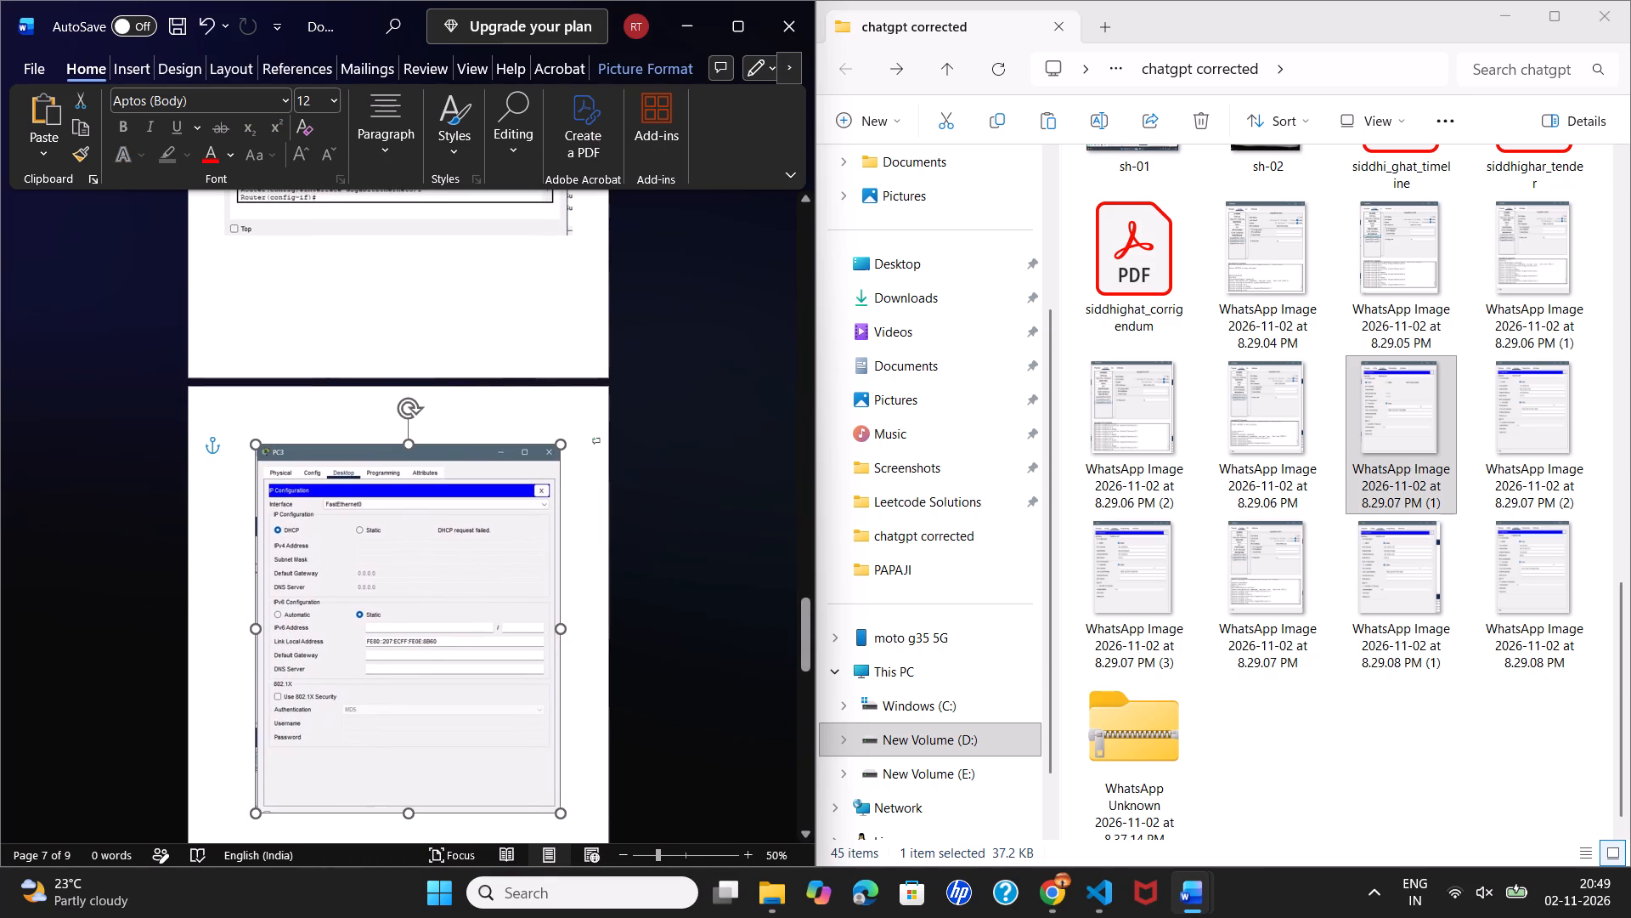
left_click_drag(403, 535, 402, 535)
Copy WhatsApp Image 2026-11-02 at 8.29.07 PM (2) from the folder and paste it with the cursor on blank page 8.
scroll(621, 524, "down", 1)
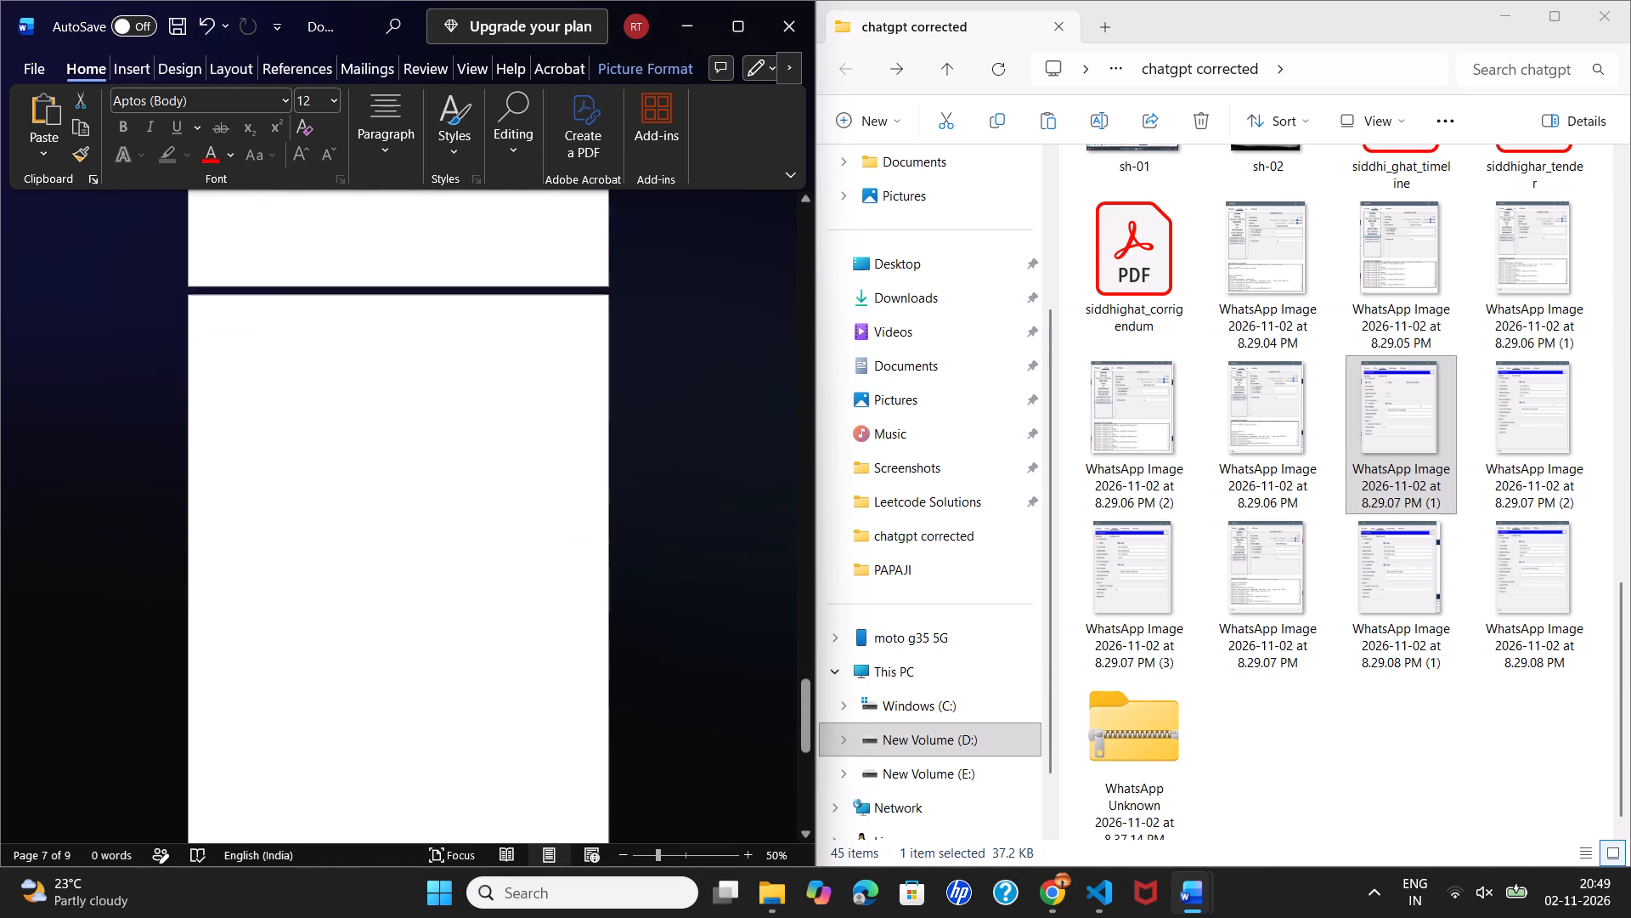
scroll(621, 524, "down", 1)
left_click(470, 510)
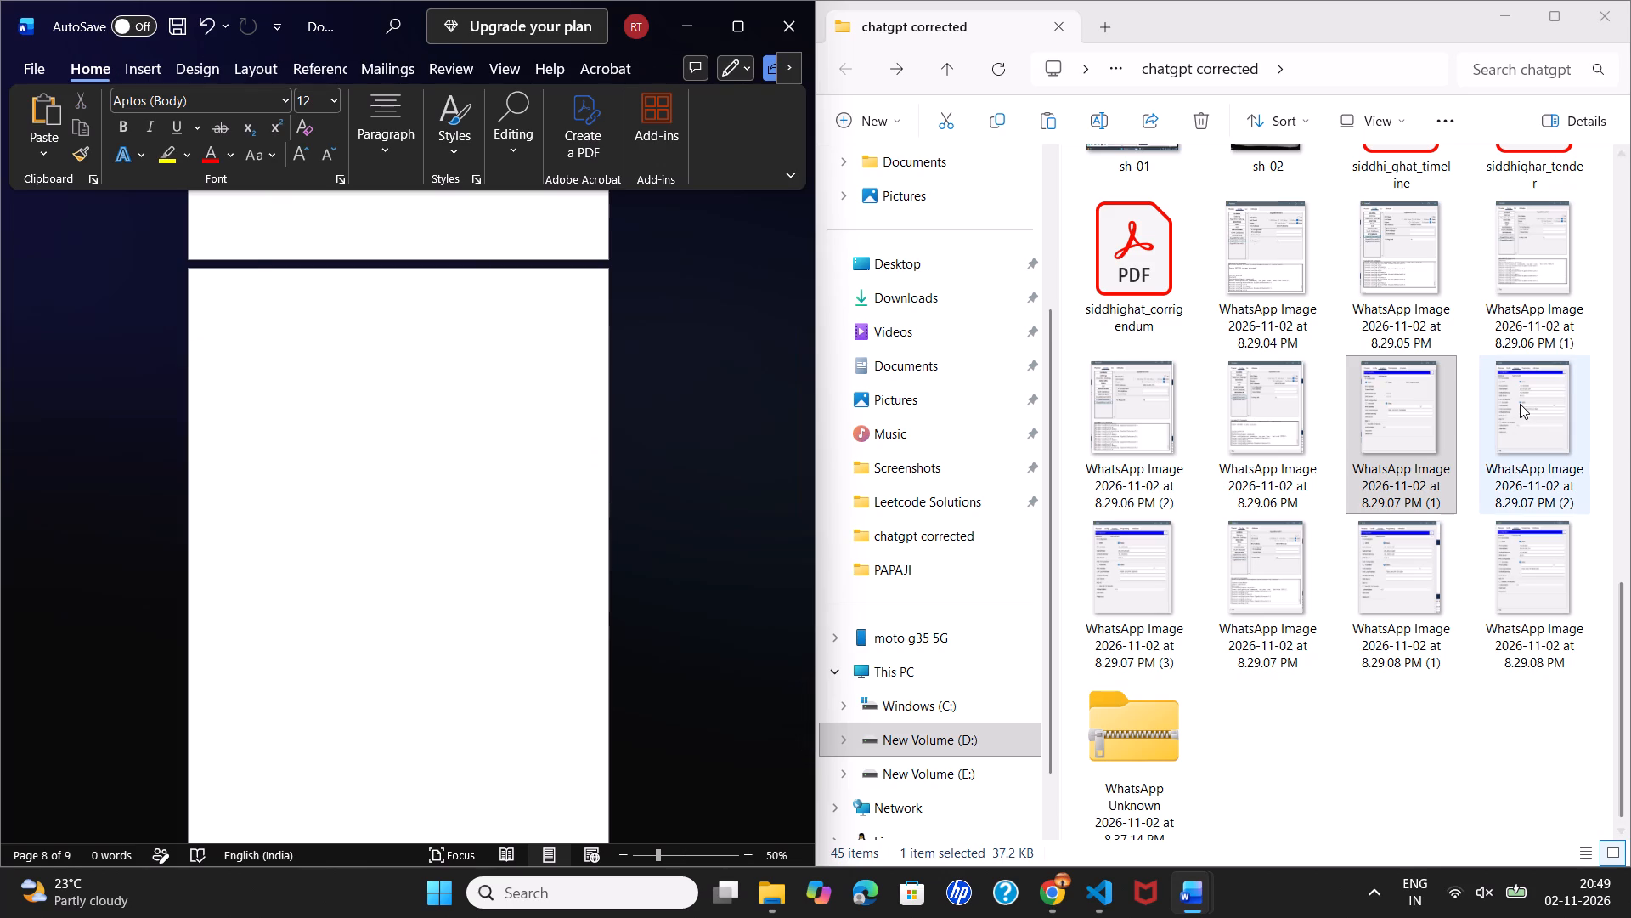
left_click(1520, 404)
right_click(1520, 404)
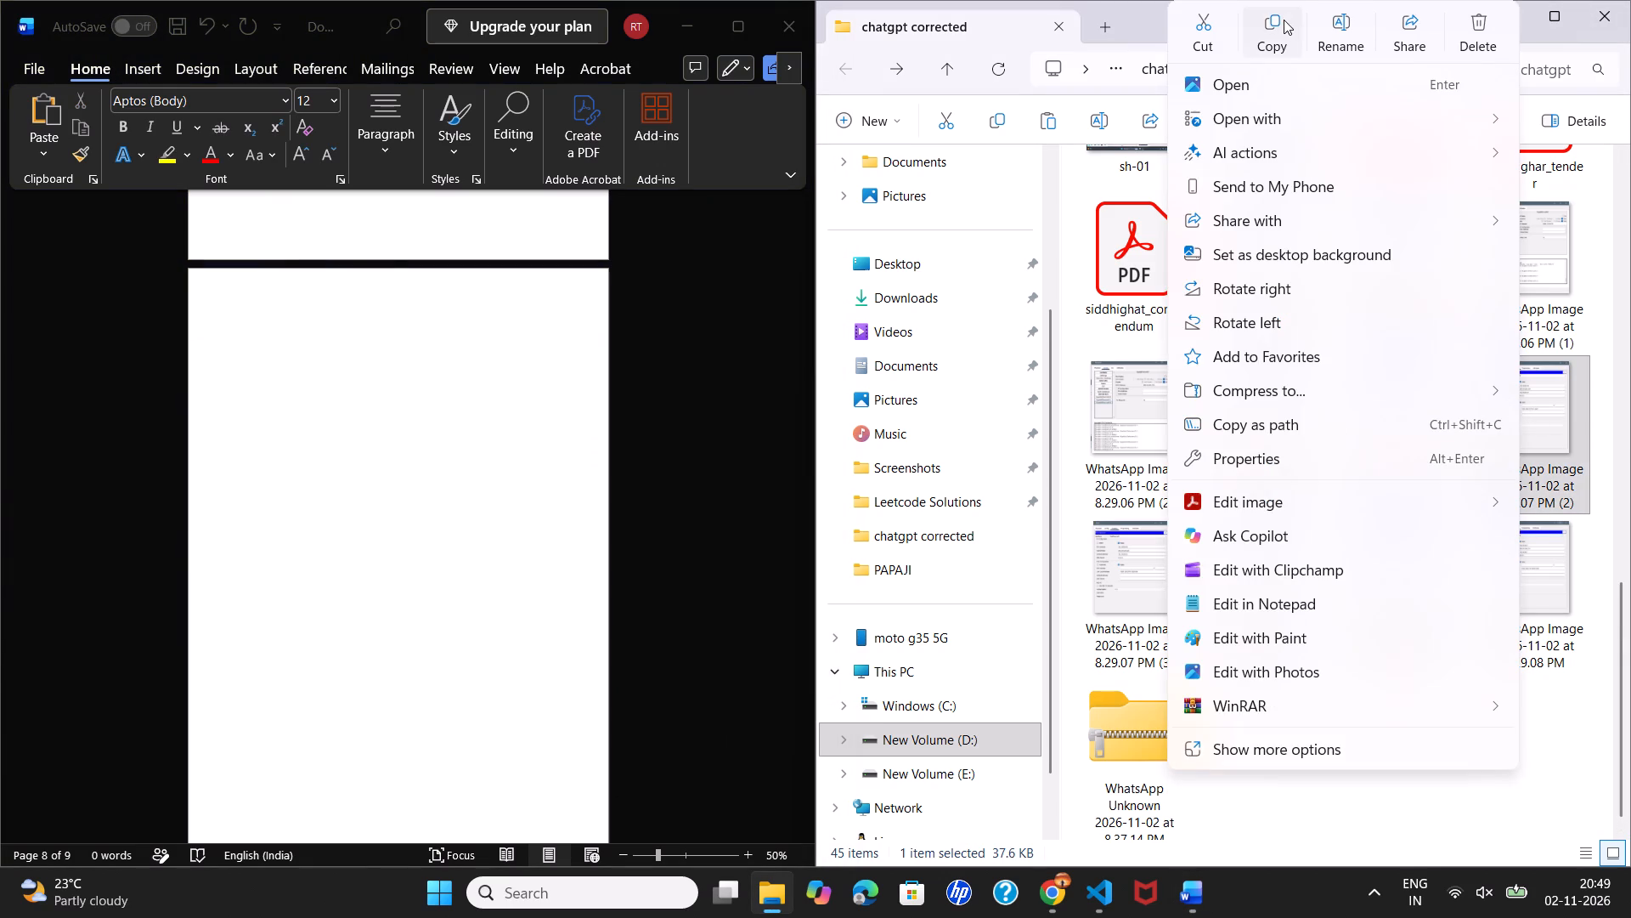
left_click(1284, 20)
left_click(491, 404)
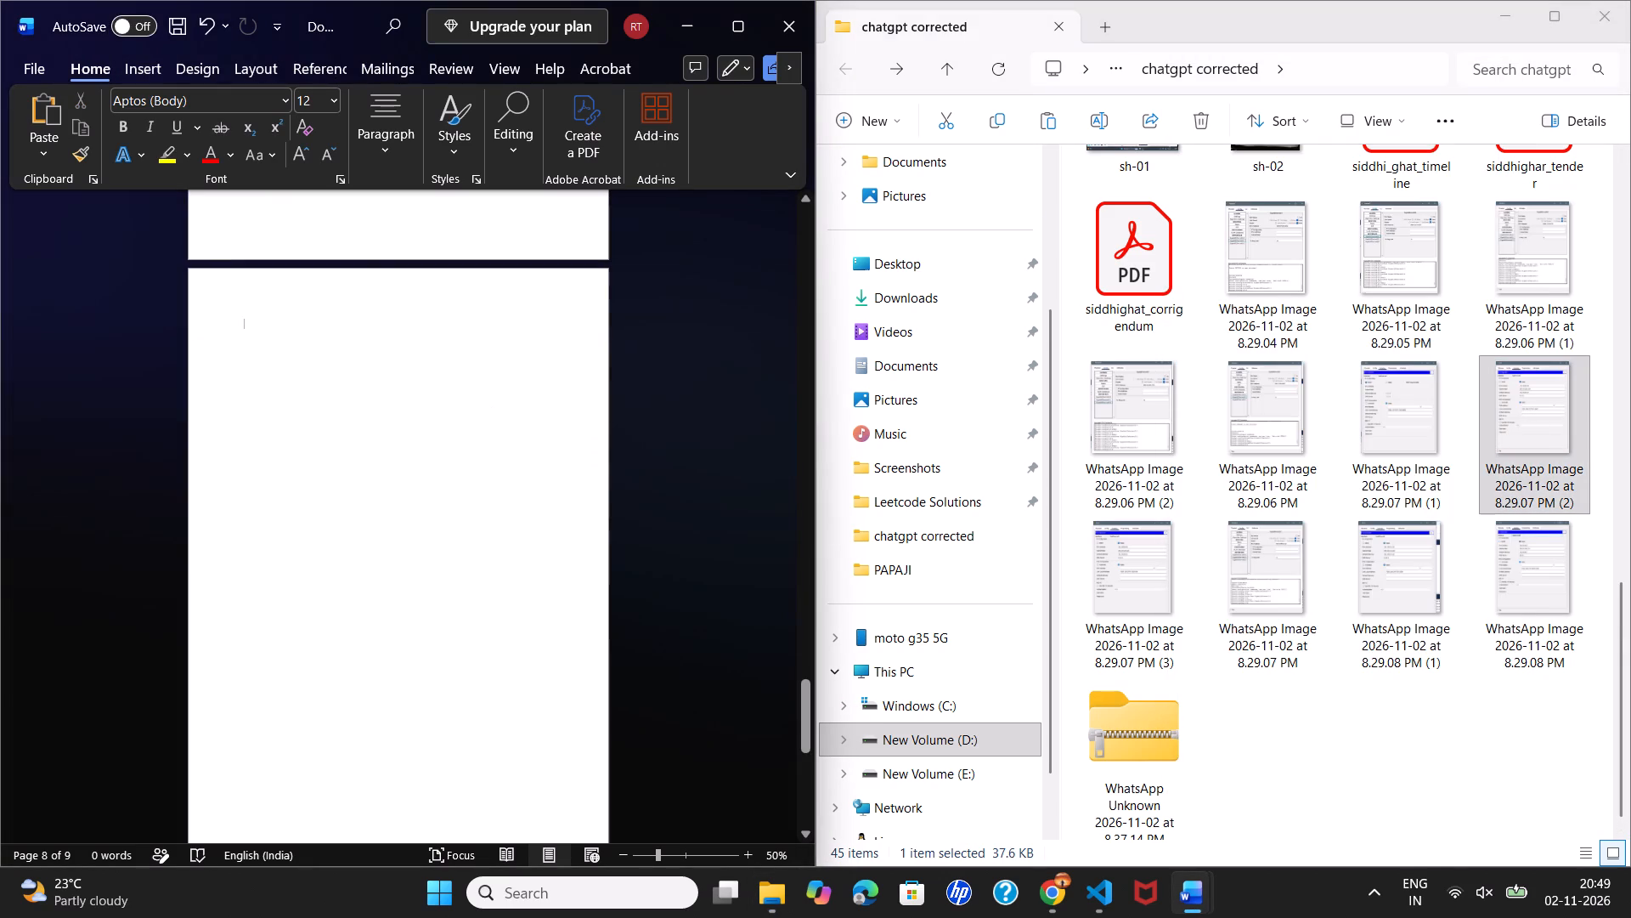
key("ctrl+v")
Look through the document's pages to check the placed pictures and the remaining blank pages up to the last page.
scroll(491, 404, "up", 2)
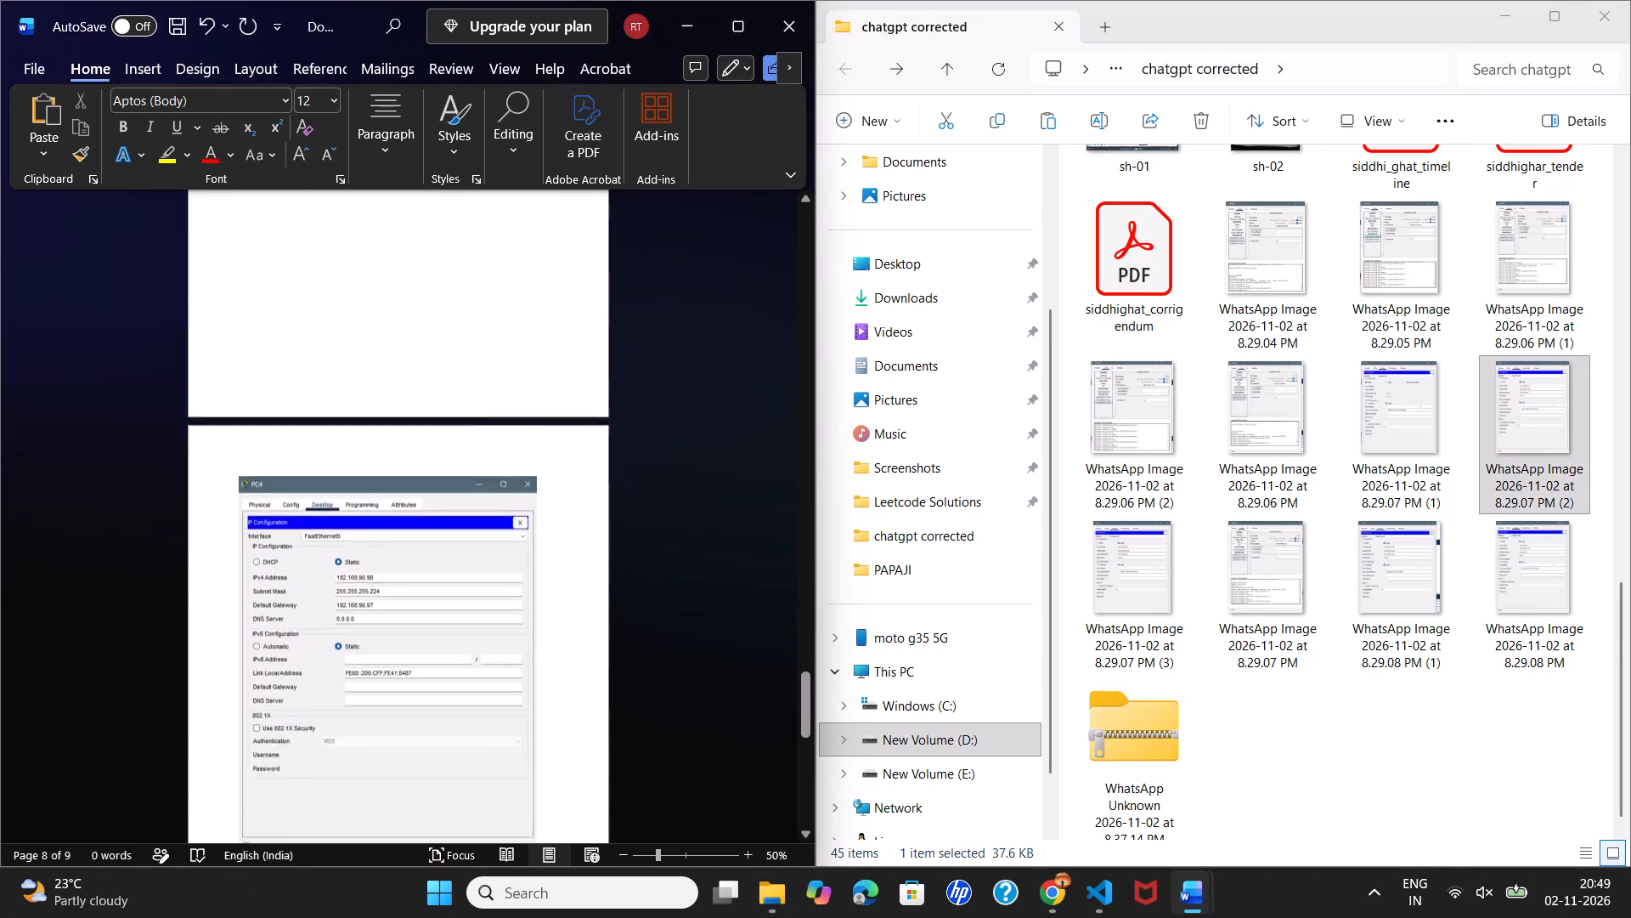
scroll(491, 404, "up", 3)
scroll(491, 404, "right", 1)
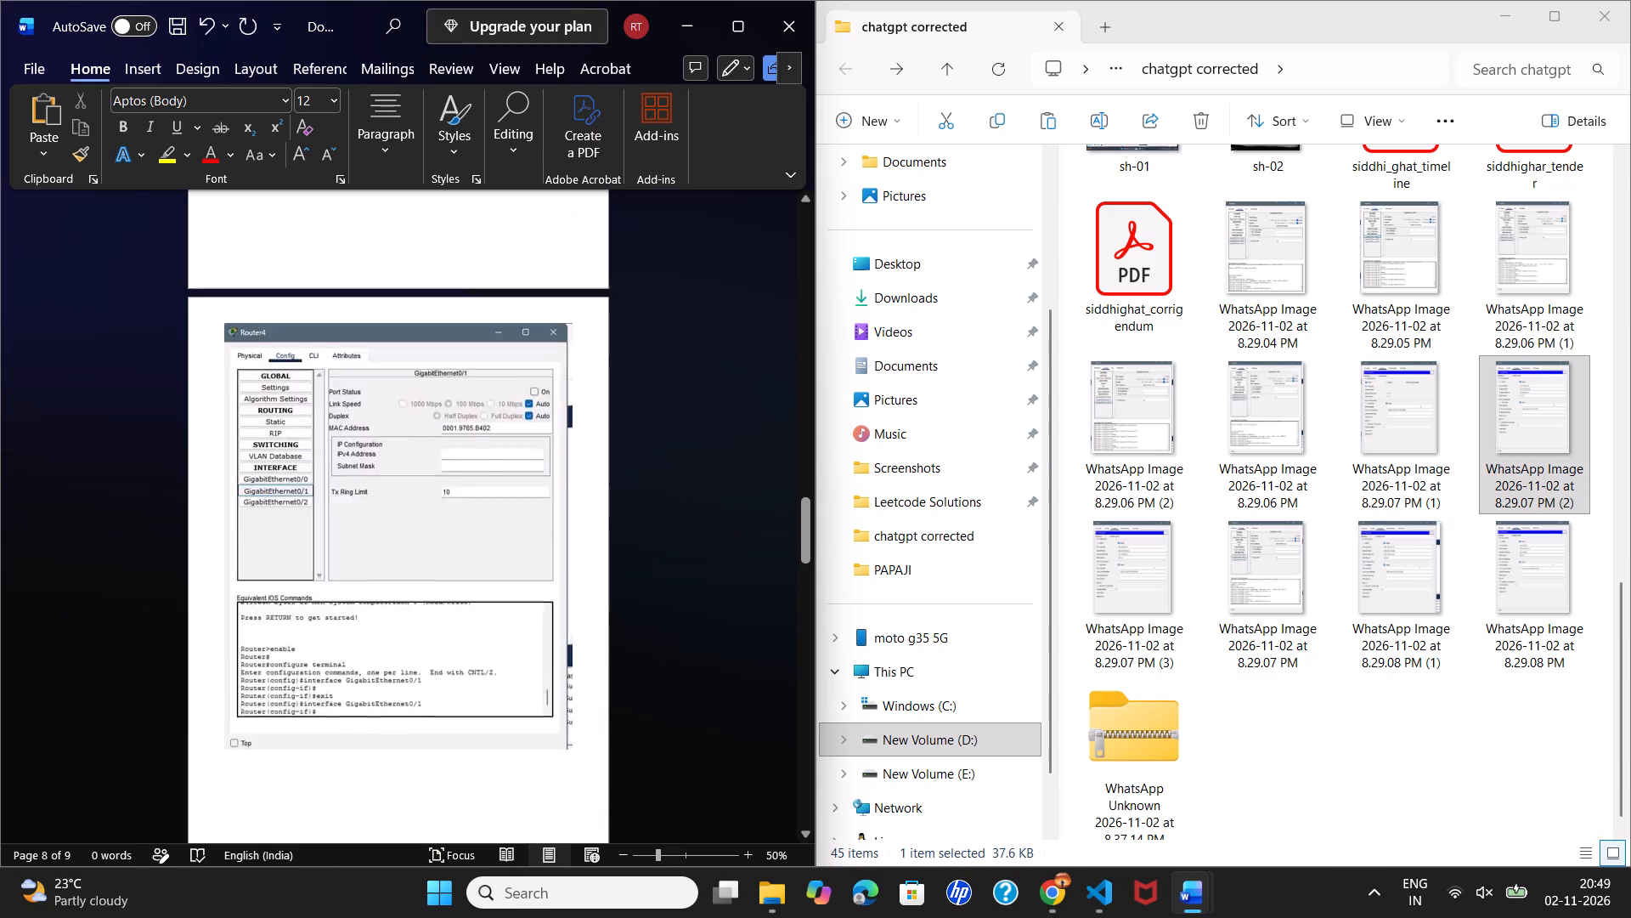
scroll(491, 404, "right", 2)
scroll(491, 404, "down", 1)
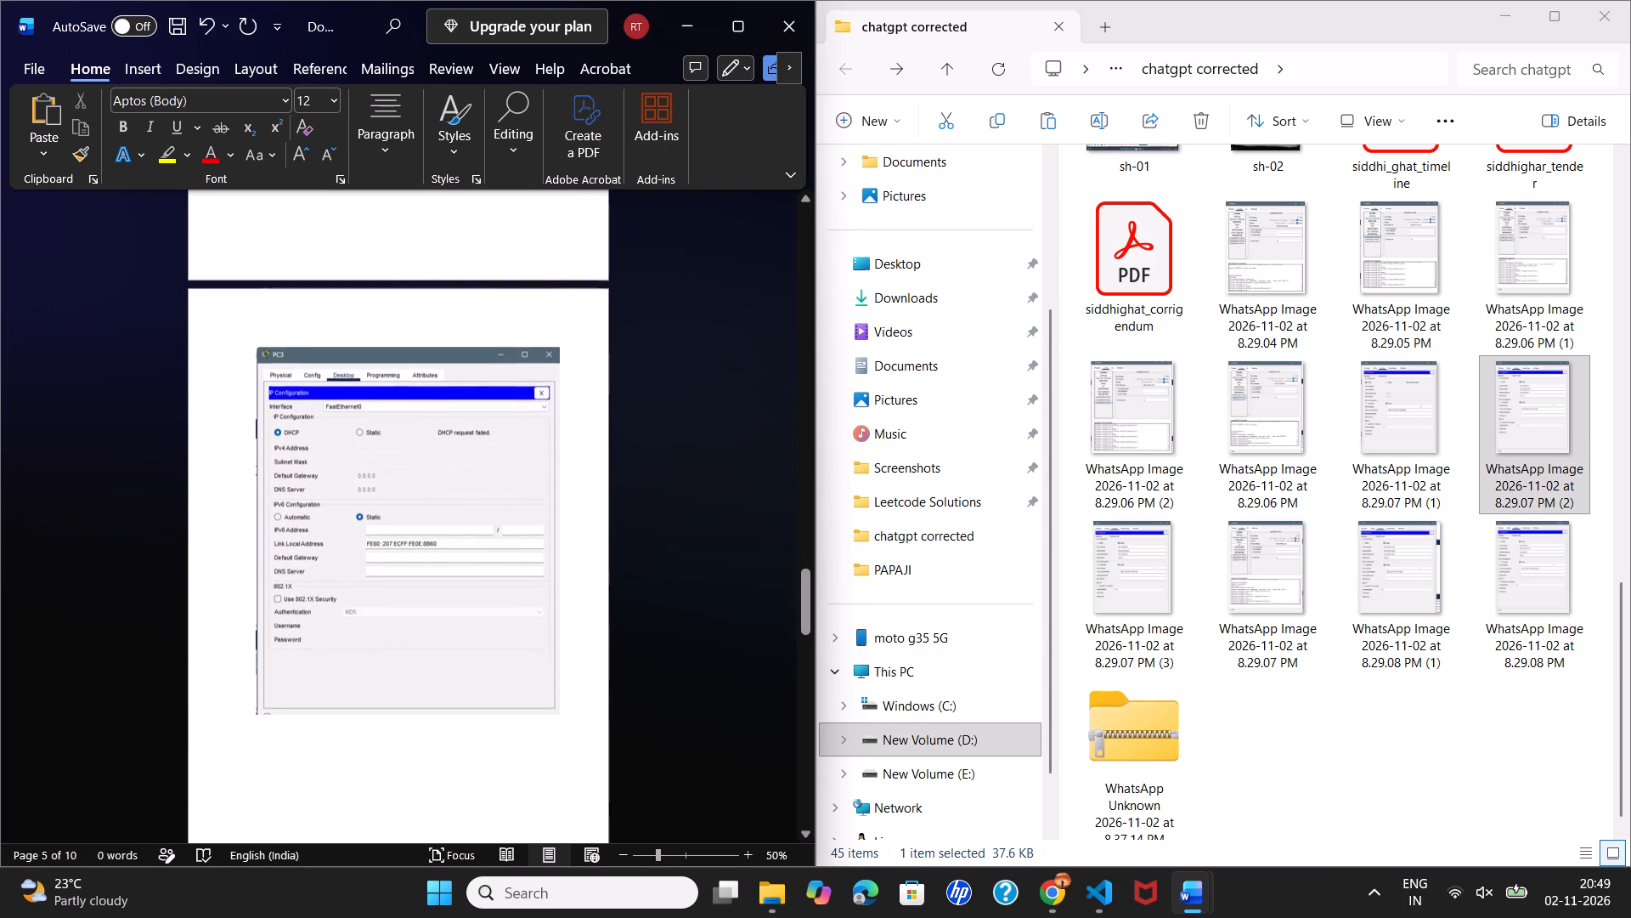
scroll(491, 404, "down", 2)
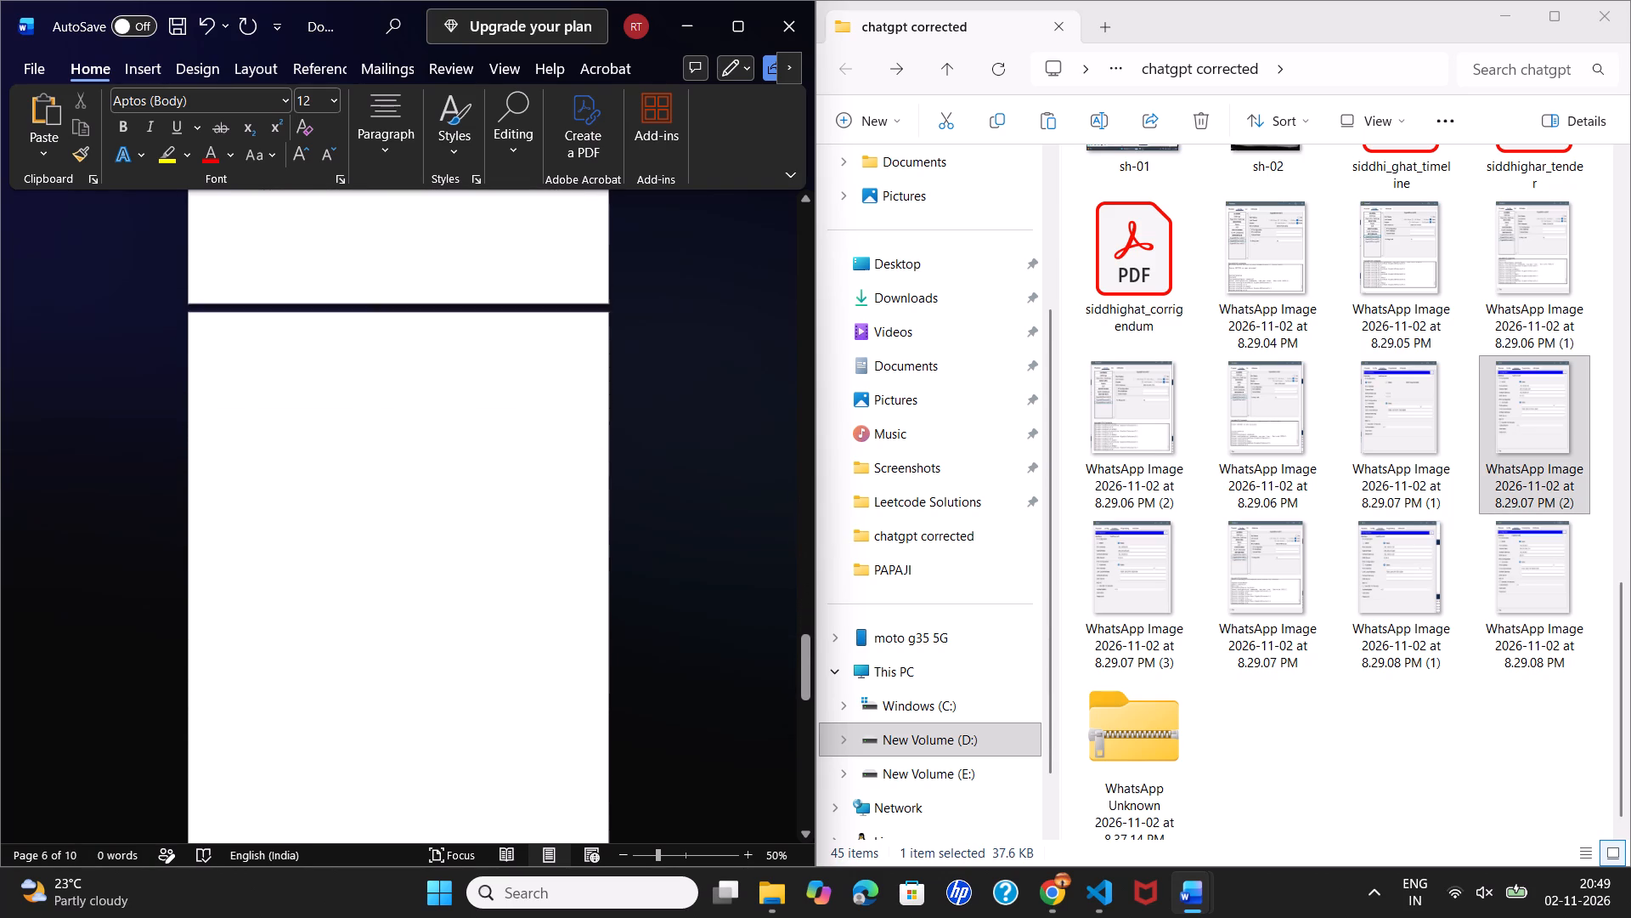
scroll(491, 404, "down", 3)
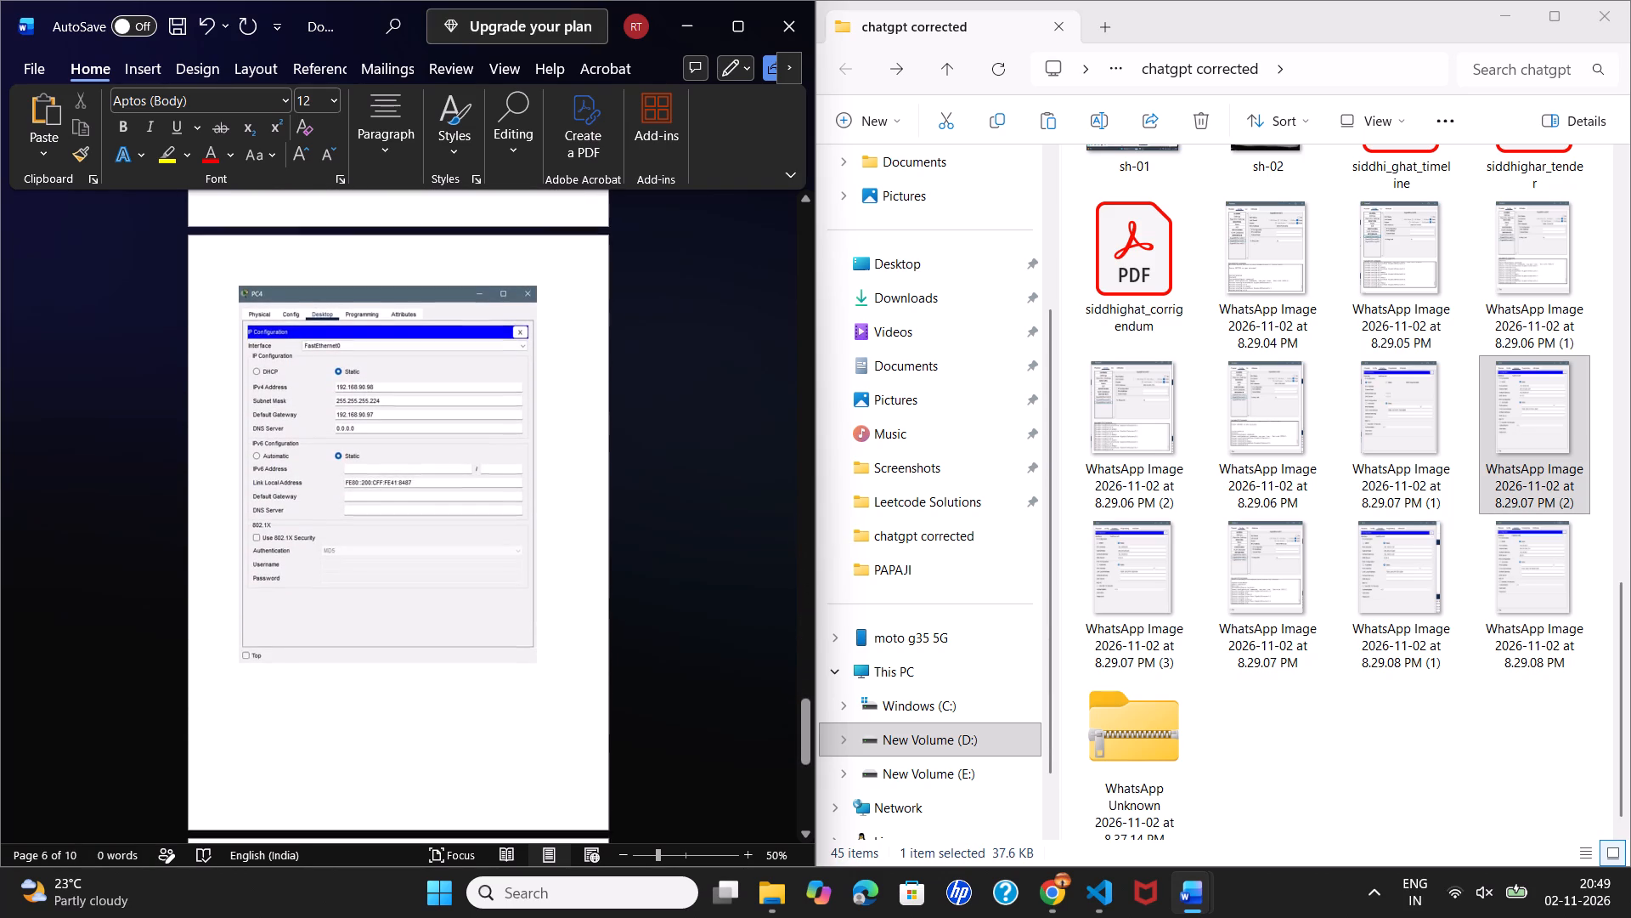
scroll(491, 404, "down", 1)
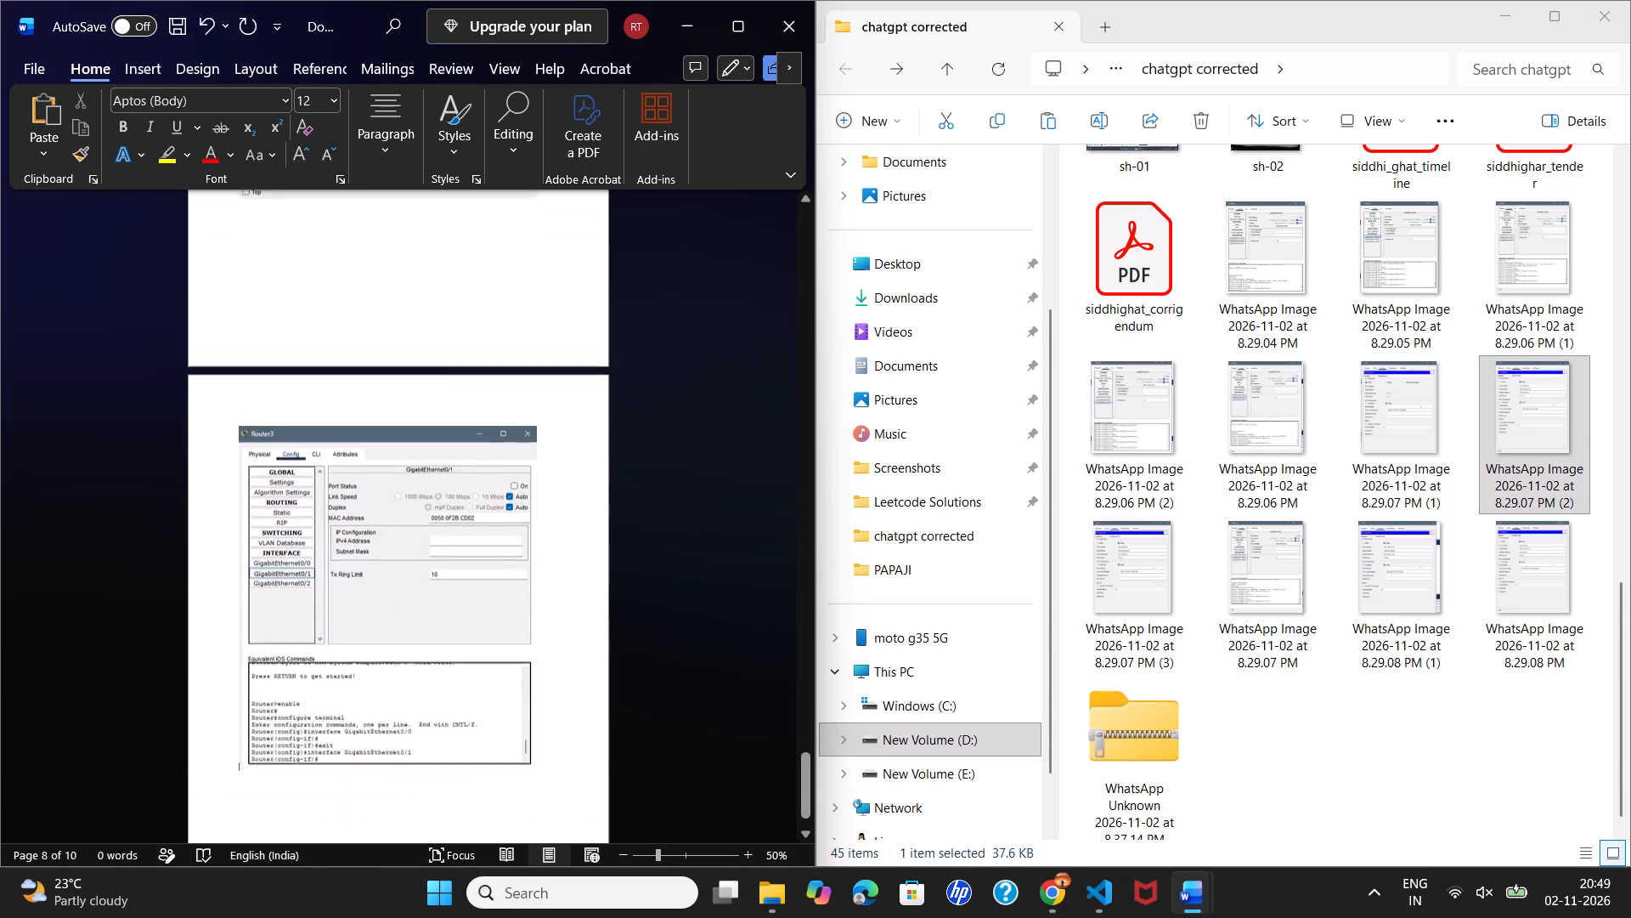
scroll(491, 404, "down", 5)
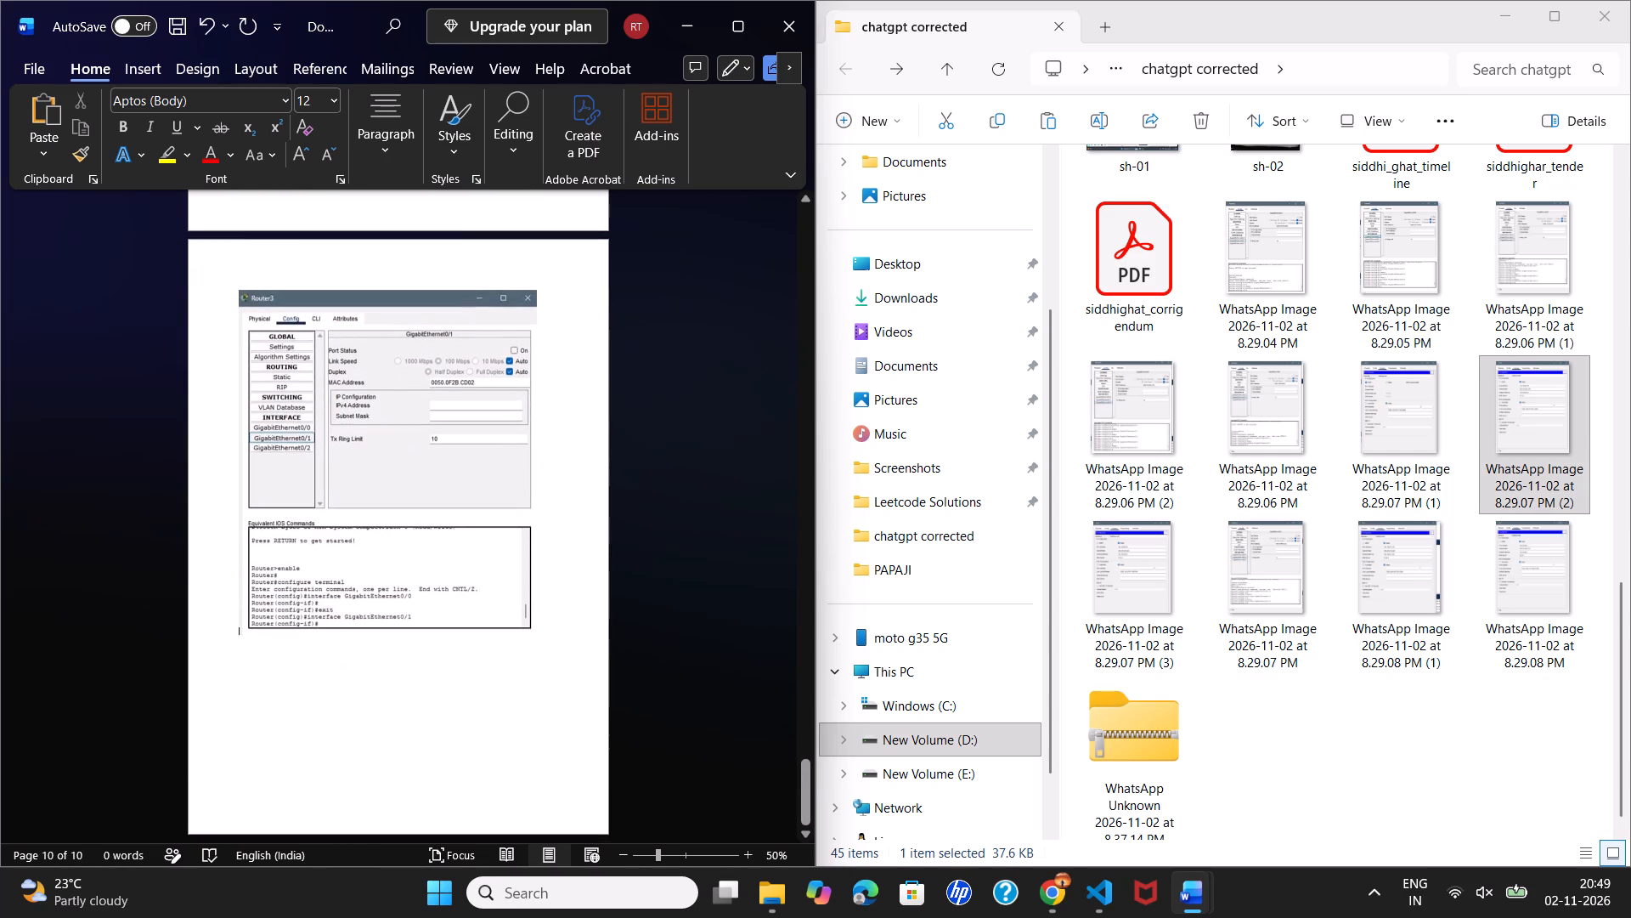
scroll(491, 404, "up", 9)
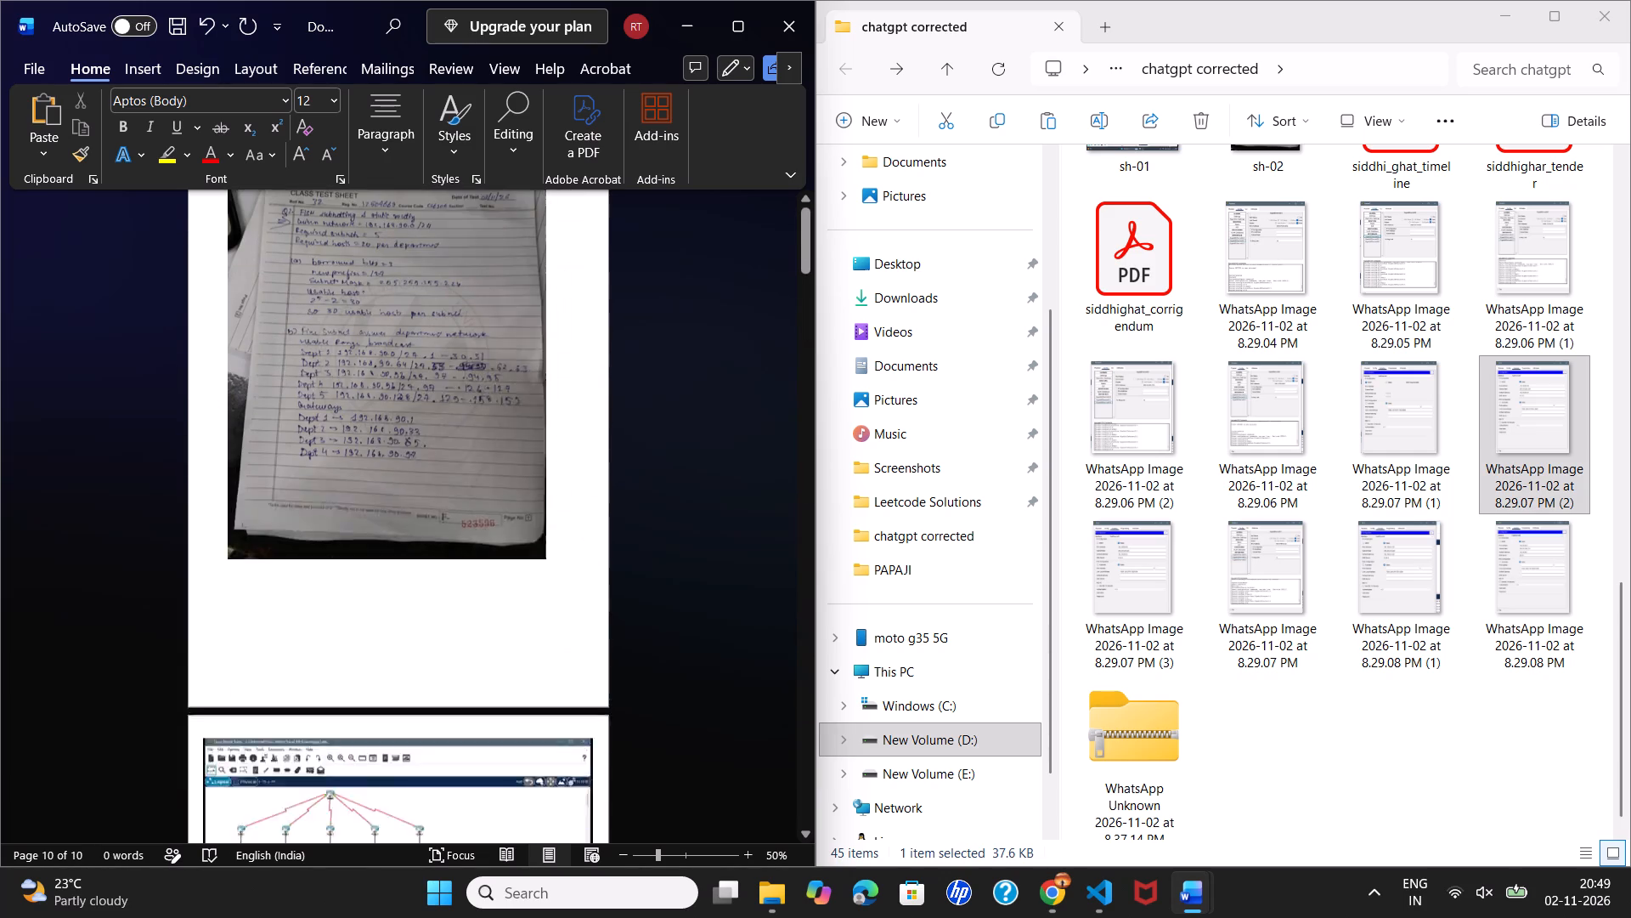
scroll(491, 404, "up", 1)
right_click(491, 404)
scroll(491, 404, "down", 12)
scroll(491, 404, "down", 10)
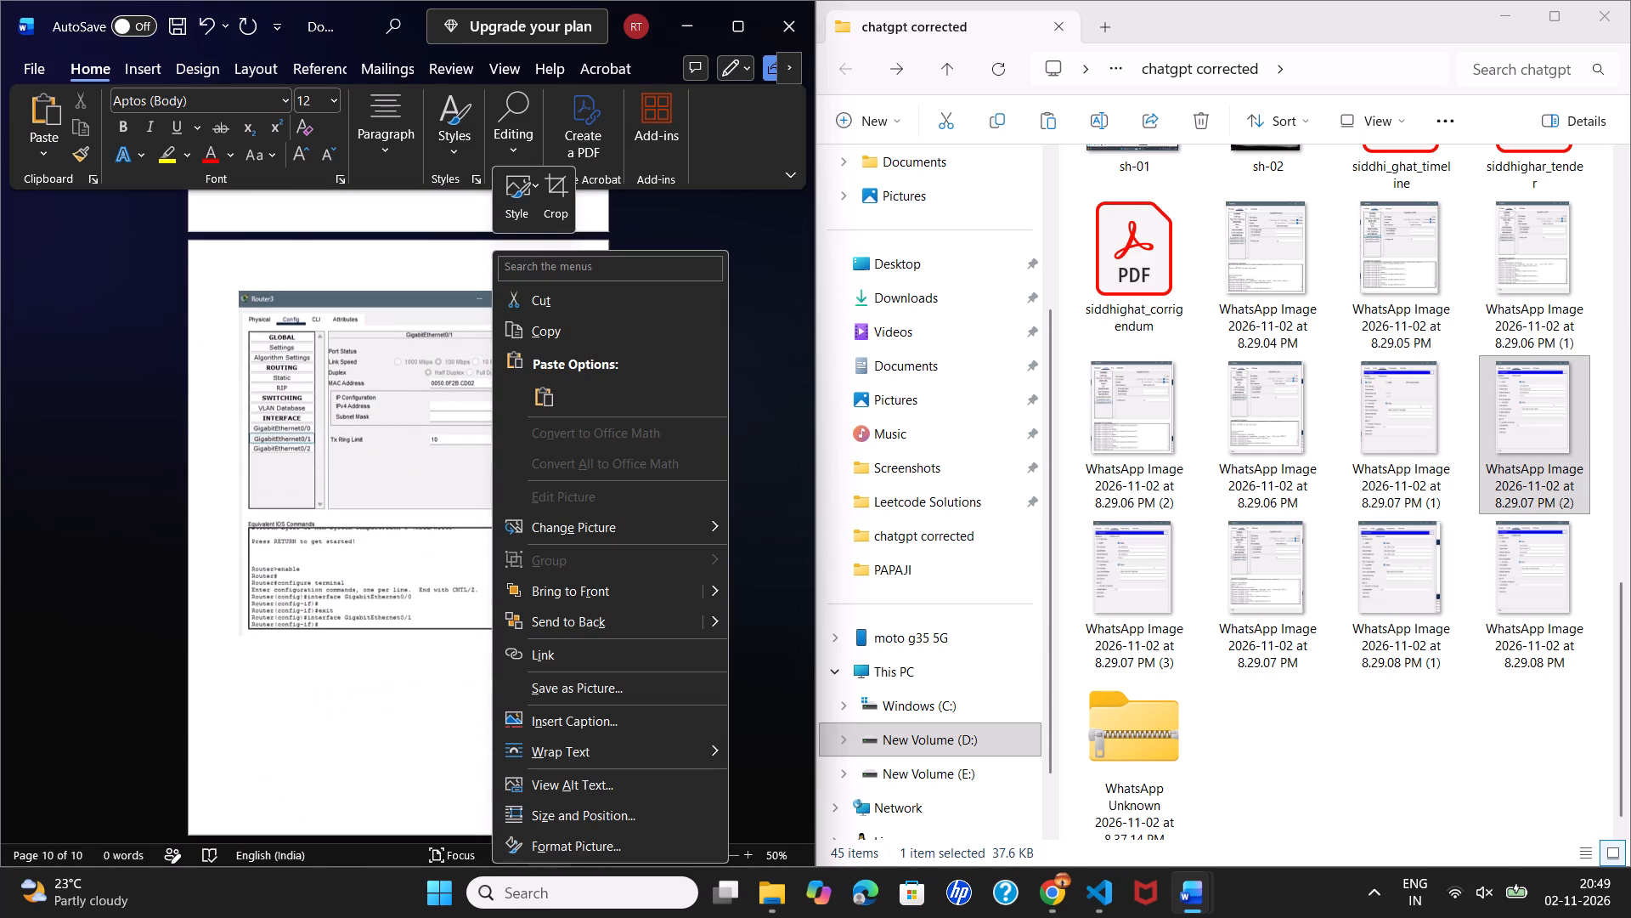
Insert three page breaks after the router picture on the document's last page.
left_click(402, 708)
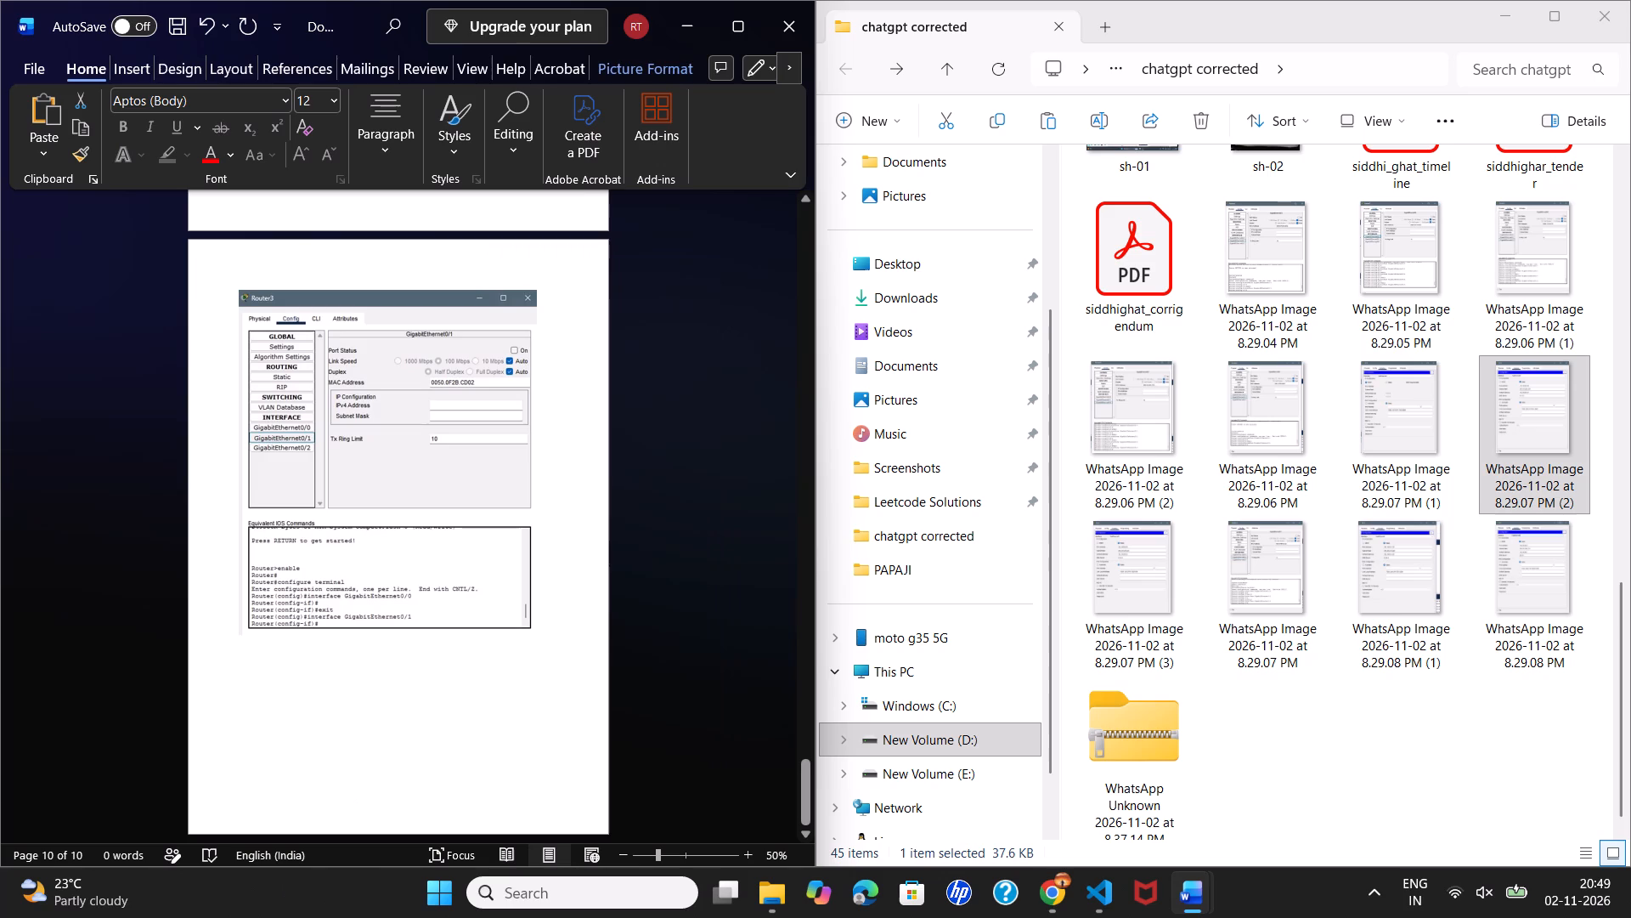
left_click(402, 708)
key("ctrl+Return")
key("ctrl+Return")
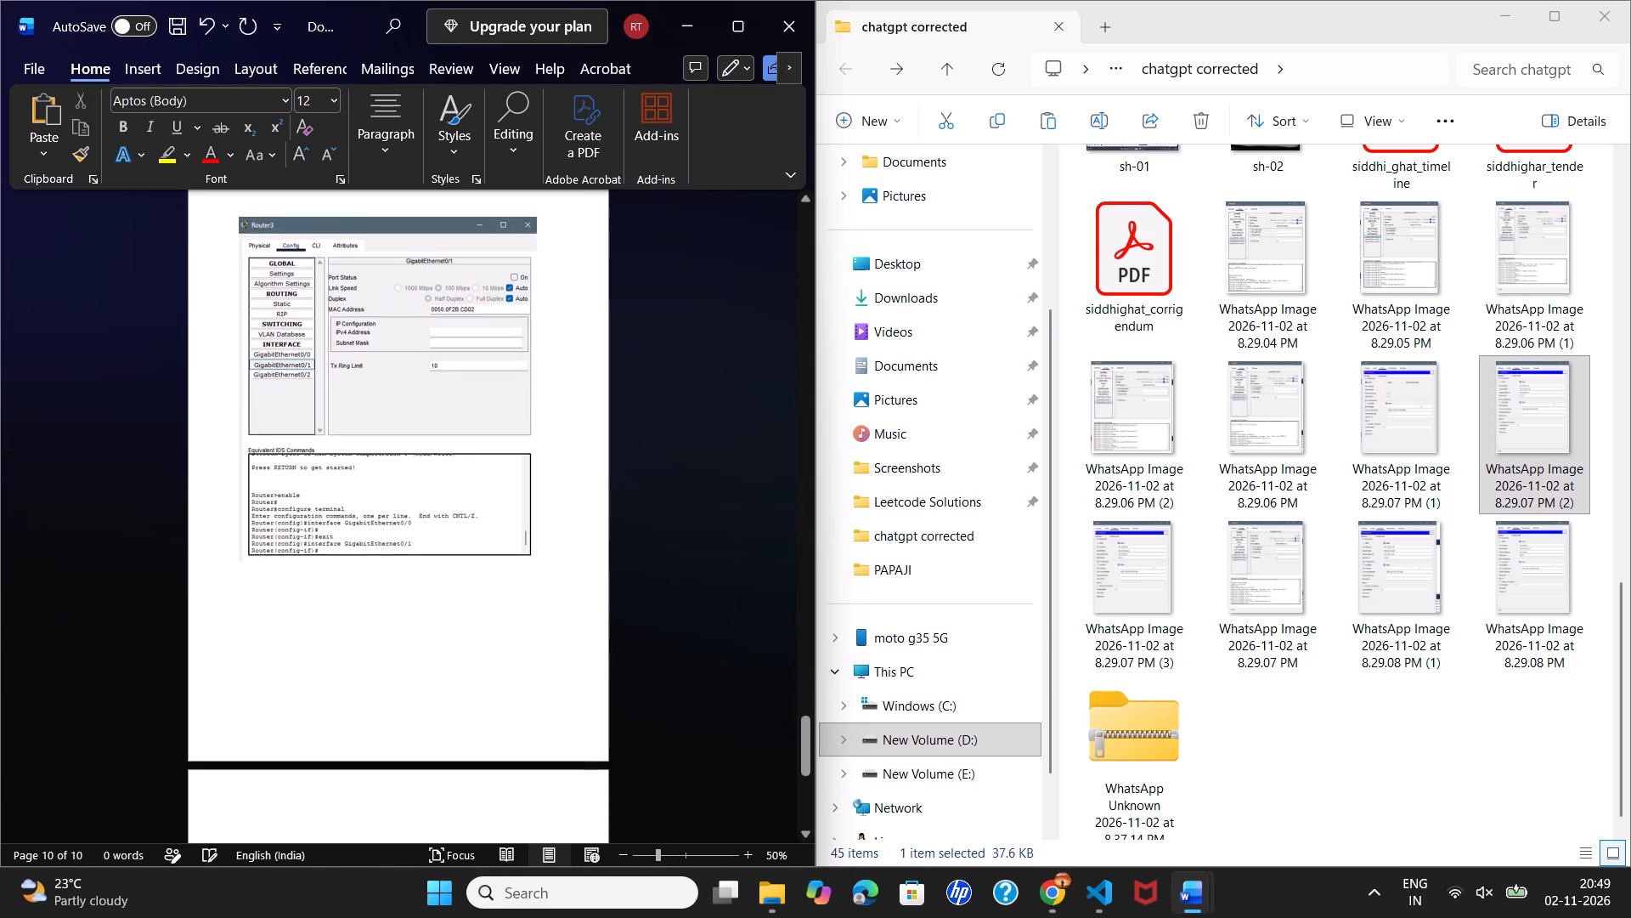
key("ctrl+Return")
Copy WhatsApp Image 2026-11-02 at 8.29.08 PM (1) from the folder and paste it on the blank page between the PC3 and PC4 pictures.
scroll(402, 708, "up", 4)
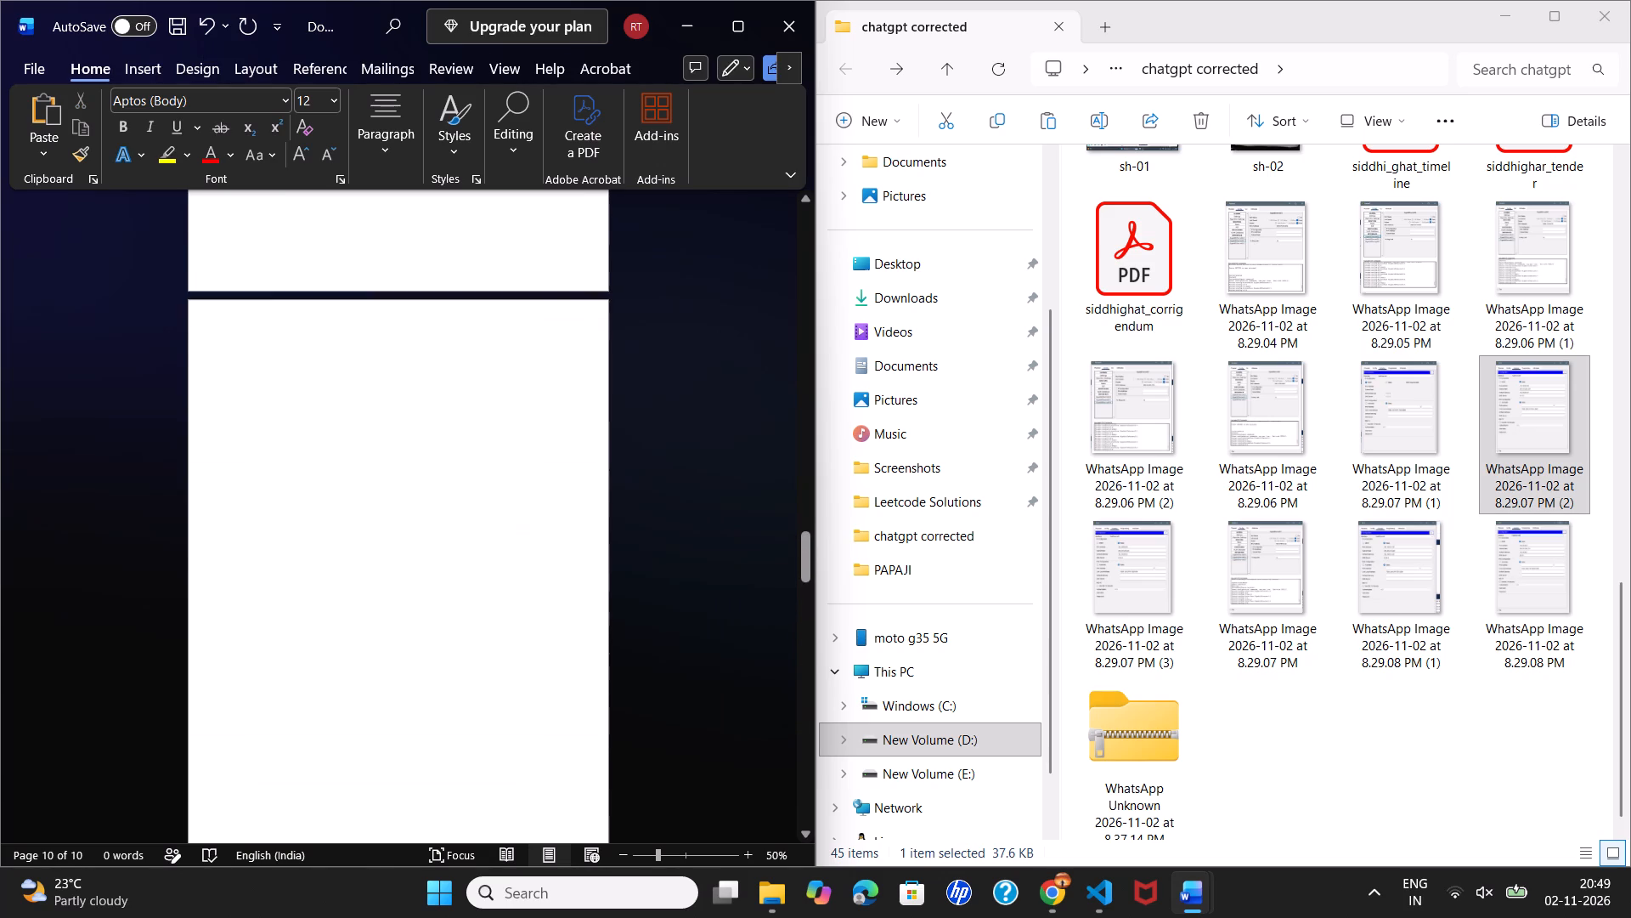
scroll(402, 708, "up", 1)
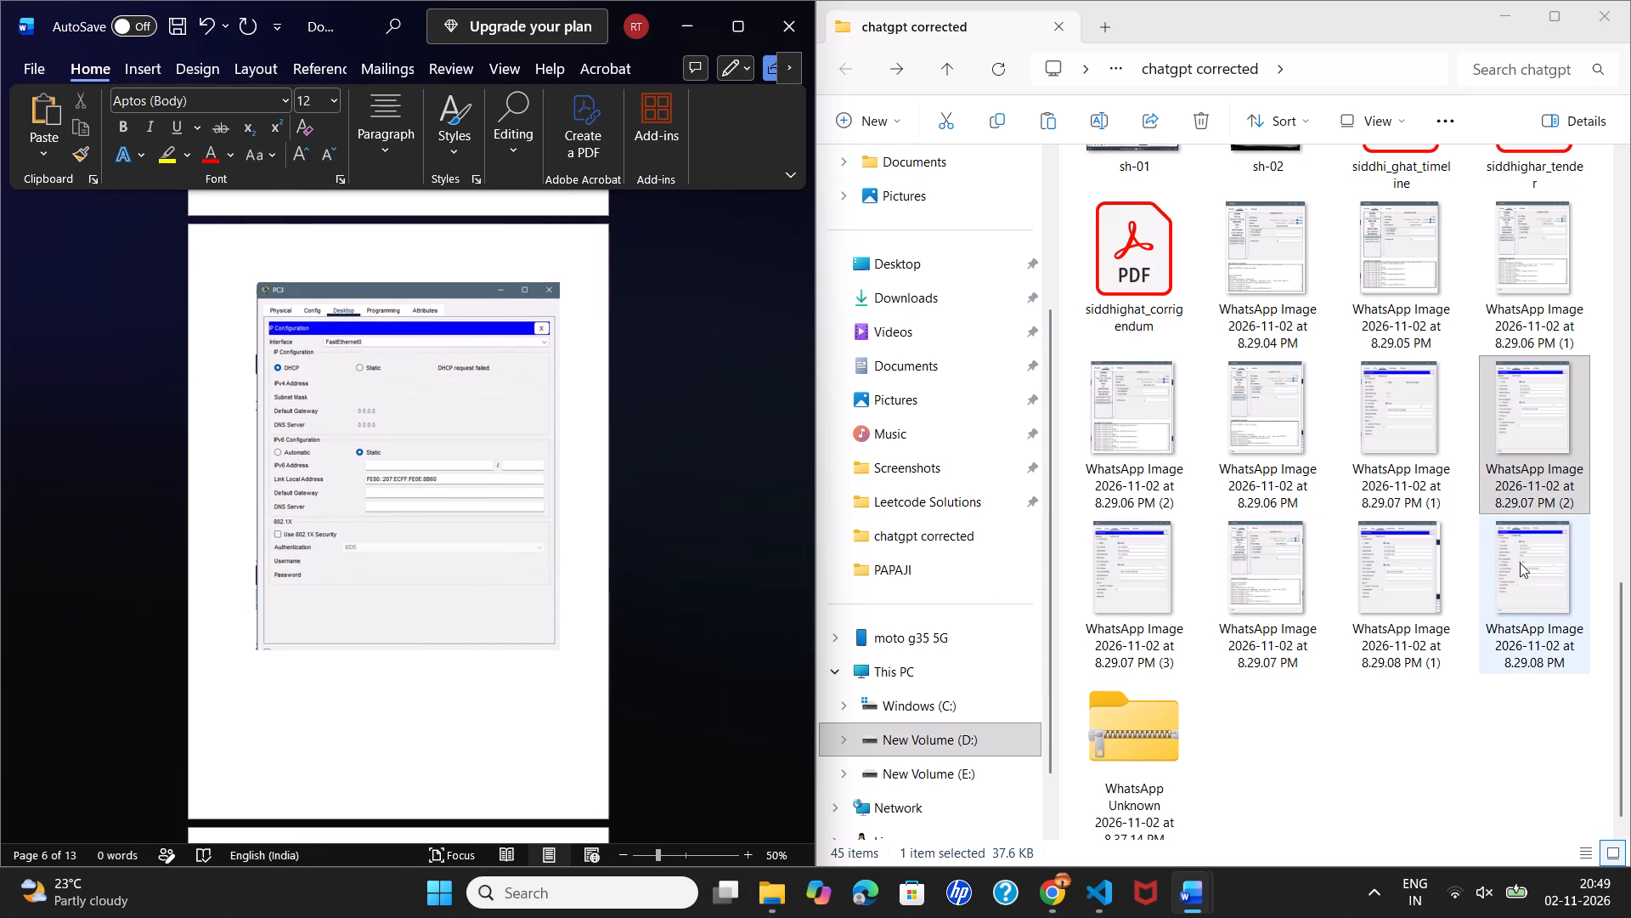
left_click(1424, 575)
right_click(1424, 575)
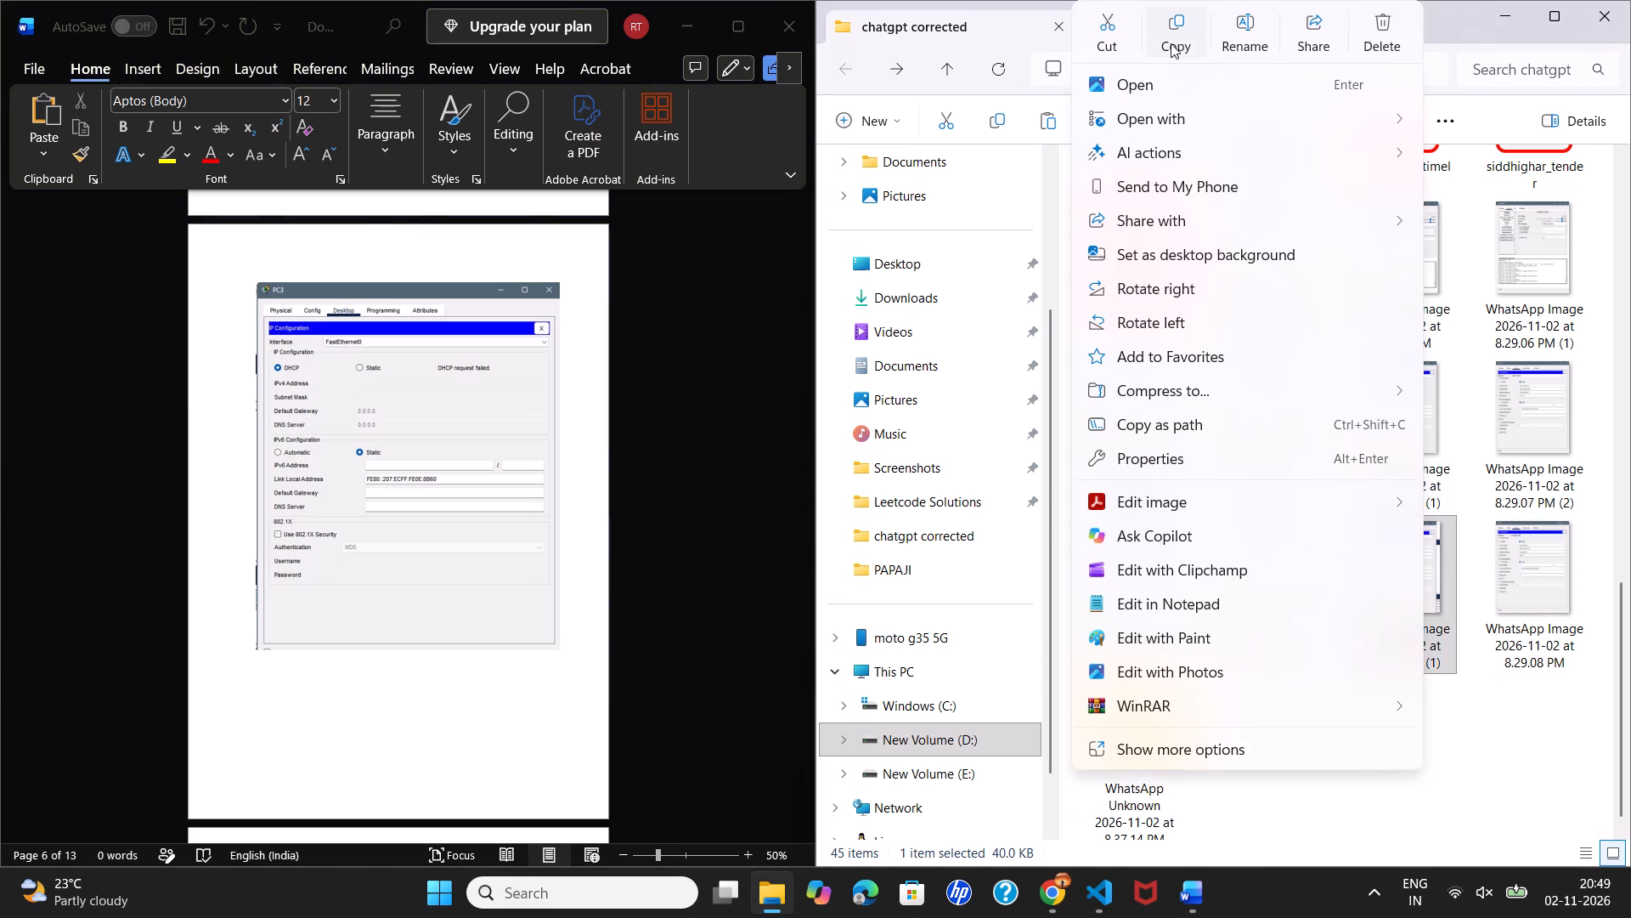
left_click(1171, 43)
scroll(375, 477, "down", 1)
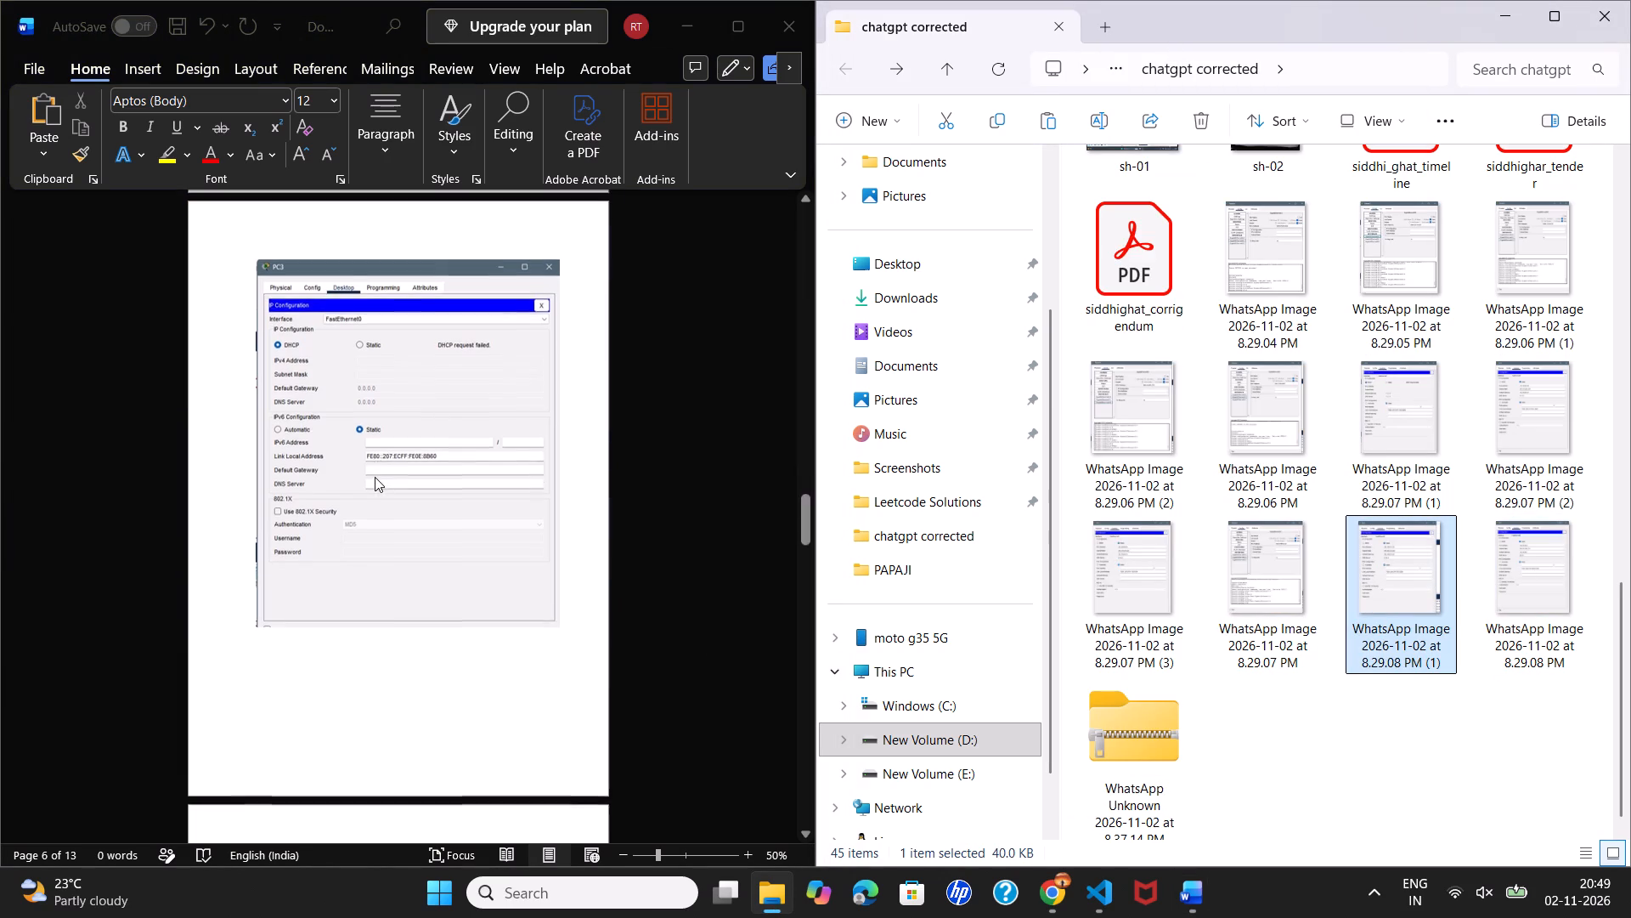
scroll(375, 477, "down", 3)
left_click(378, 513)
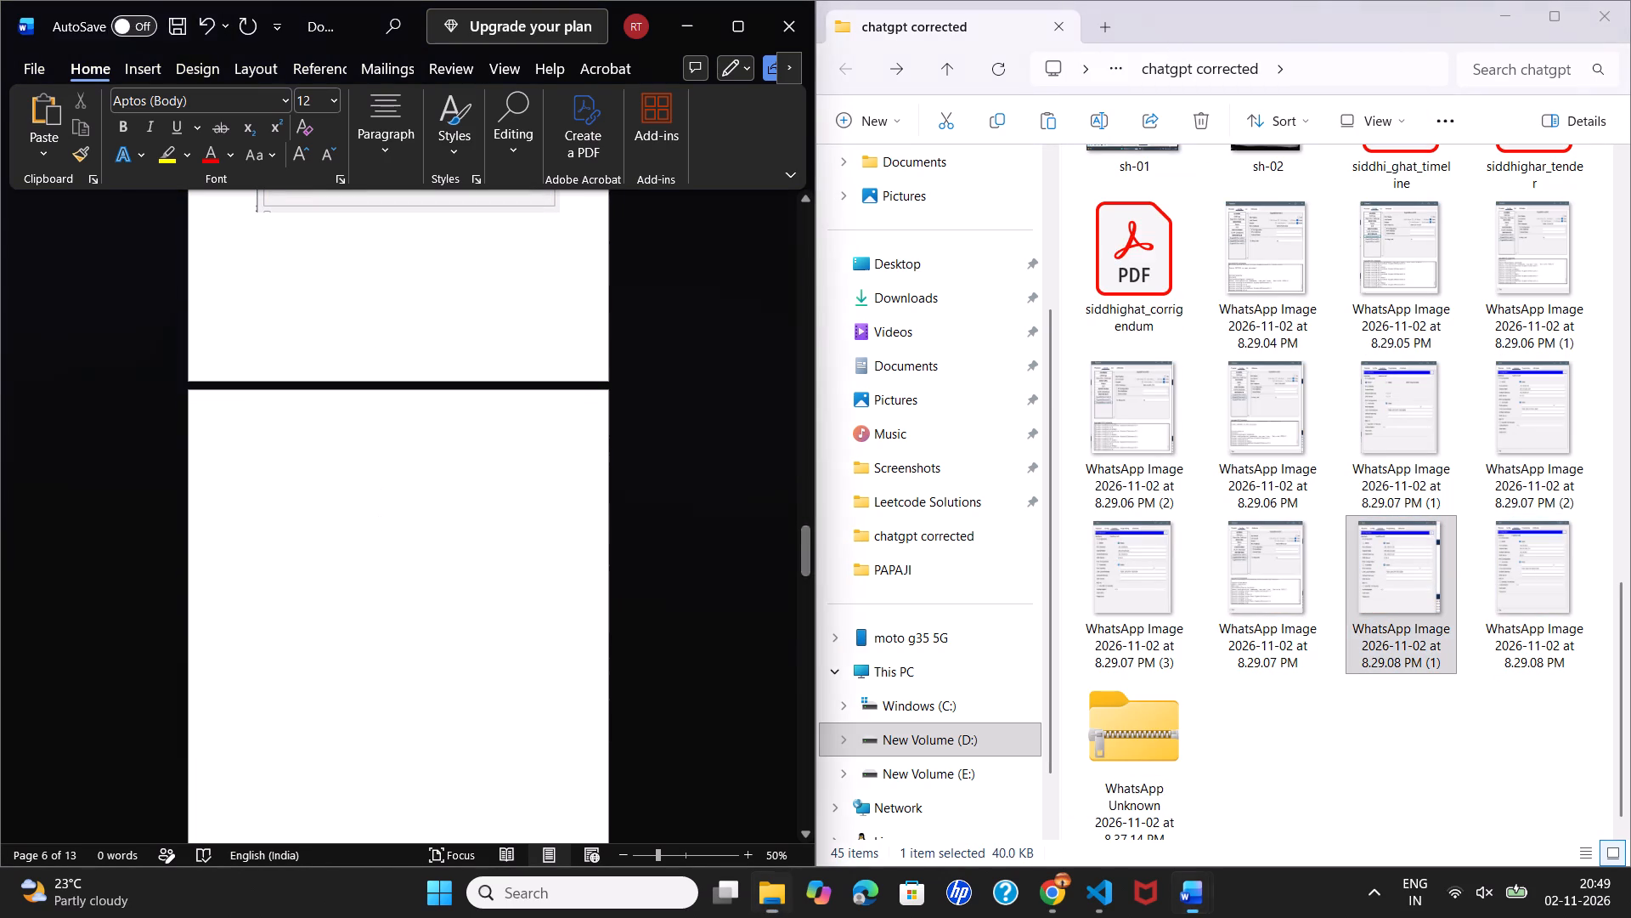
left_click(378, 513)
key("ctrl+v")
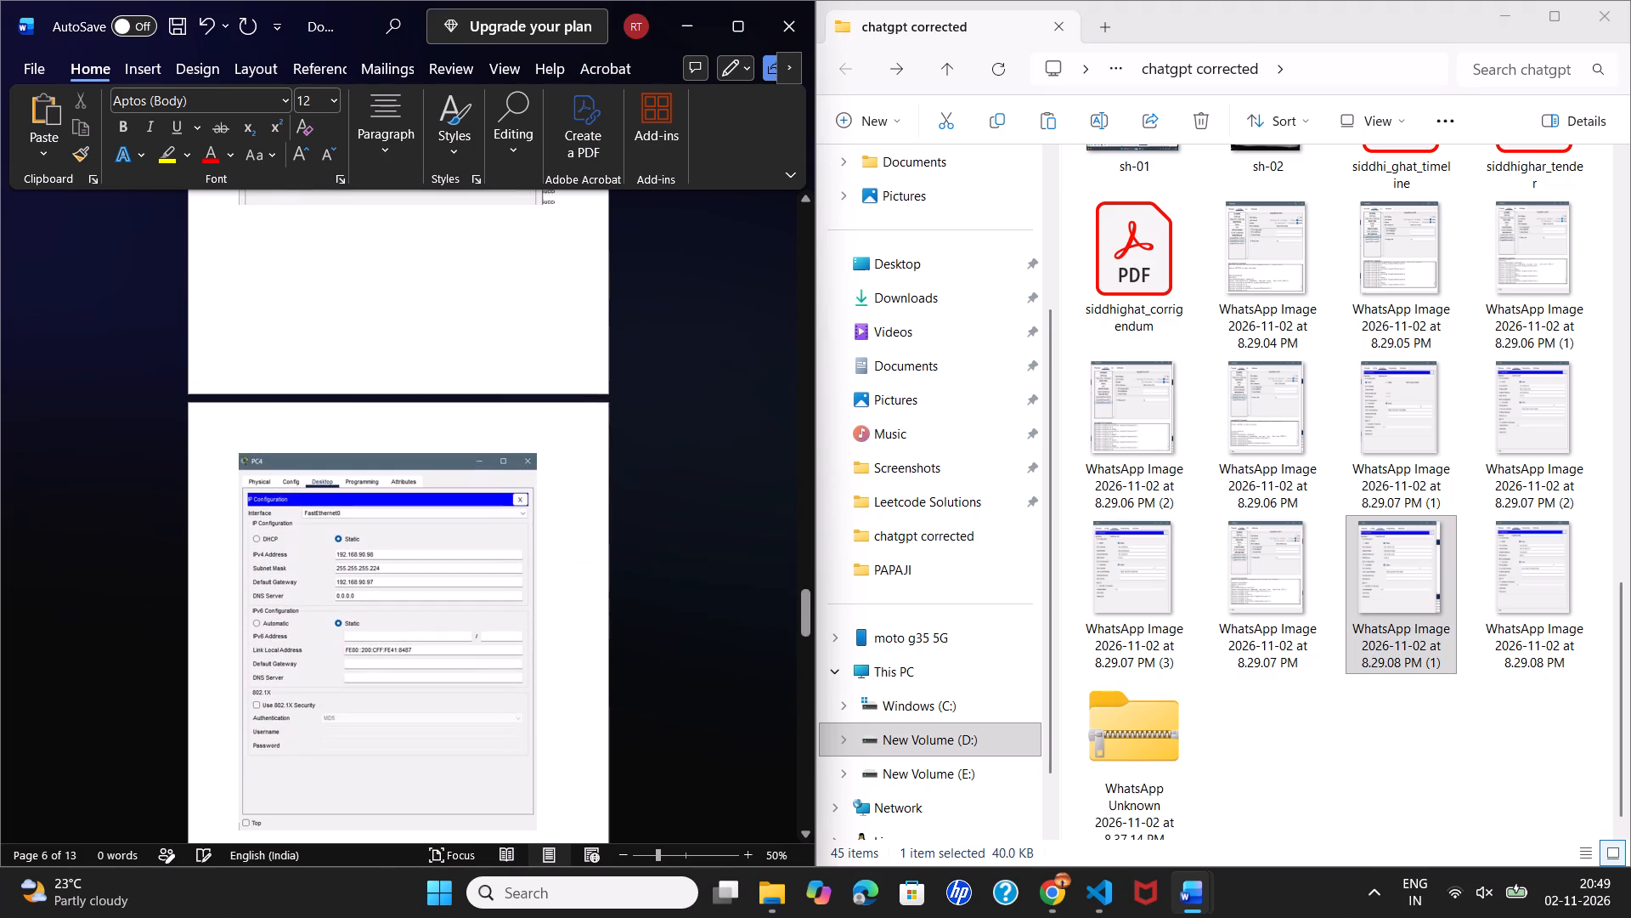
Delete the blank page just before the newly pasted 8.29.08 PM (1) picture.
scroll(378, 513, "up", 4)
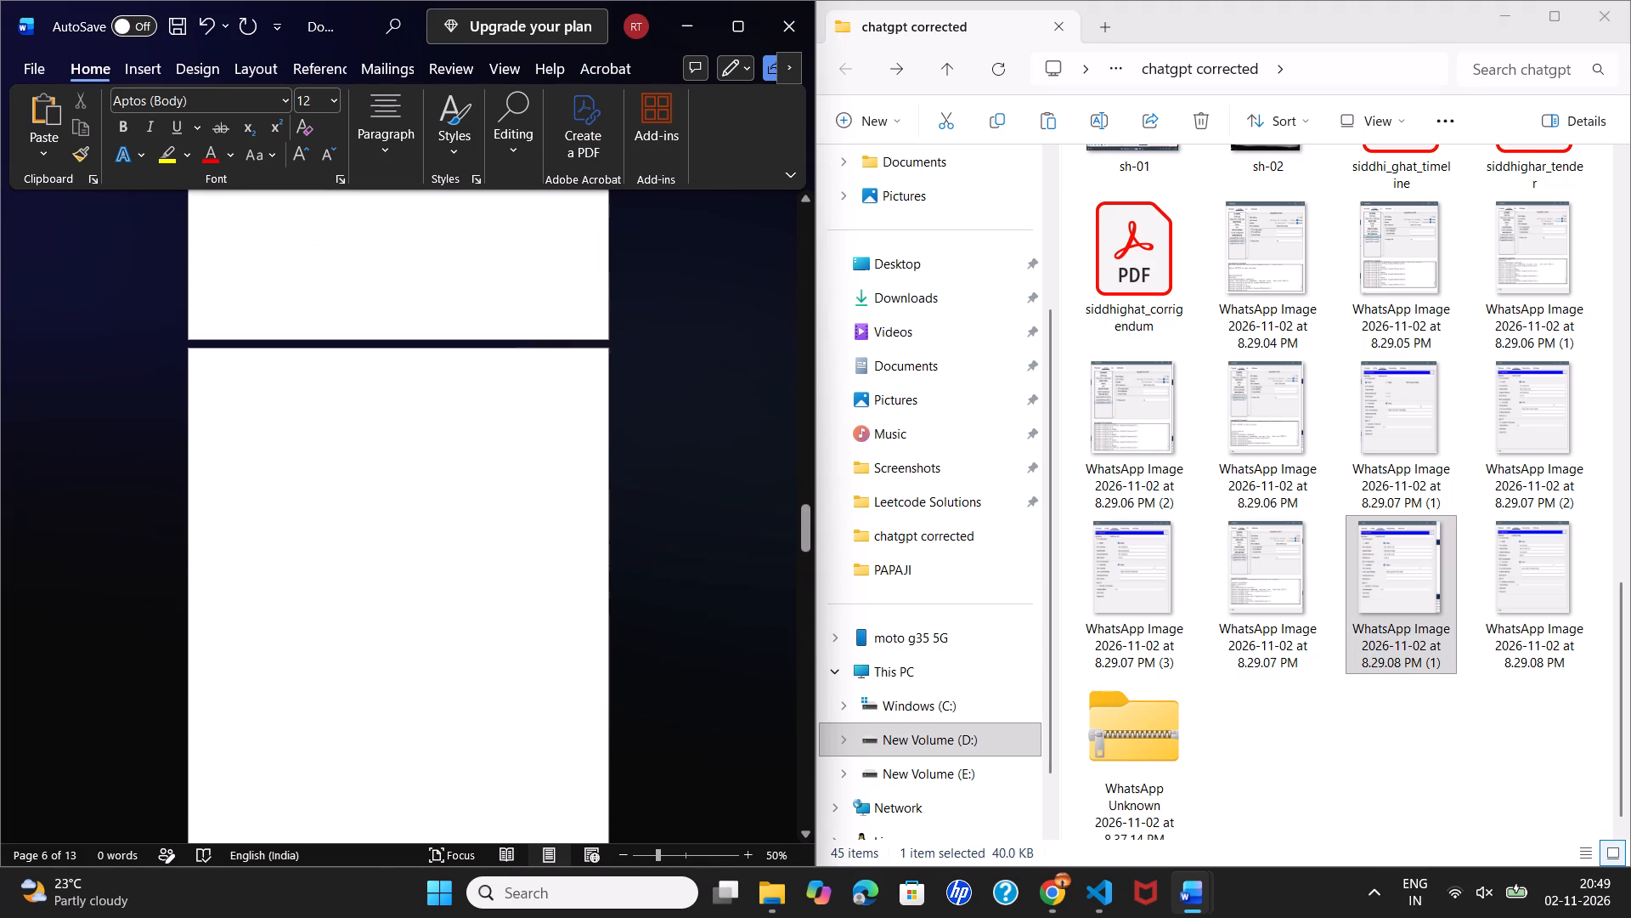
left_click(378, 513)
key("BackSpace")
key("BackSpace")
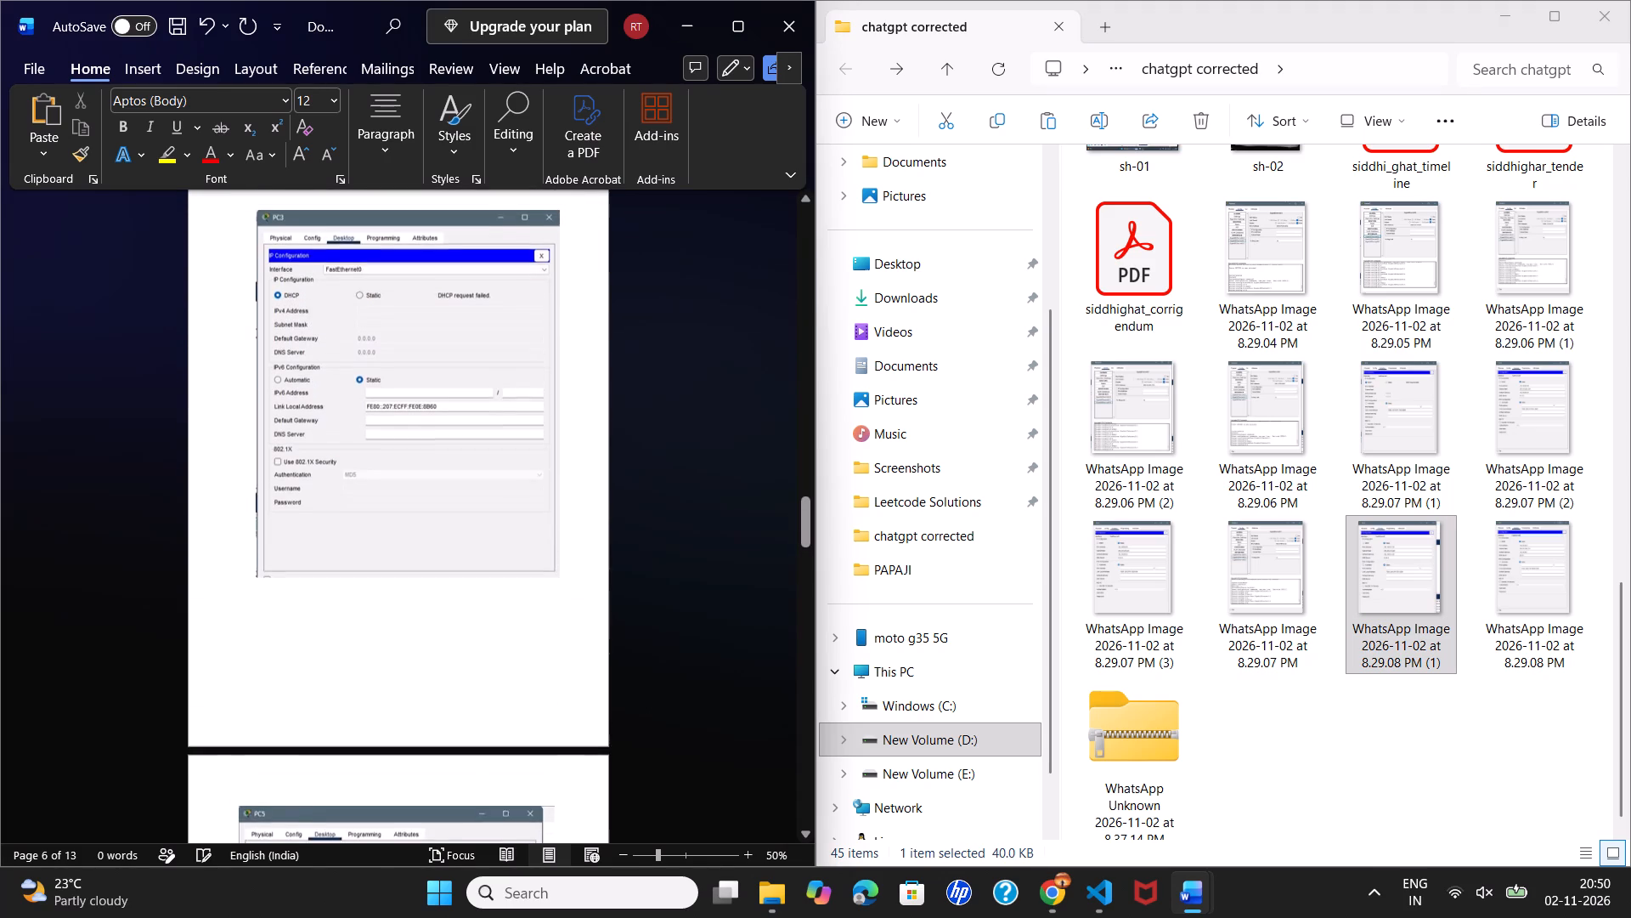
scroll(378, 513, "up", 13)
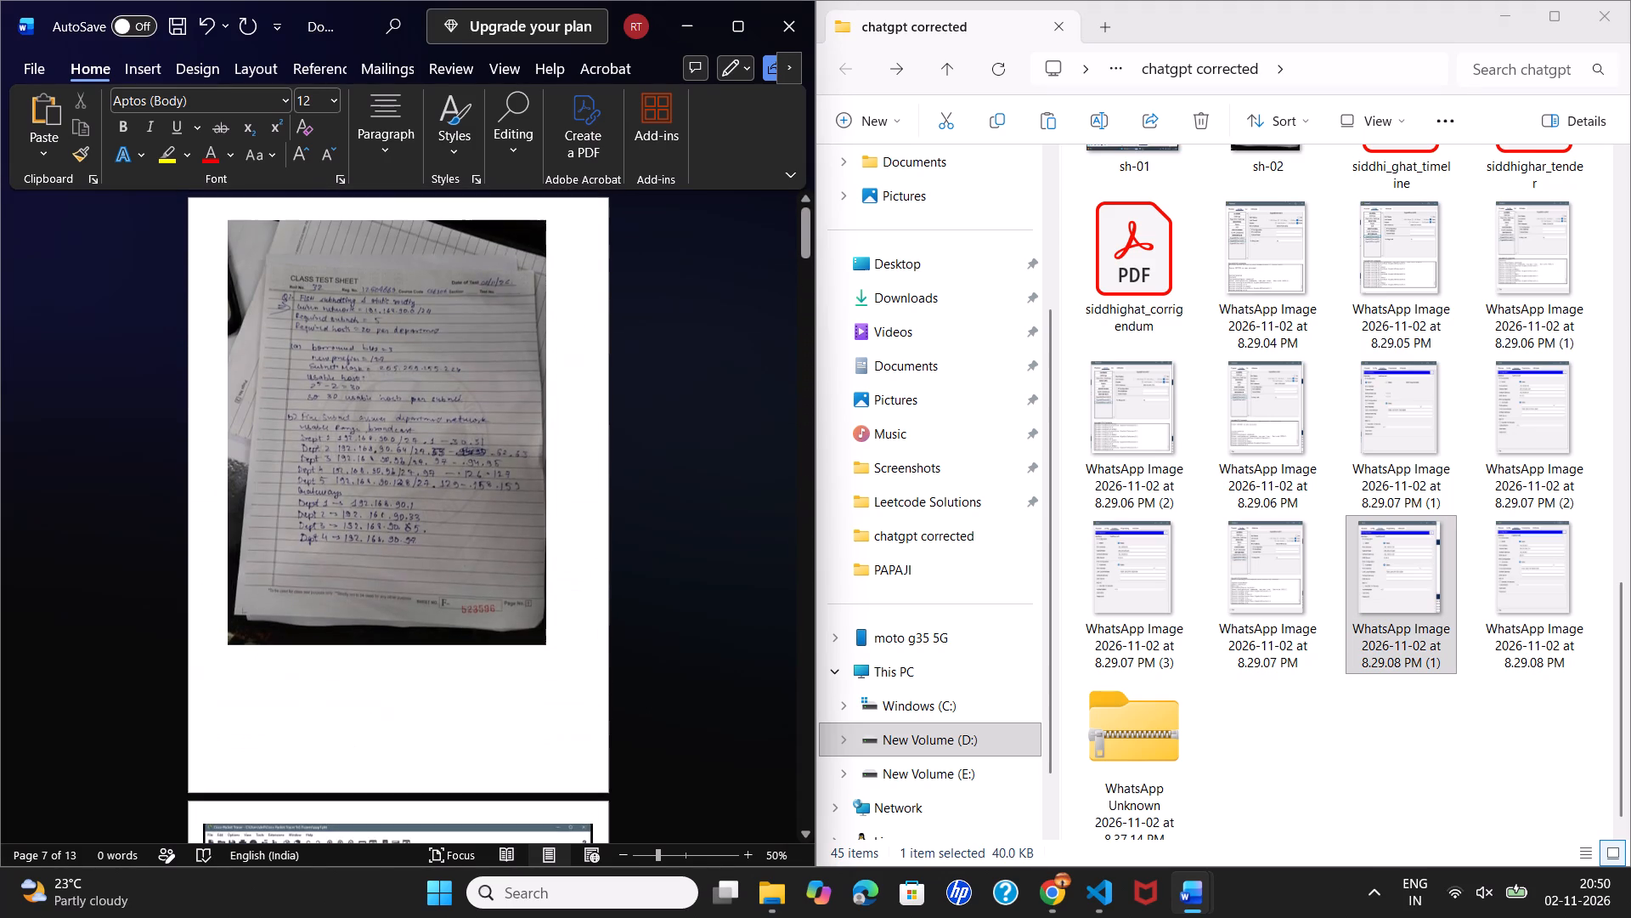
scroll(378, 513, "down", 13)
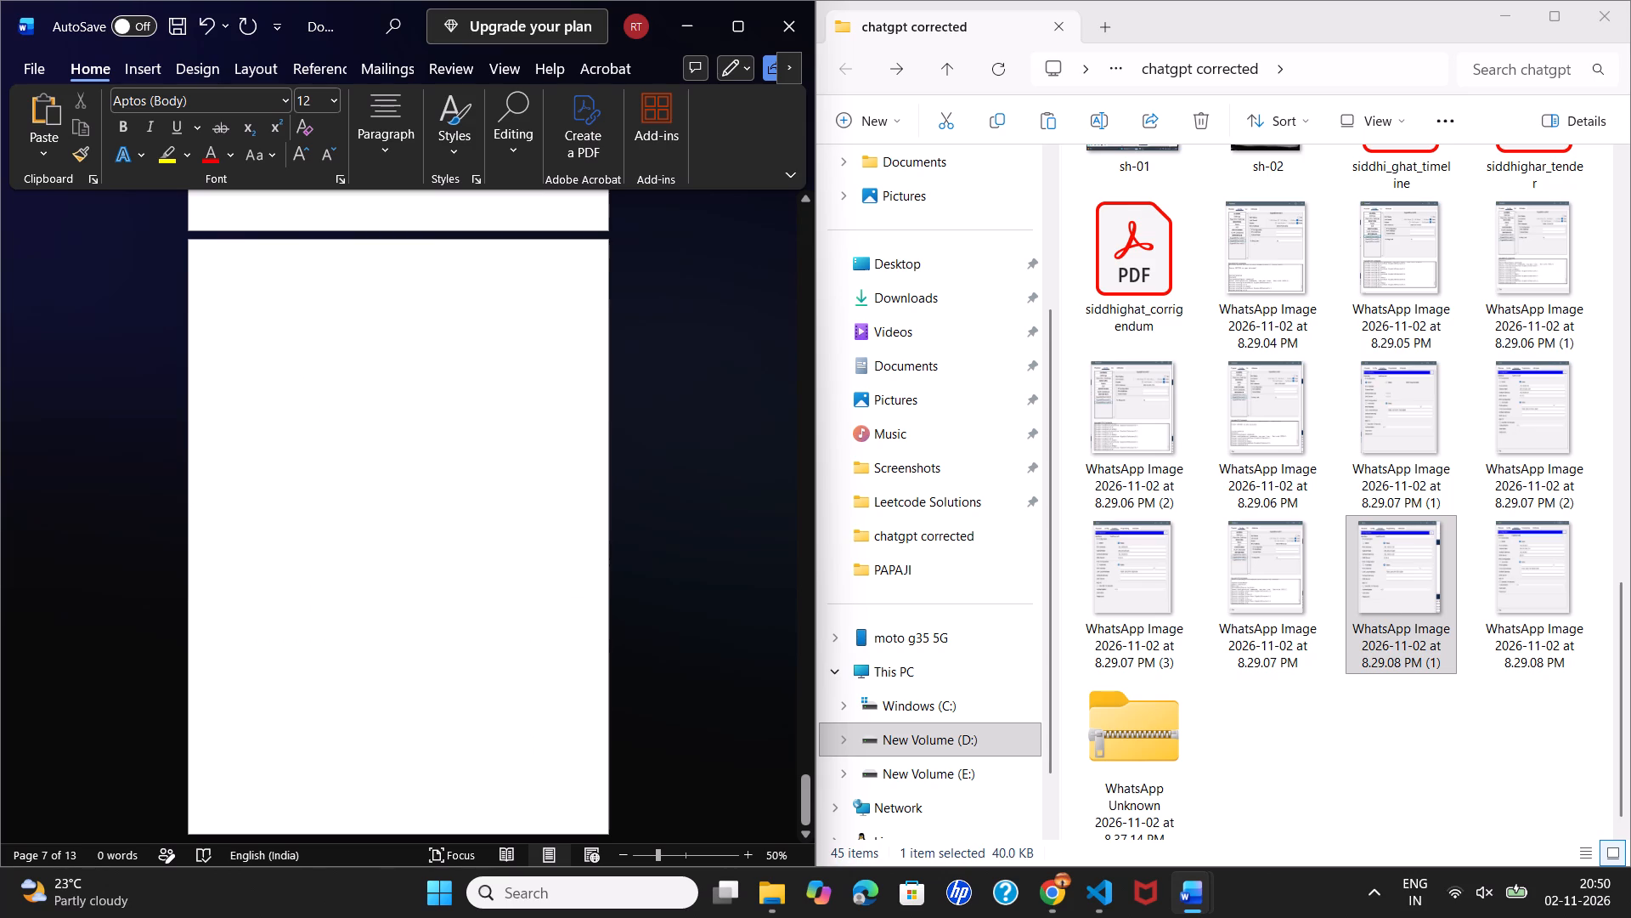
Delete the surplus blank pages at the end of the document.
left_click(477, 393)
key("BackSpace")
key("BackSpace")
key("BackSpace")
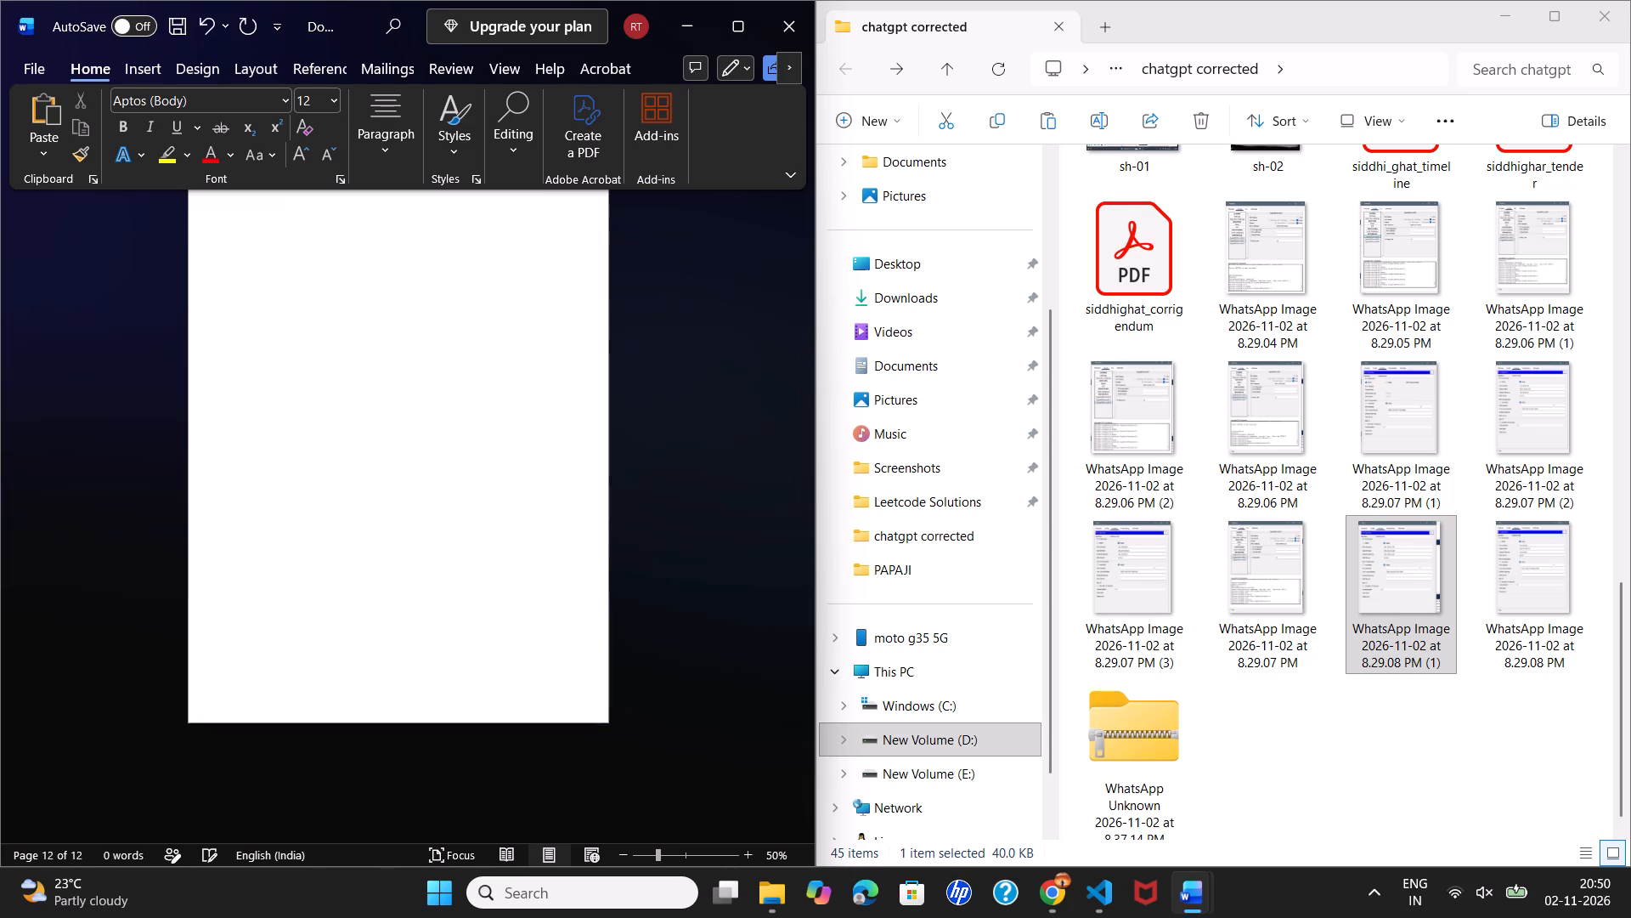
key("BackSpace")
key("BackSpace")
Insert a page break on page 1, the page holding the handwritten class test sheet.
scroll(477, 393, "up", 8)
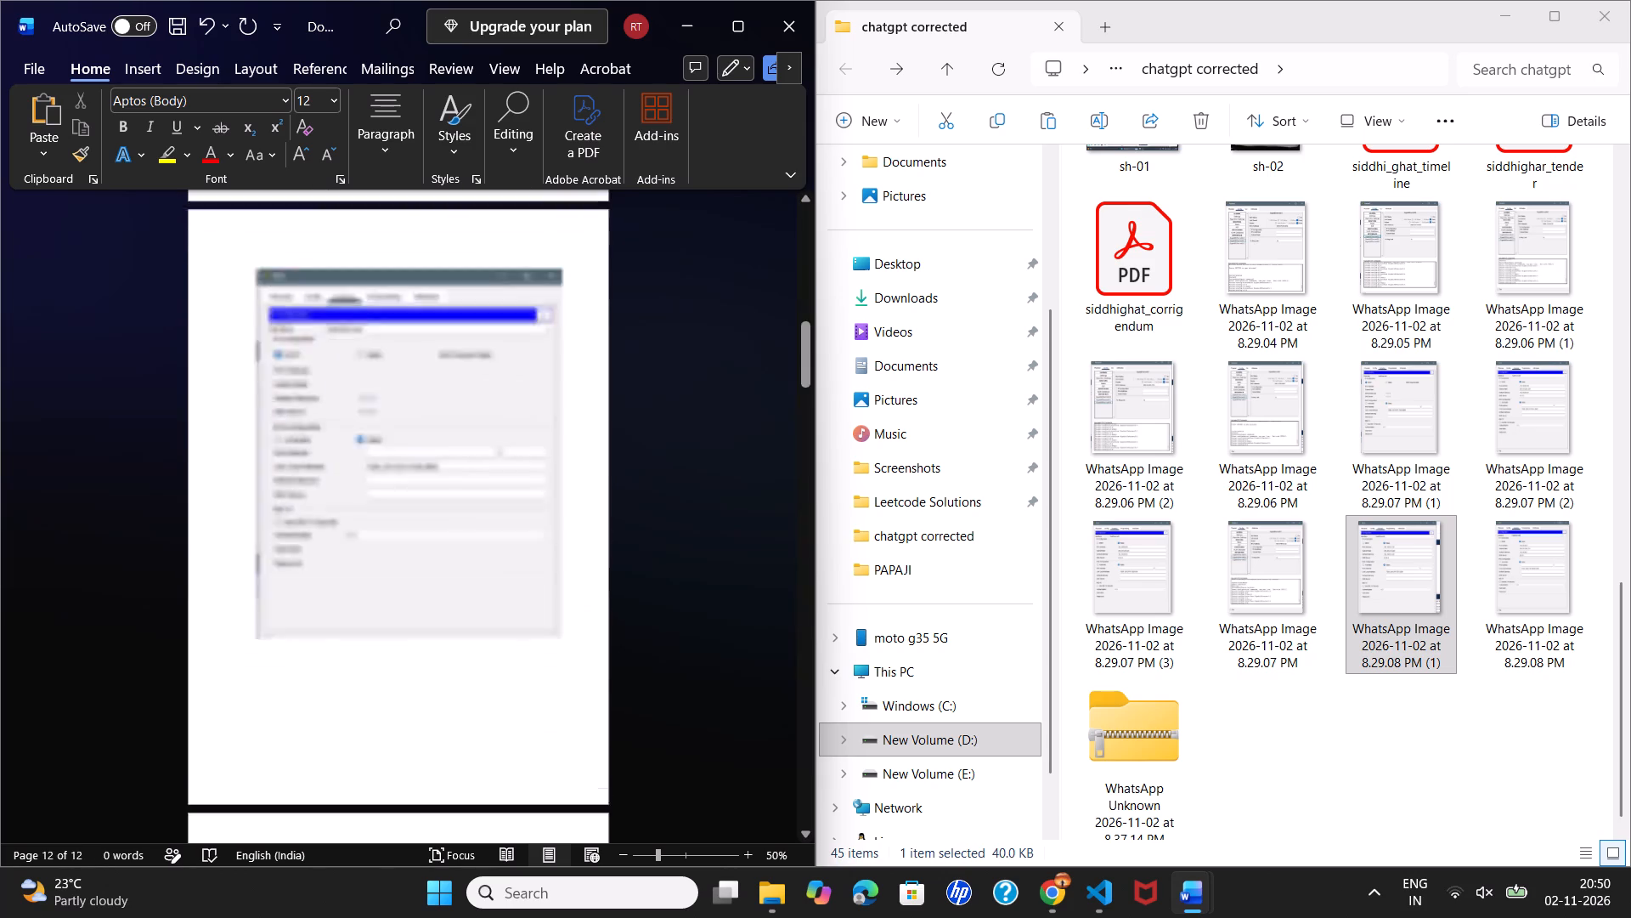
scroll(477, 393, "up", 7)
left_click(206, 242)
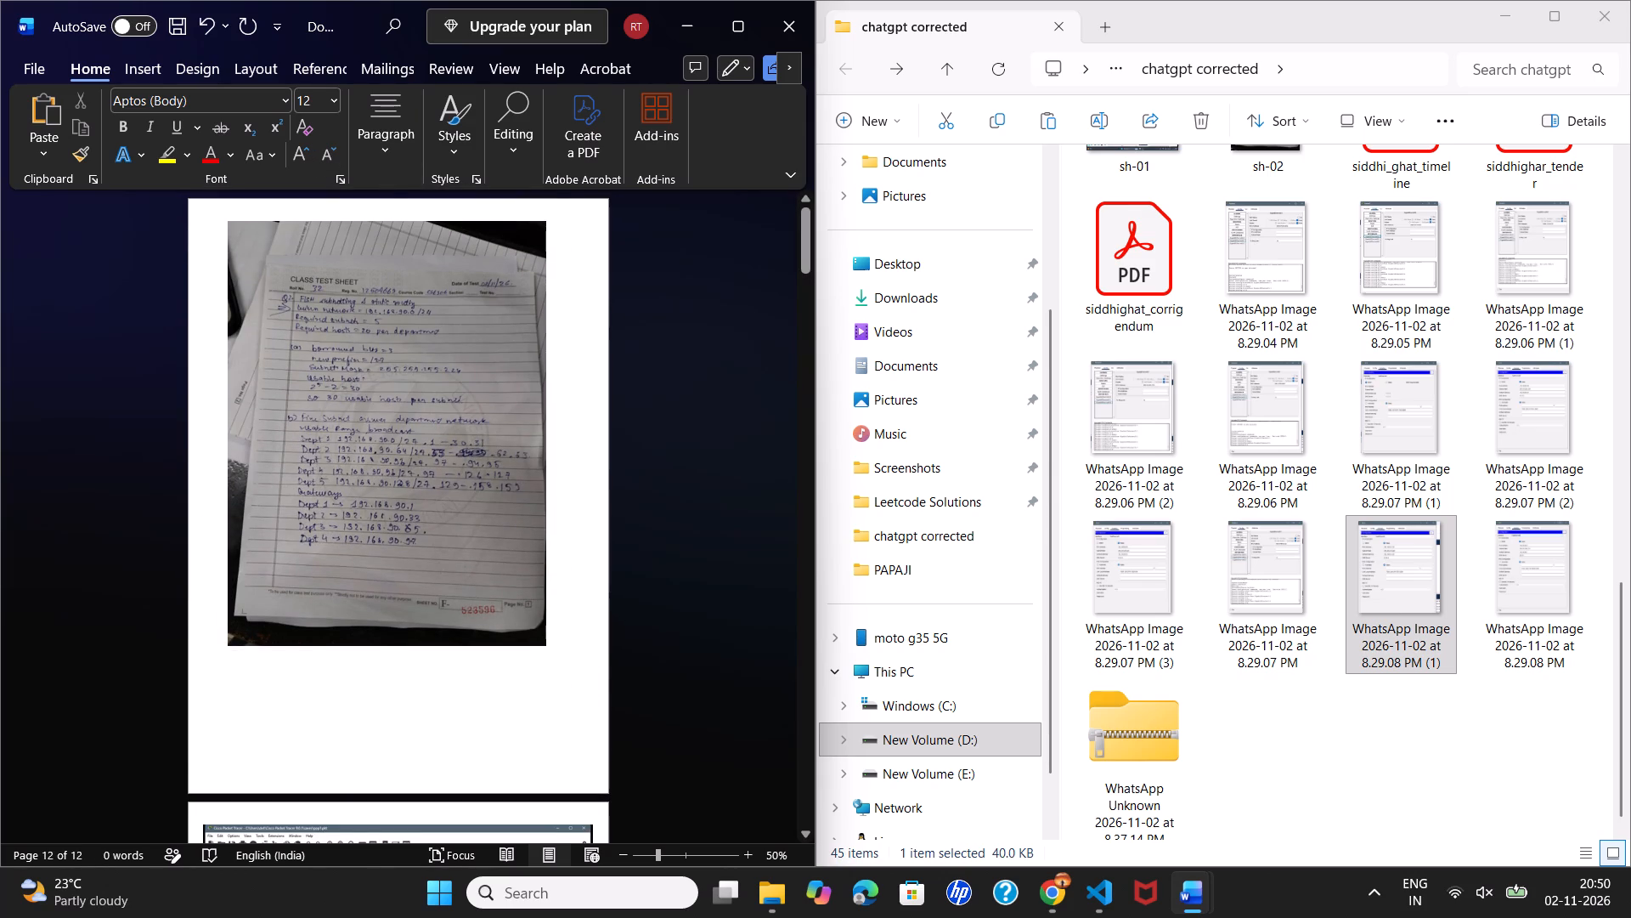
left_click(308, 704)
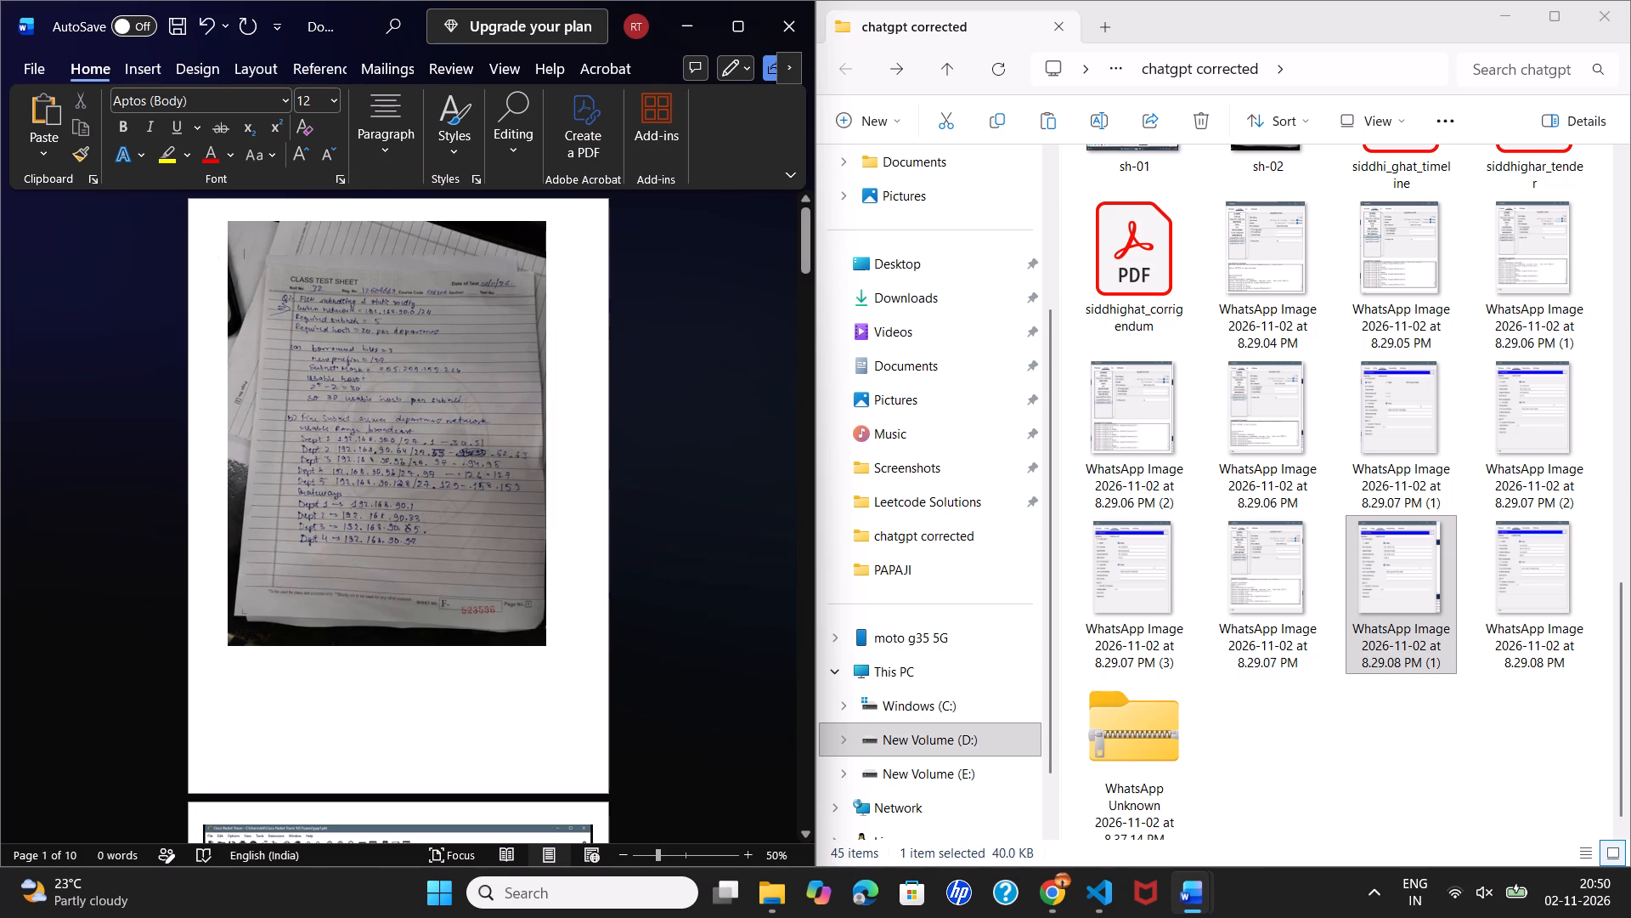
key("ctrl+Return")
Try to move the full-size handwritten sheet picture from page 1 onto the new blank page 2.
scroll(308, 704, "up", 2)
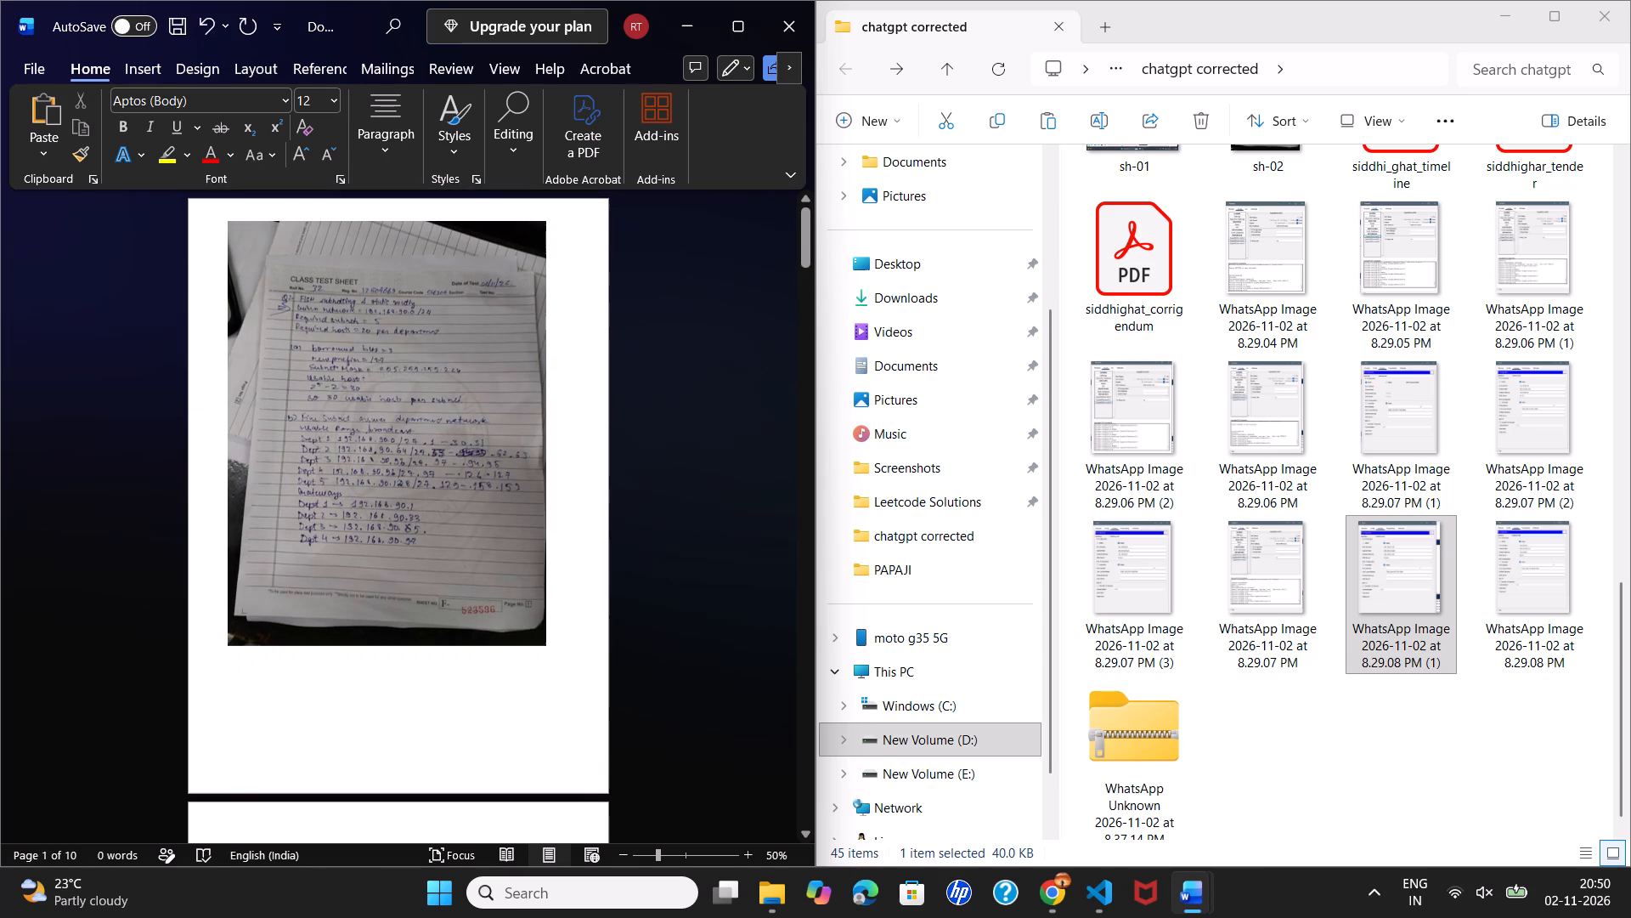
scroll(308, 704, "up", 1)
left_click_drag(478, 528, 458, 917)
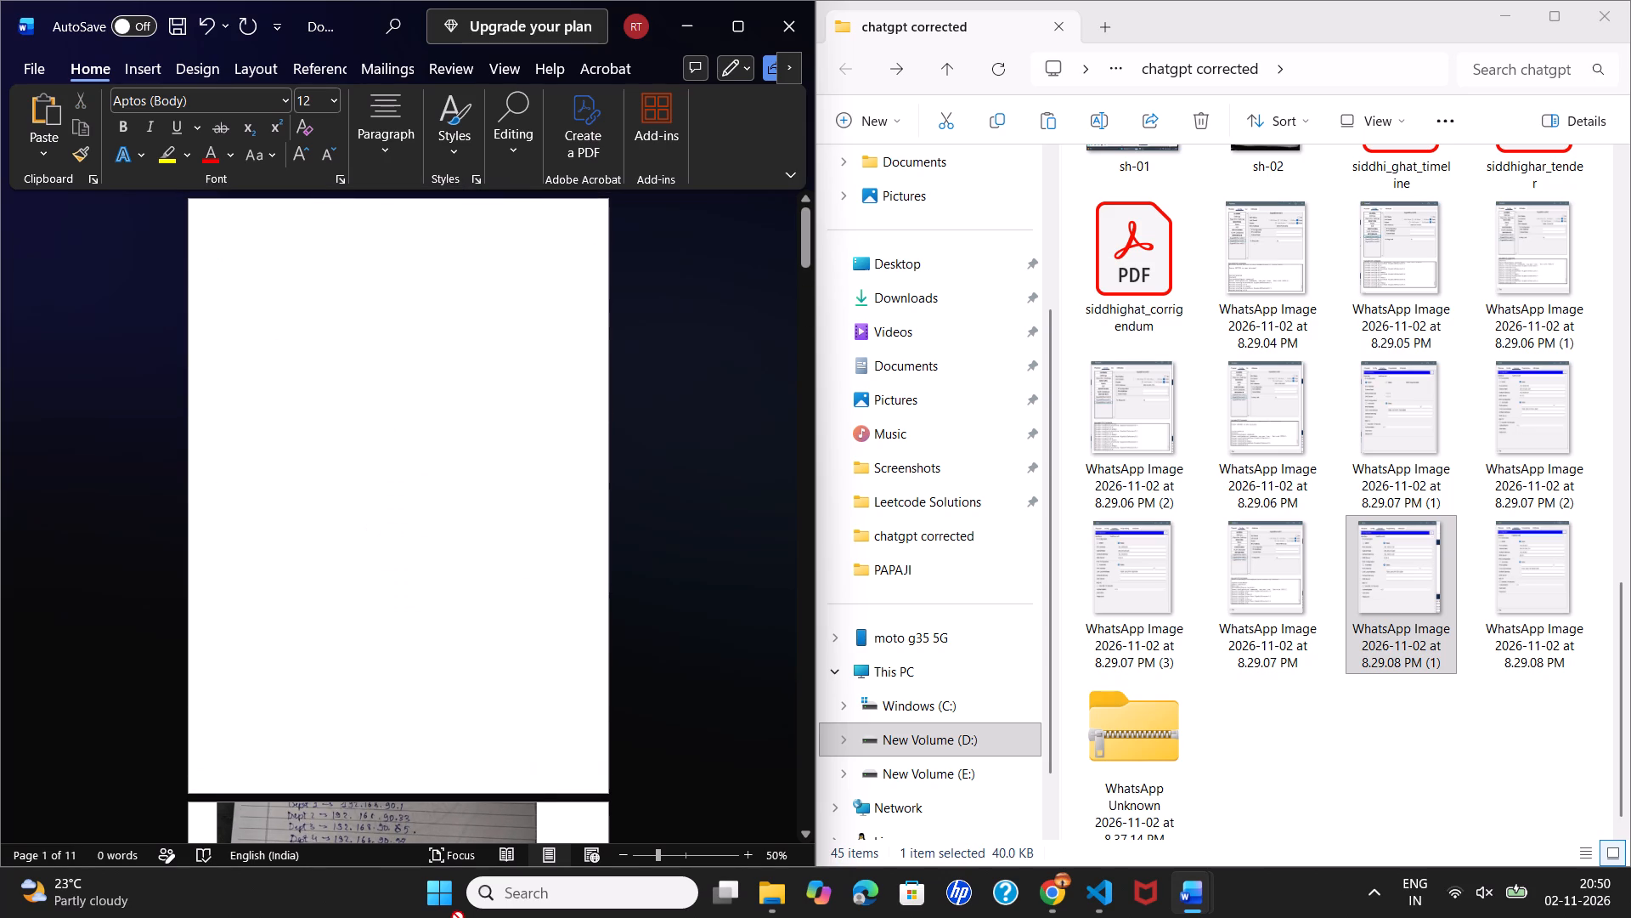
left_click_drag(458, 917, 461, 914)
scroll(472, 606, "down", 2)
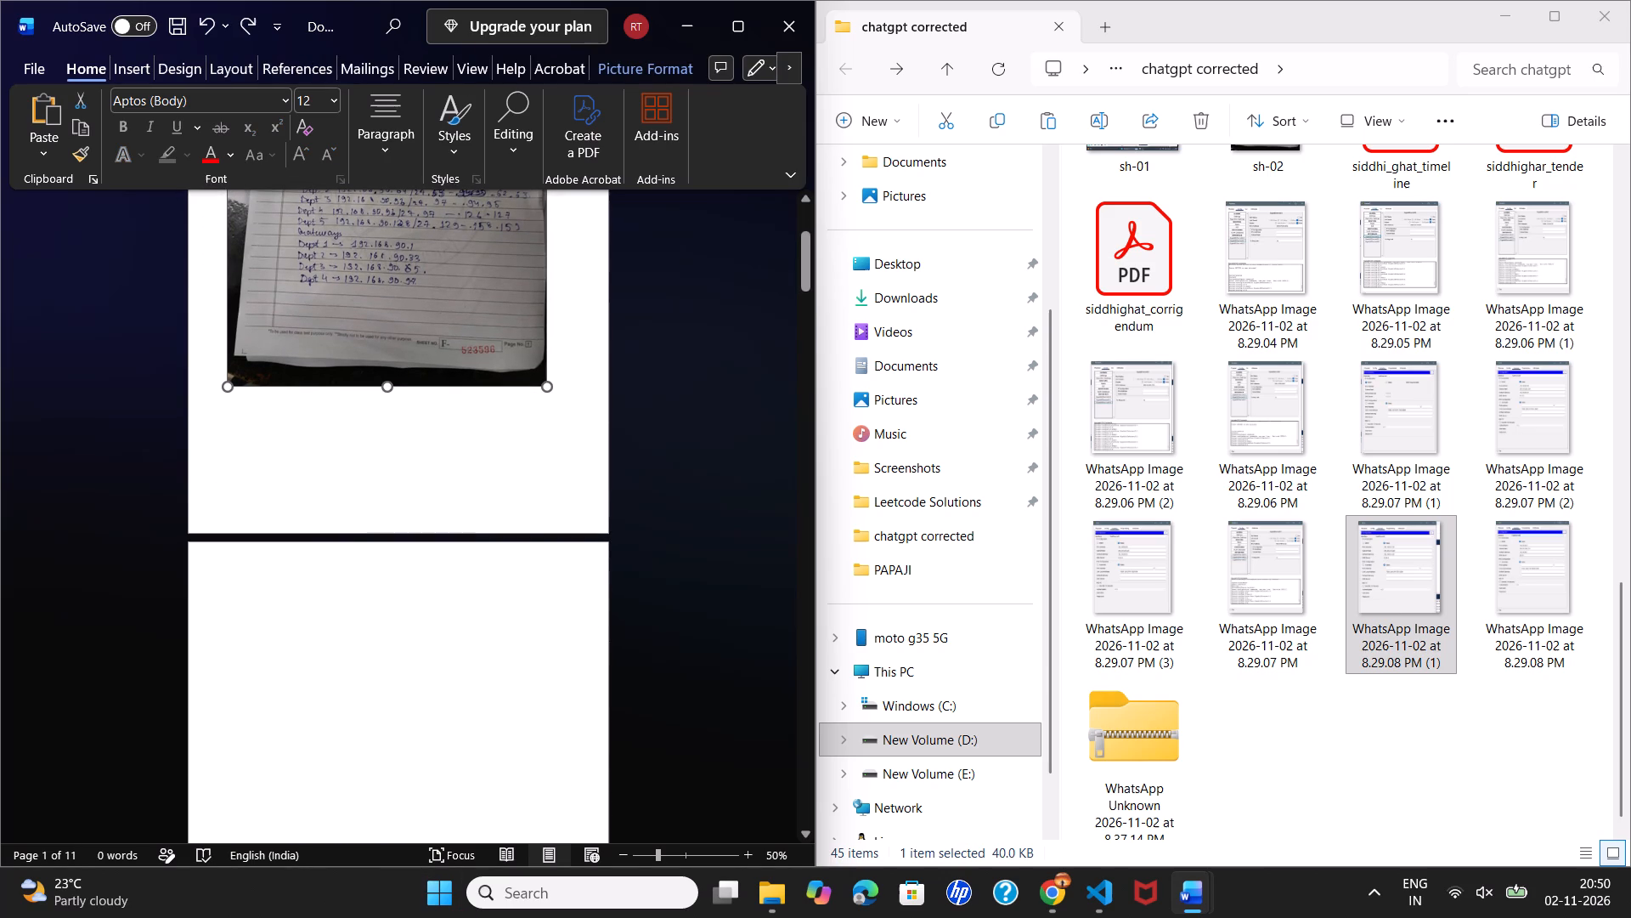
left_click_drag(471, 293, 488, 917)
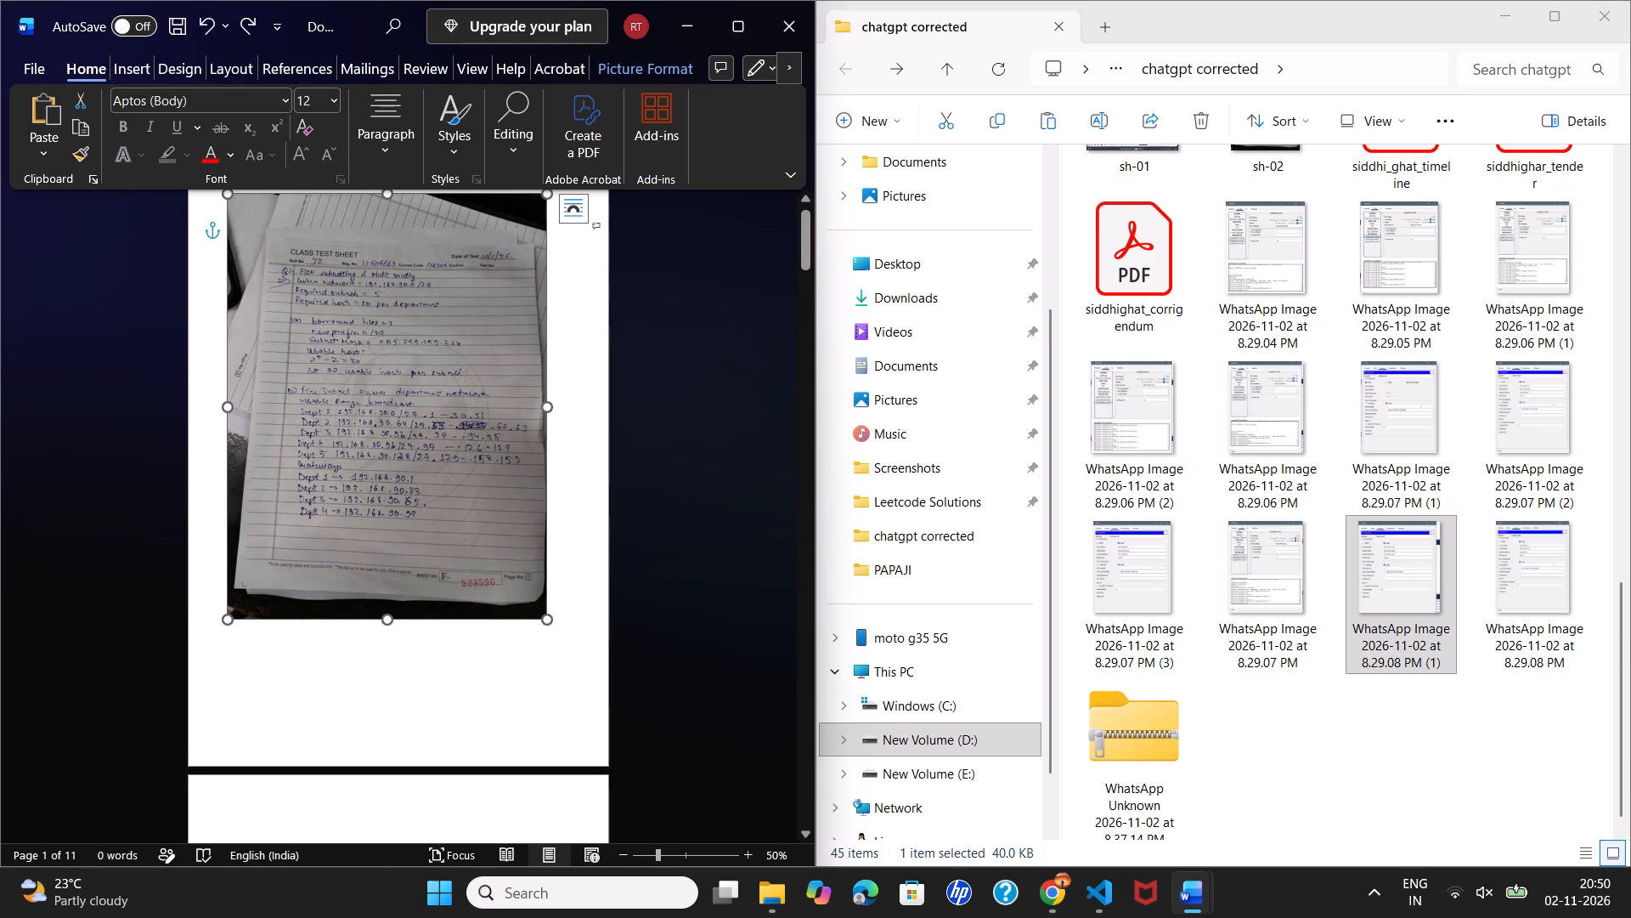
Scale the handwritten sheet picture down to about 15.69 × 11.77 cm and move it to the top centre of page 2.
left_click_drag(227, 196, 310, 326)
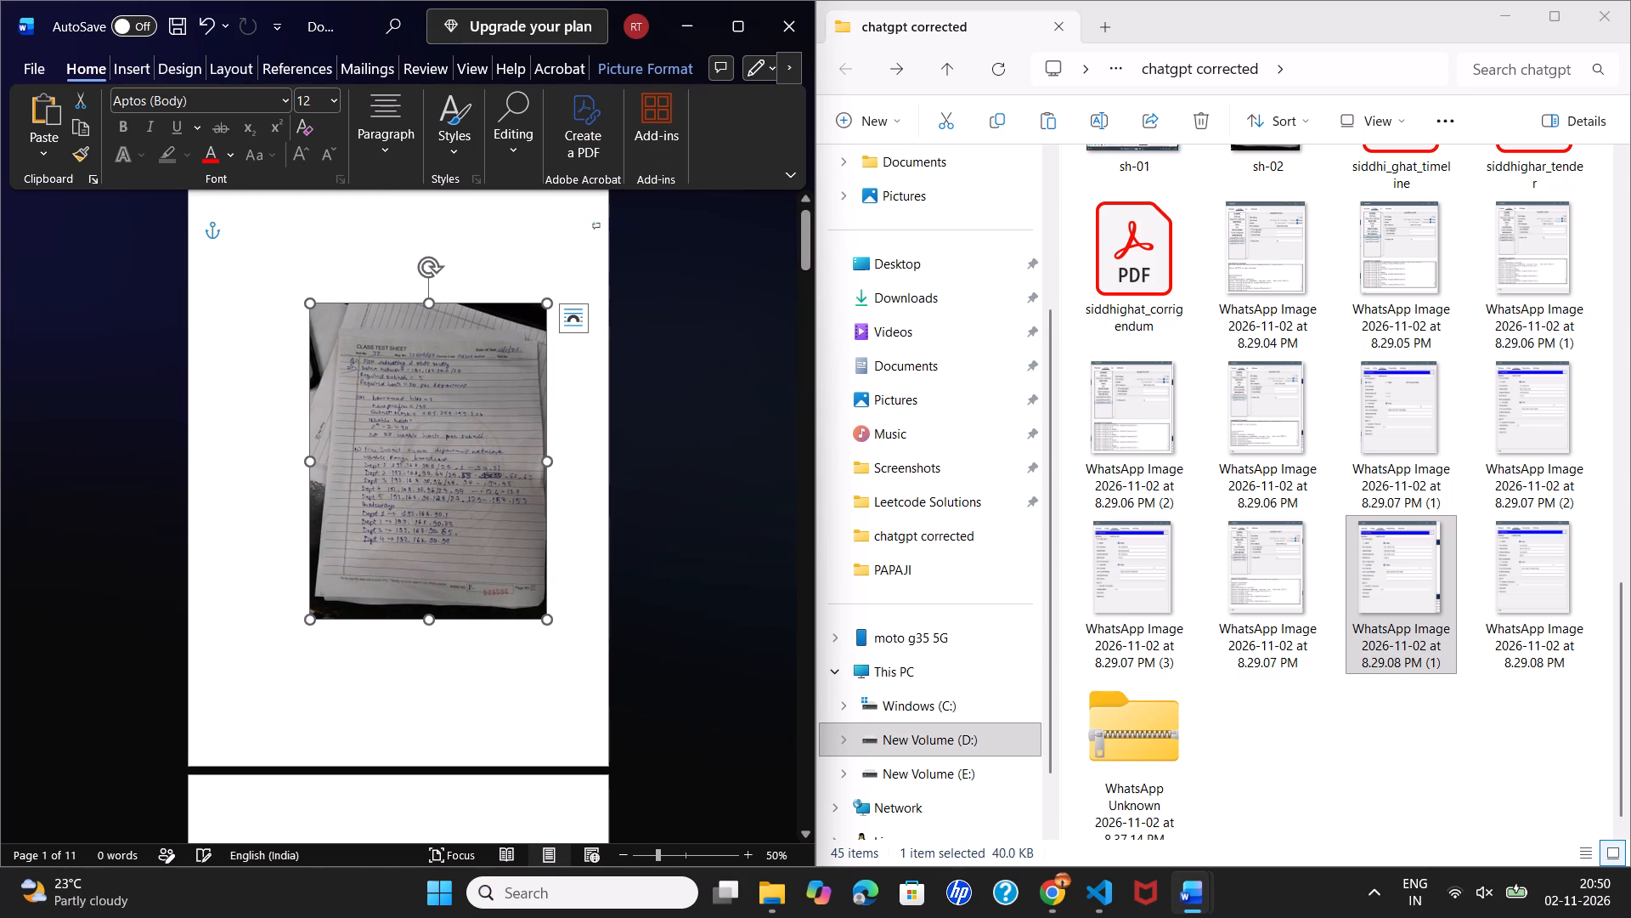
double_click(403, 474)
scroll(403, 474, "down", 1)
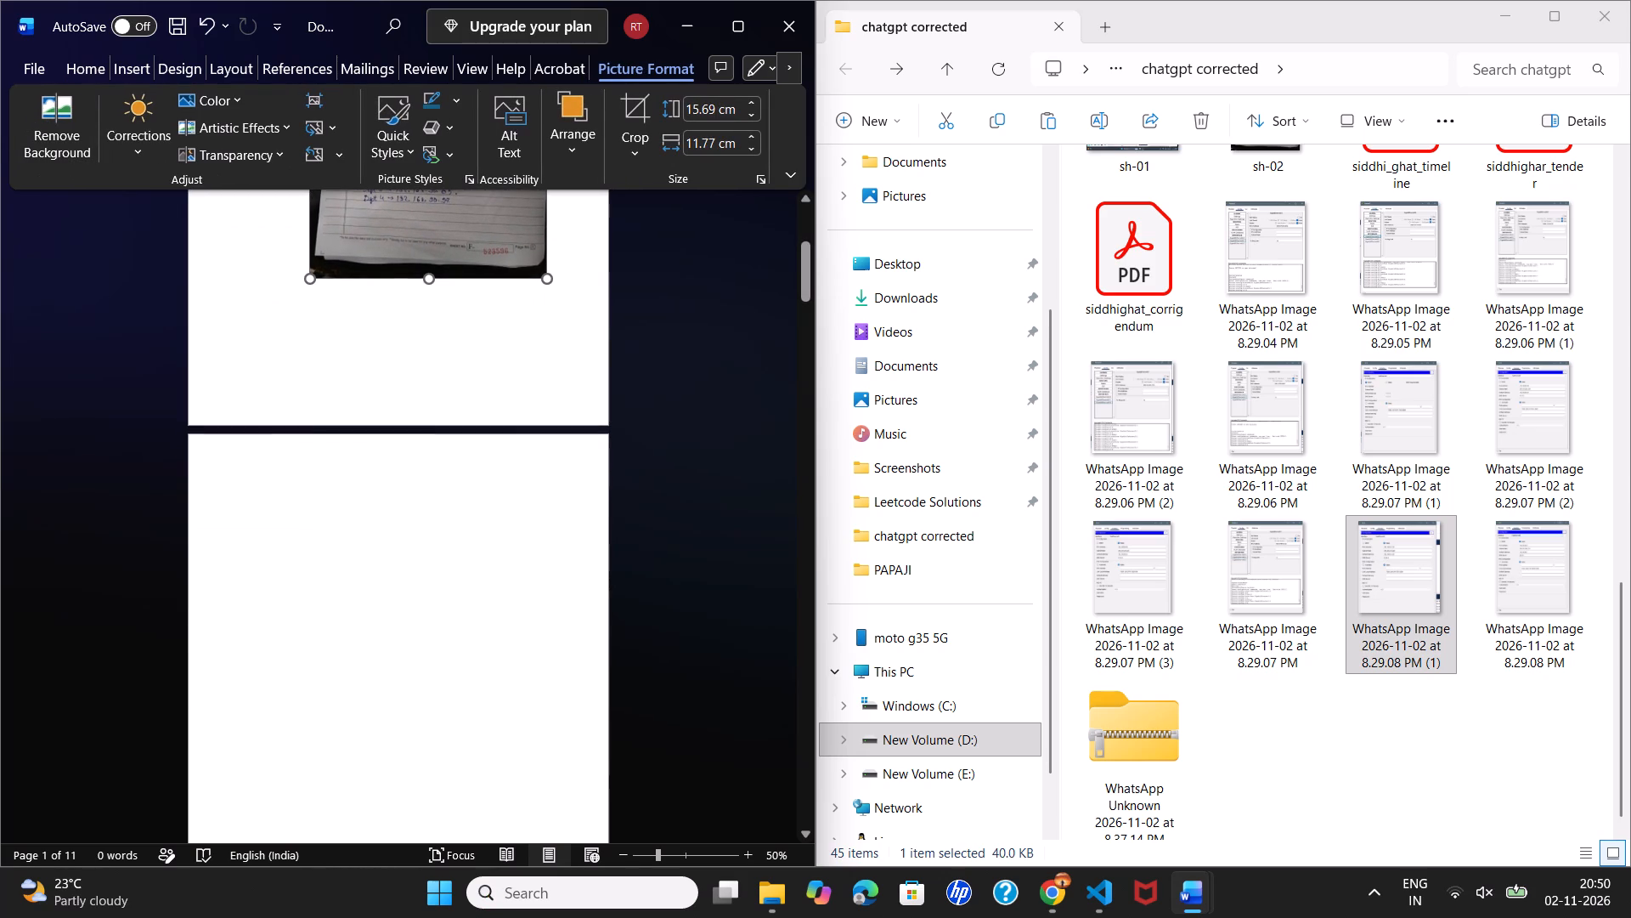
left_click_drag(432, 227, 409, 789)
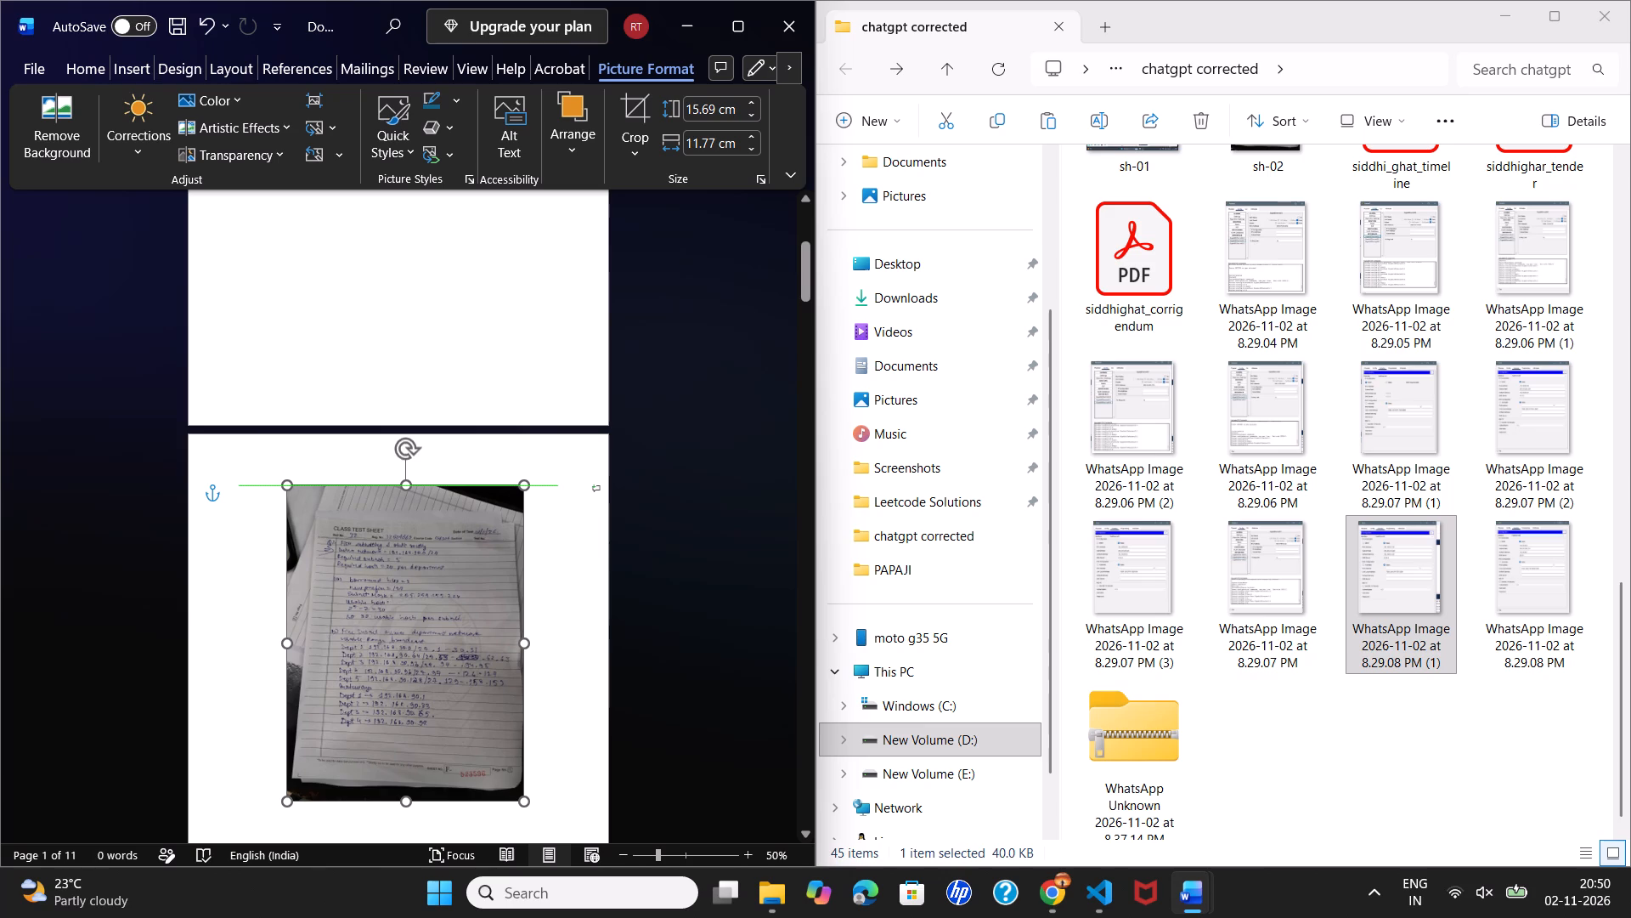
left_click_drag(409, 789, 409, 790)
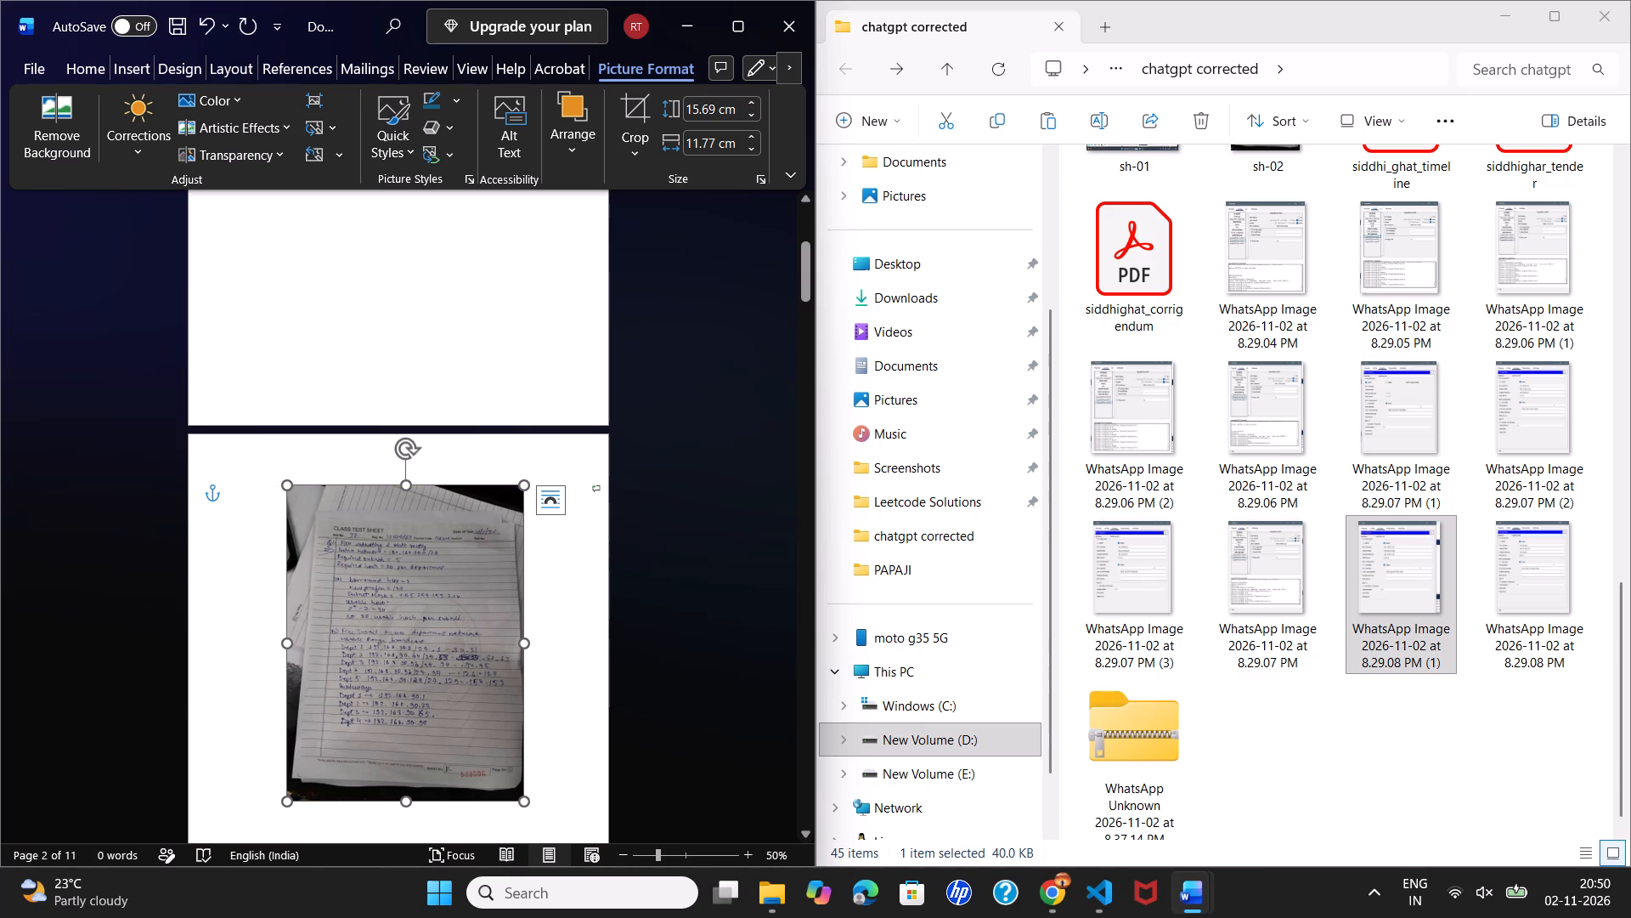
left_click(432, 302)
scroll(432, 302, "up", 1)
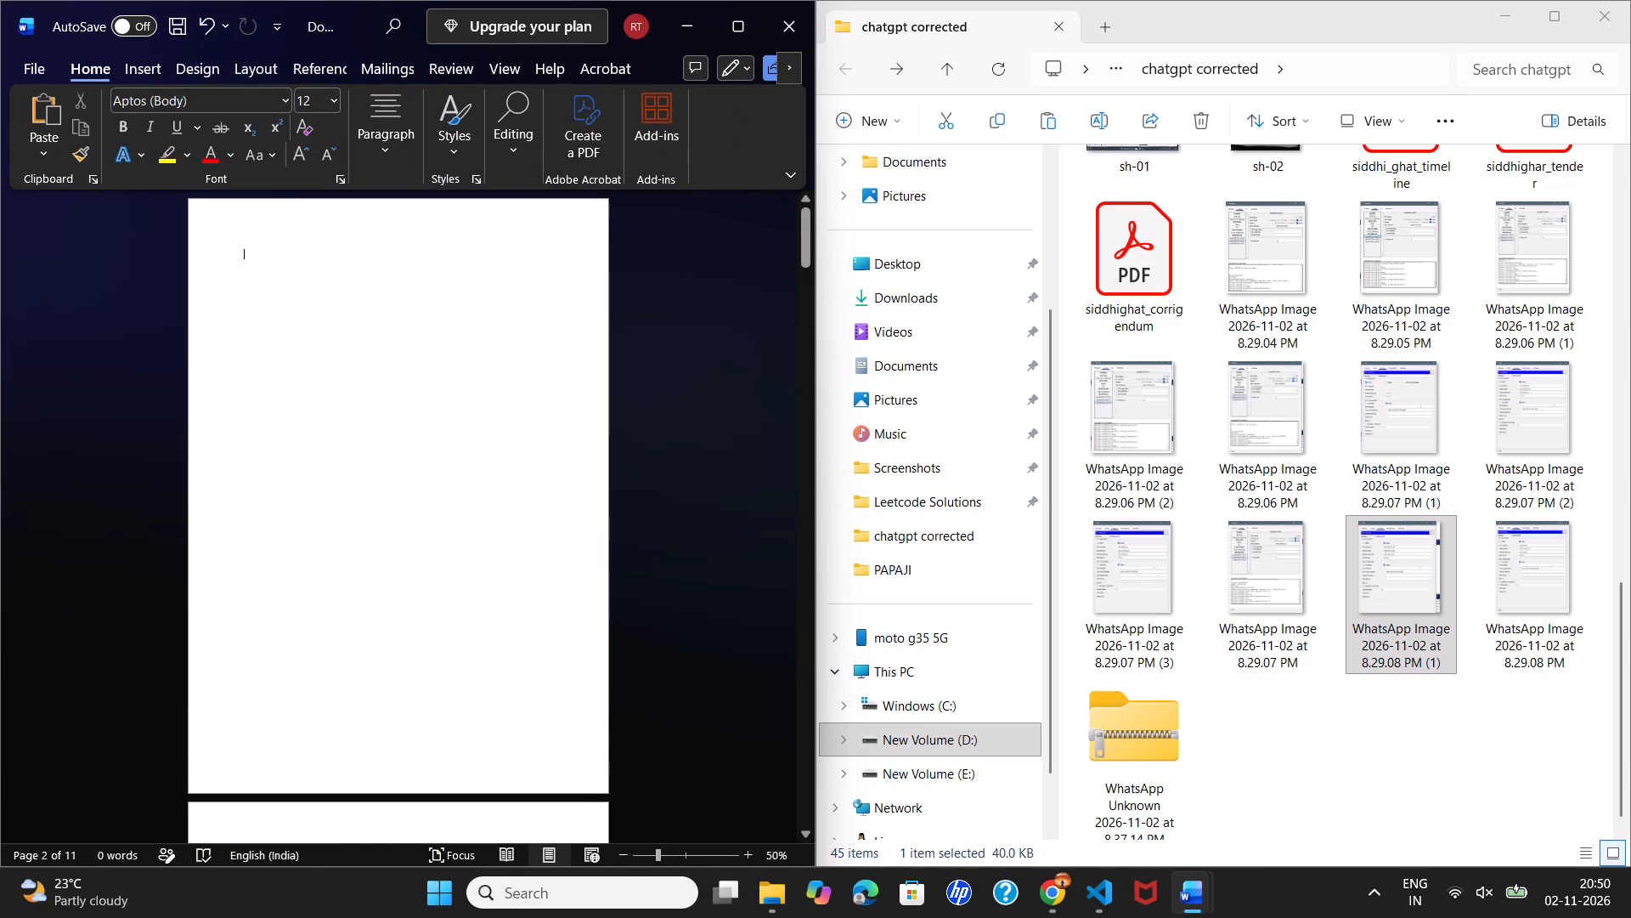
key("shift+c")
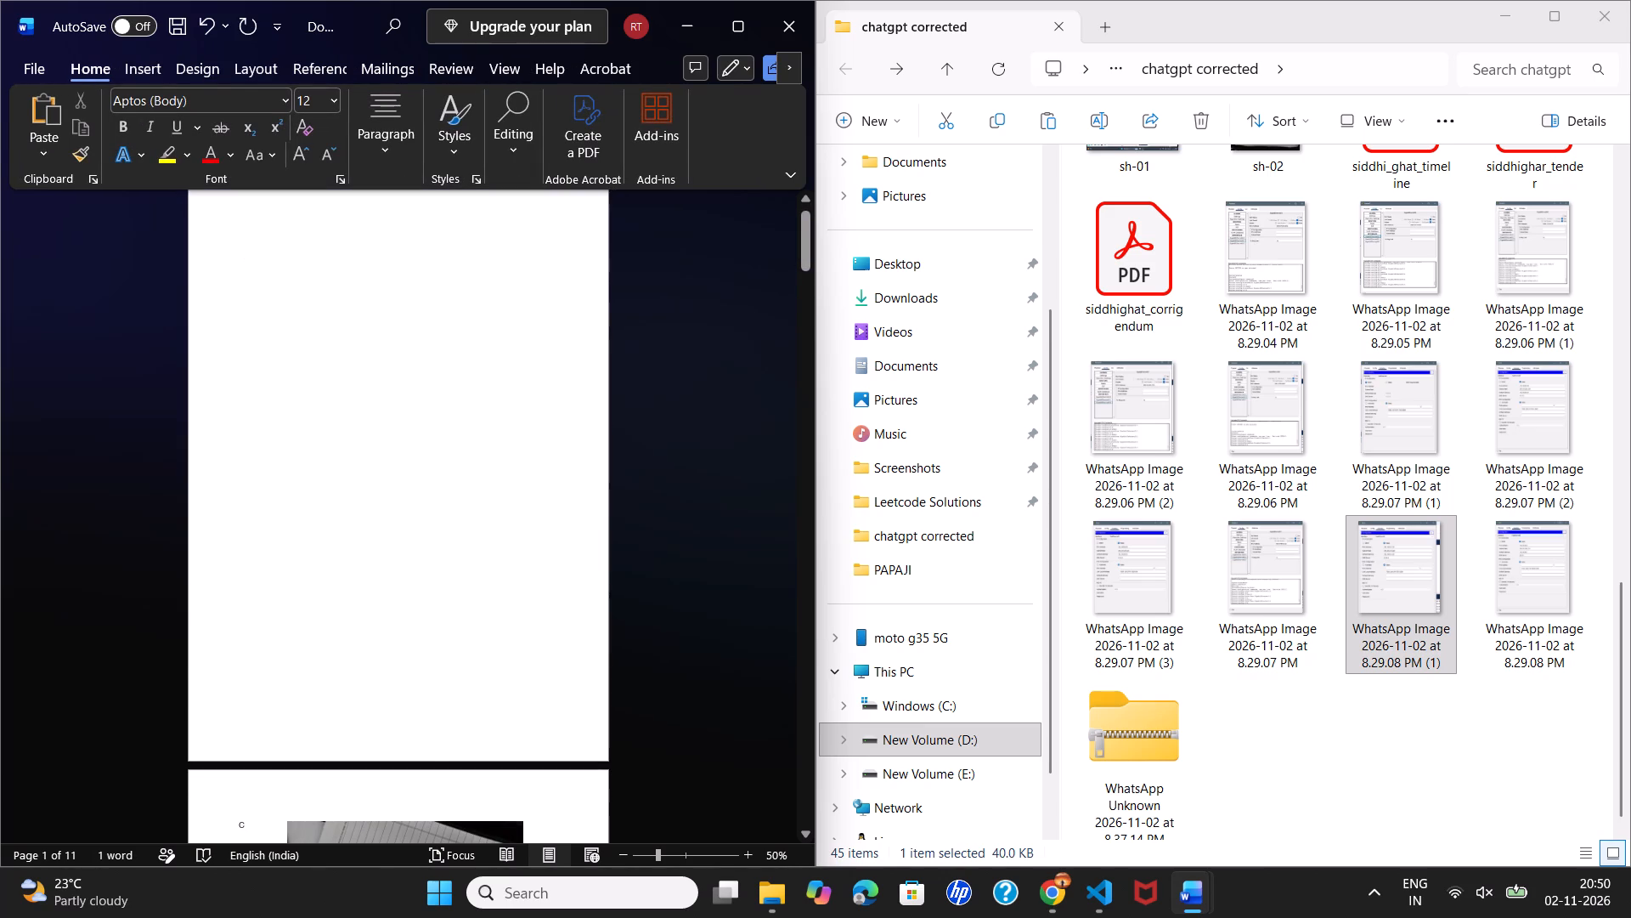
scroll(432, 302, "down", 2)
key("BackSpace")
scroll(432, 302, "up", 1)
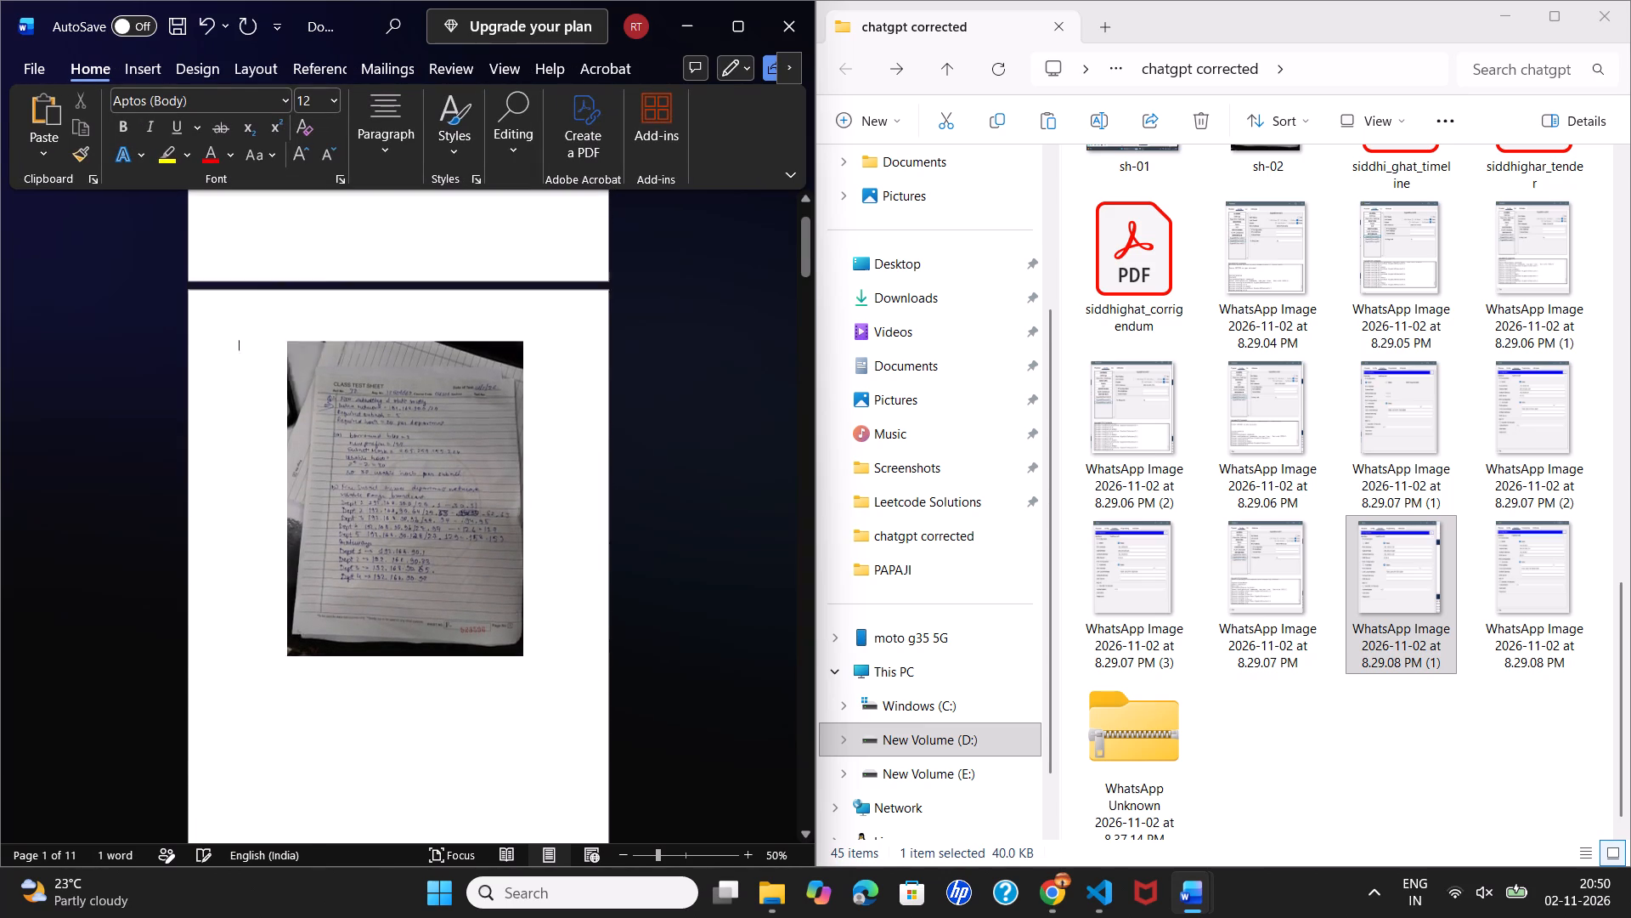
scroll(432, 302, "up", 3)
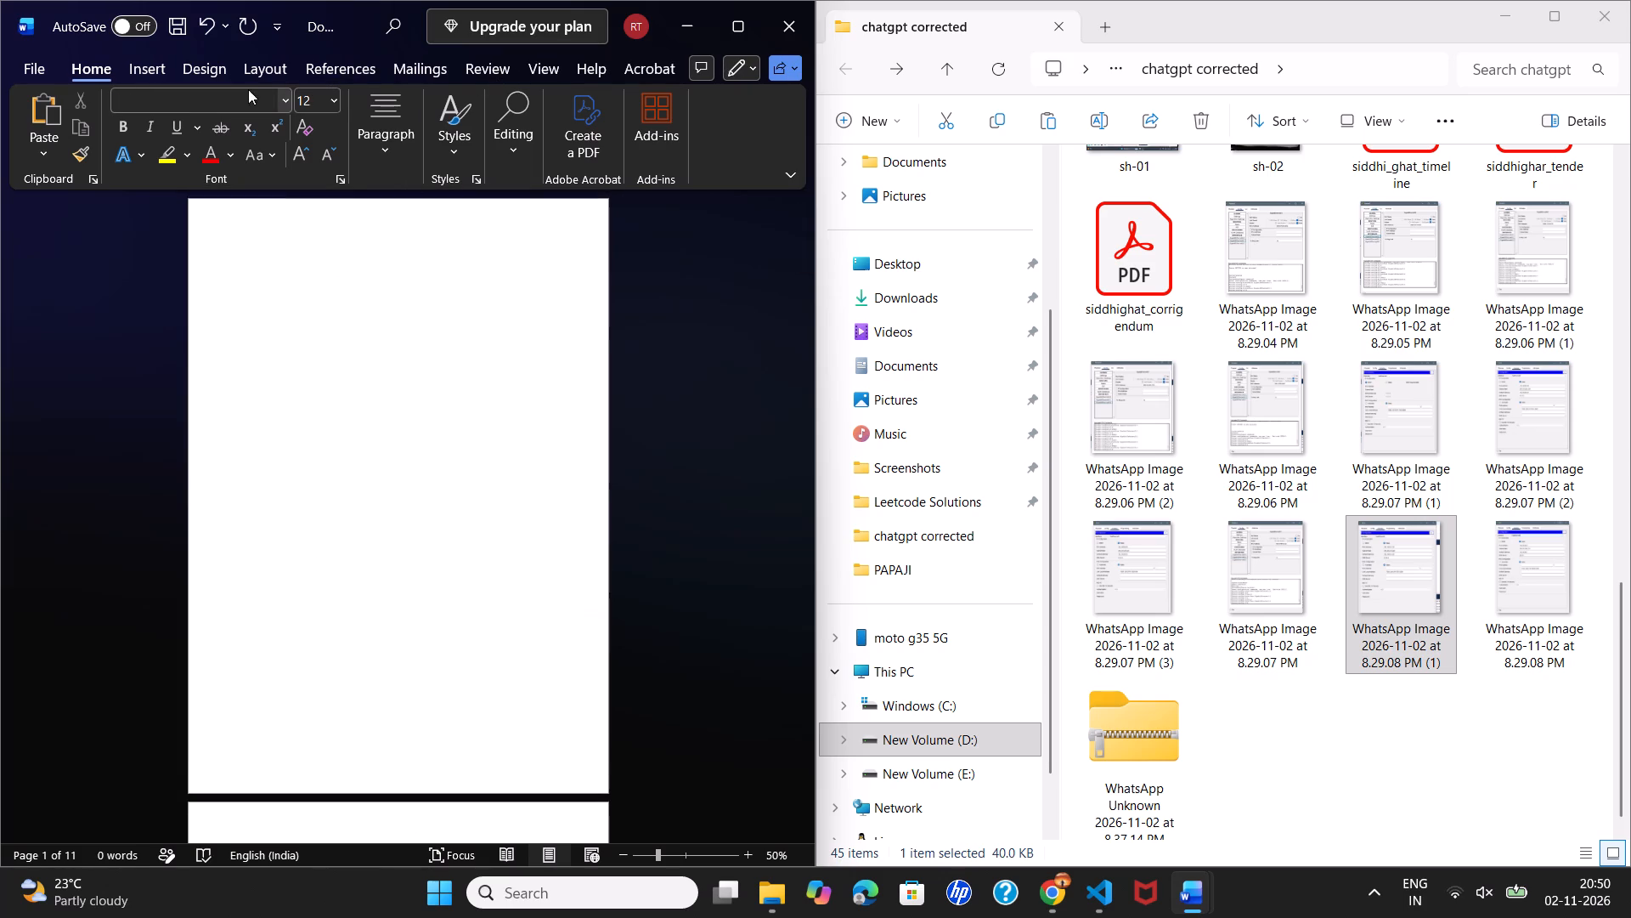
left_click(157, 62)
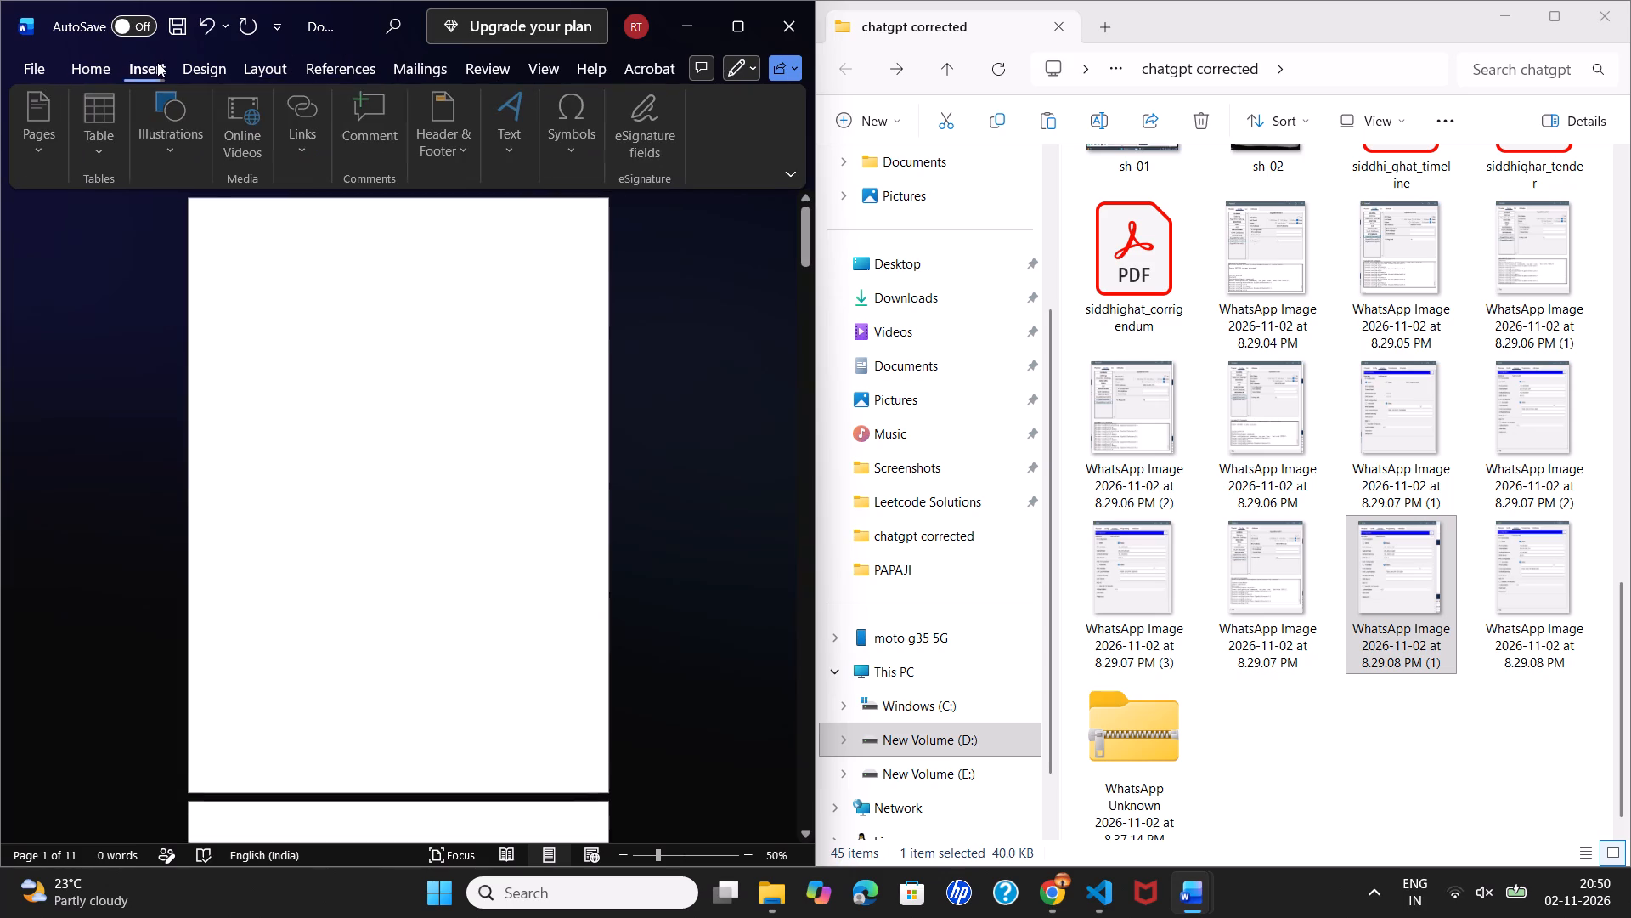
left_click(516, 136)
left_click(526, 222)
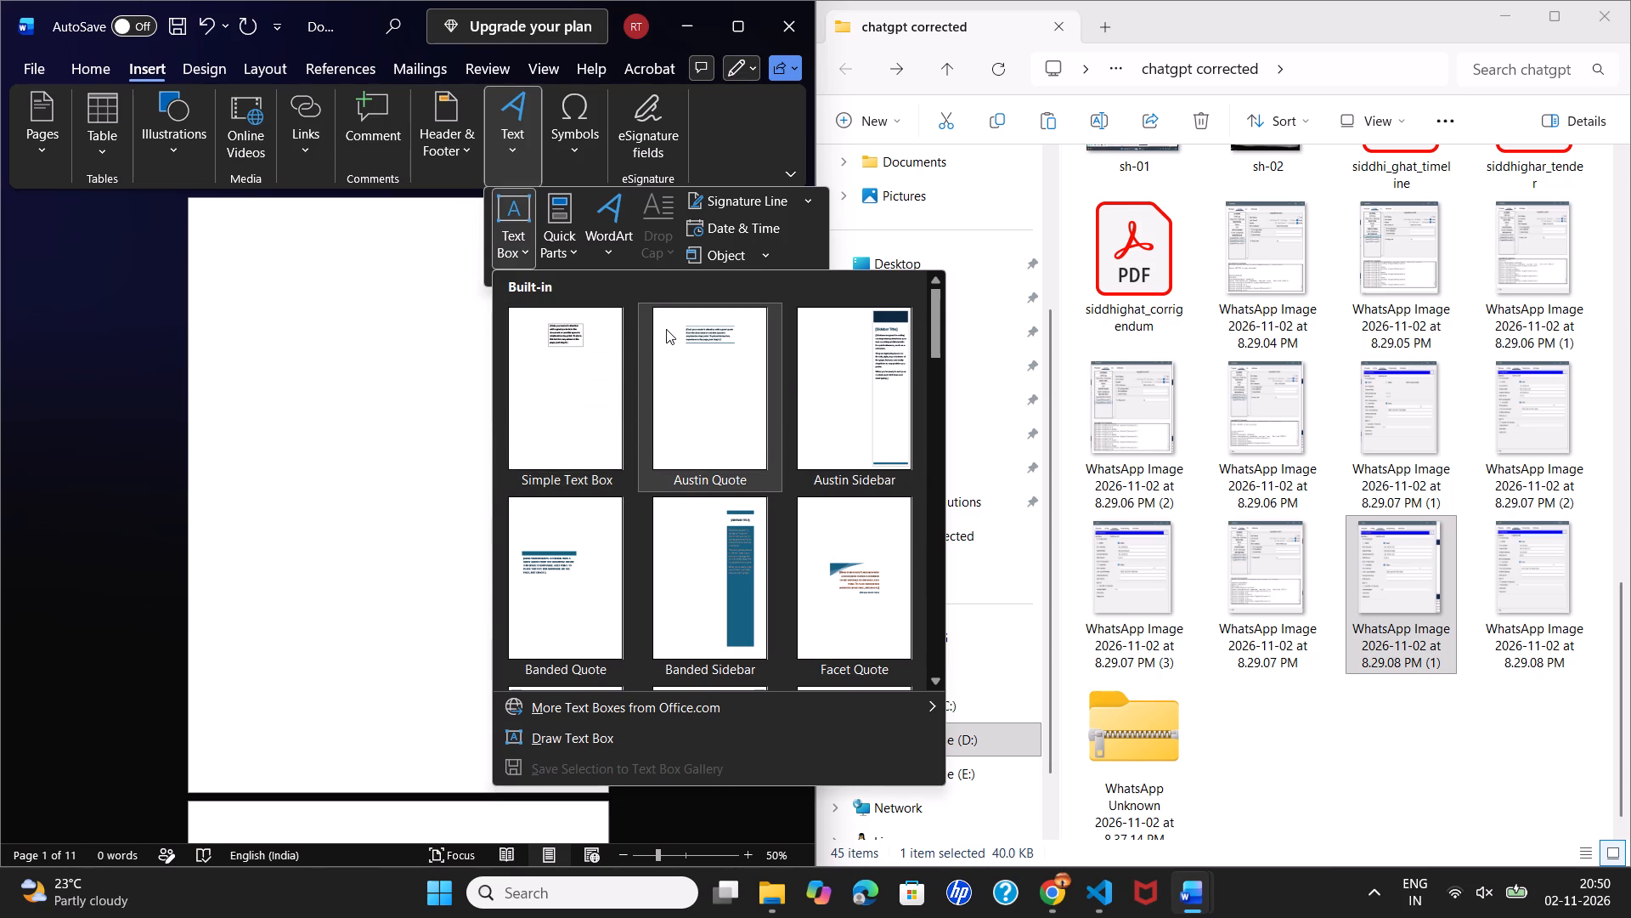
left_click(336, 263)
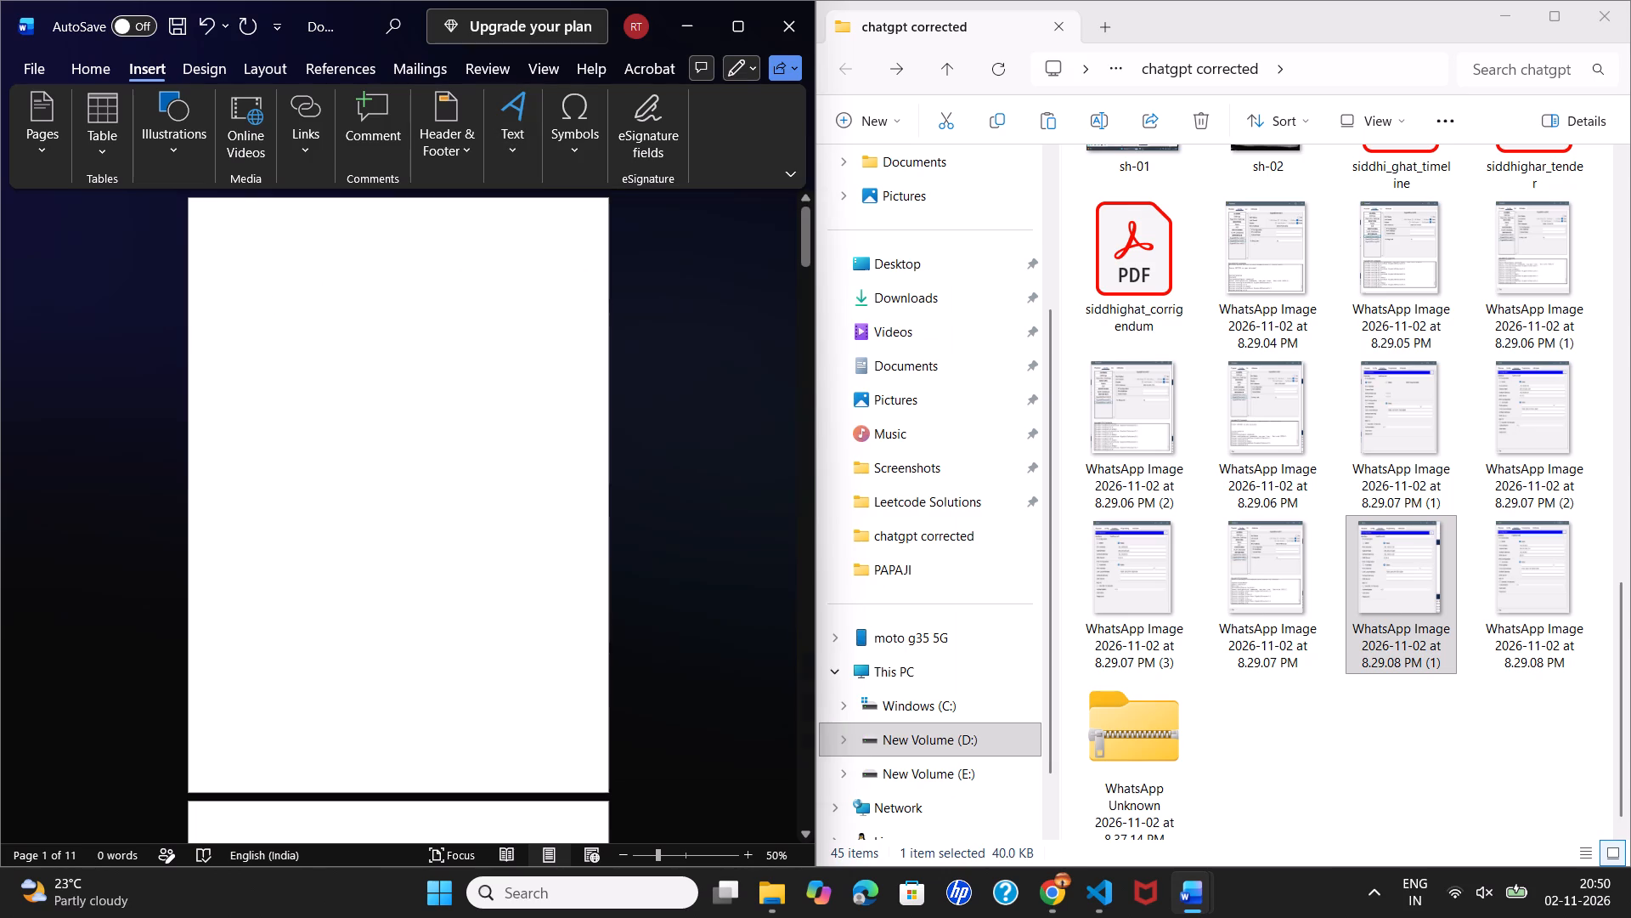
Enter the title COMPUTER NETWORKS CA-2 REPORT near the top of blank page 1, starting from the horizontal middle.
double_click(336, 263)
key("shift+s")
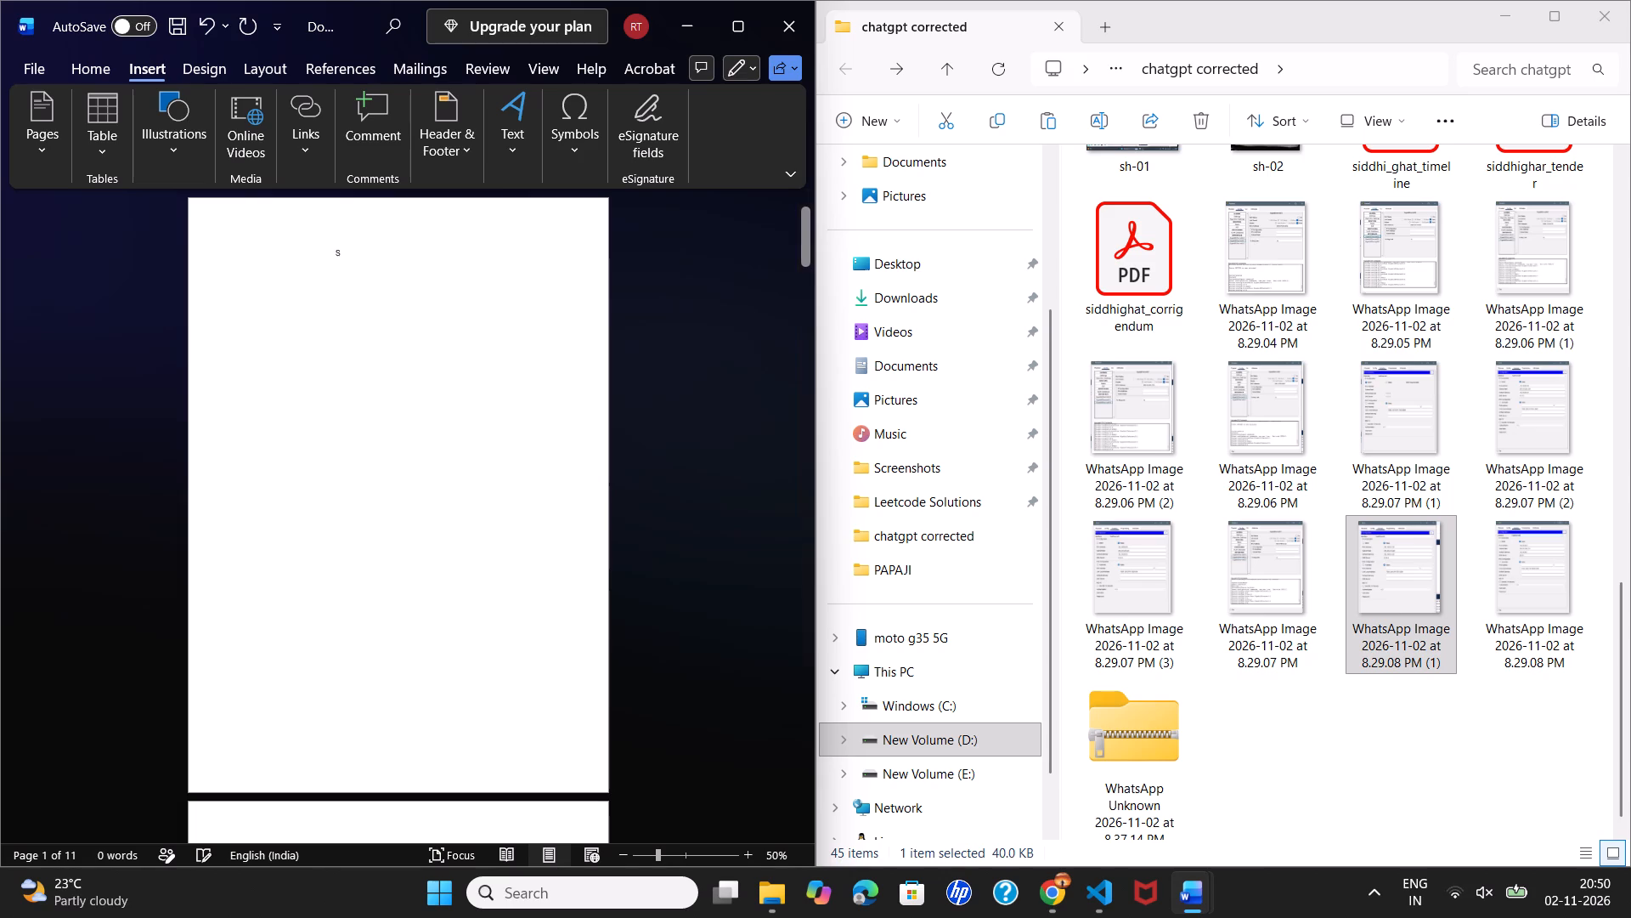
key("BackSpace")
type("SHARU")
key("BackSpace")
key("BackSpace")
key("BackSpace")
key("BackSpace")
key("BackSpace")
type("COMPUTER NETWORKS")
key("space")
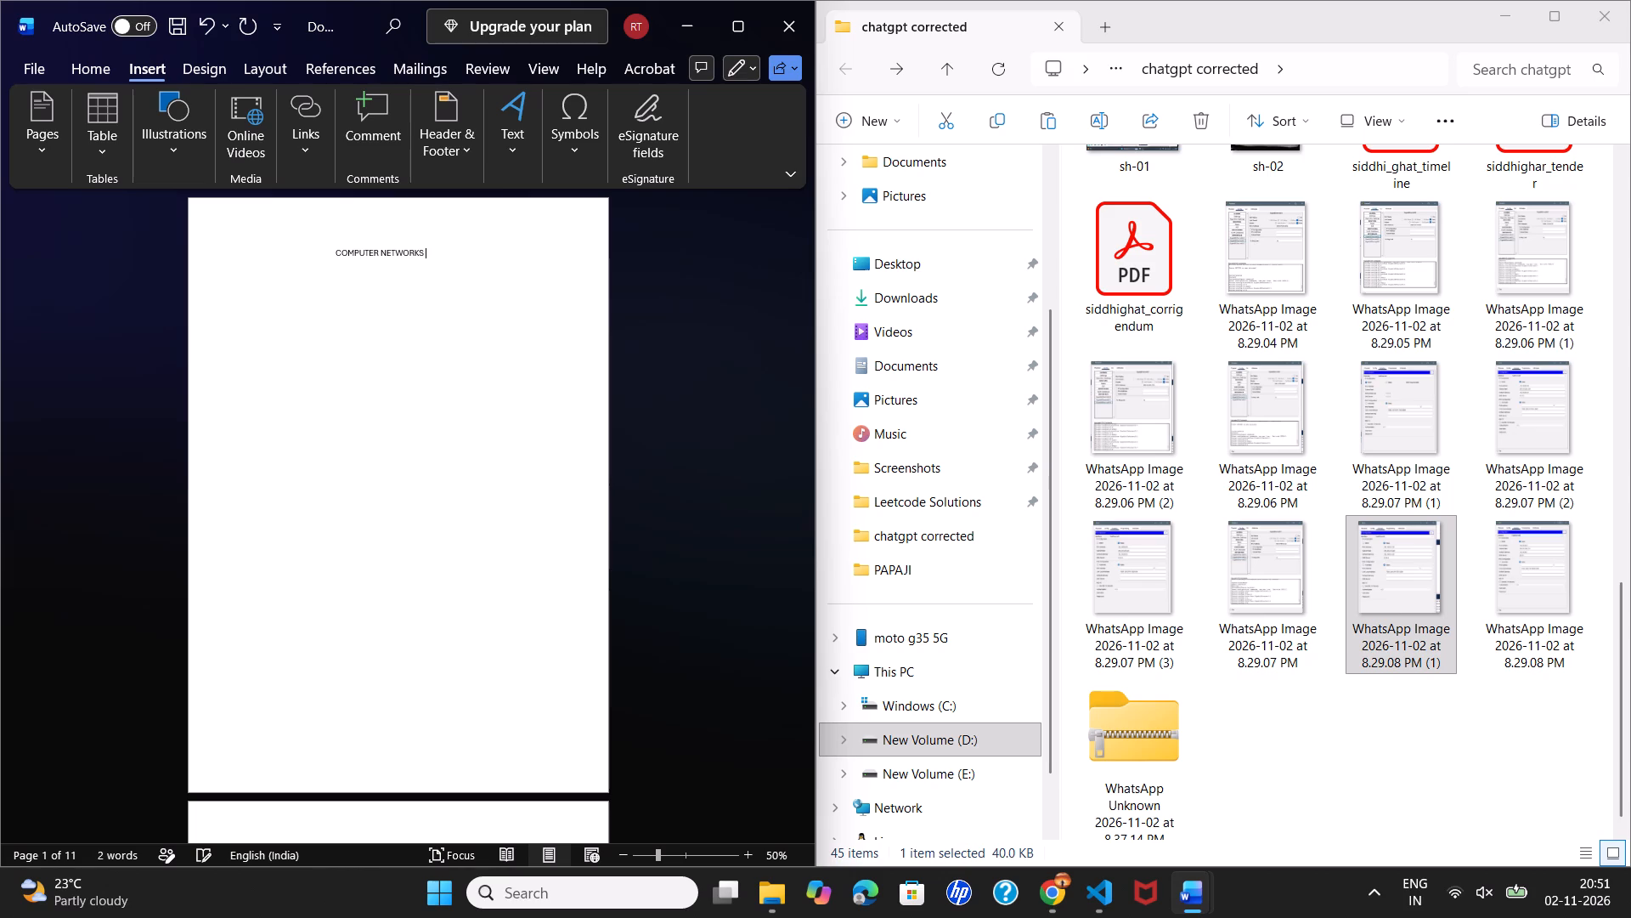
type("CA")
type("-11")
key("BackSpace")
key("BackSpace")
type("2")
key("space")
type("REPORT")
Format the whole report title on page 1 as bold with a font size of 22.
key("ctrl+shift+Left")
key("ctrl+shift+Left")
key("ctrl+shift+Left")
key("ctrl+shift+Left")
key("ctrl+shift+Left")
key("ctrl+shift+Left")
key("ctrl+shift+Left")
key("ctrl+shift+Left")
key("ctrl+shift+Left")
key("ctrl+shift+Left")
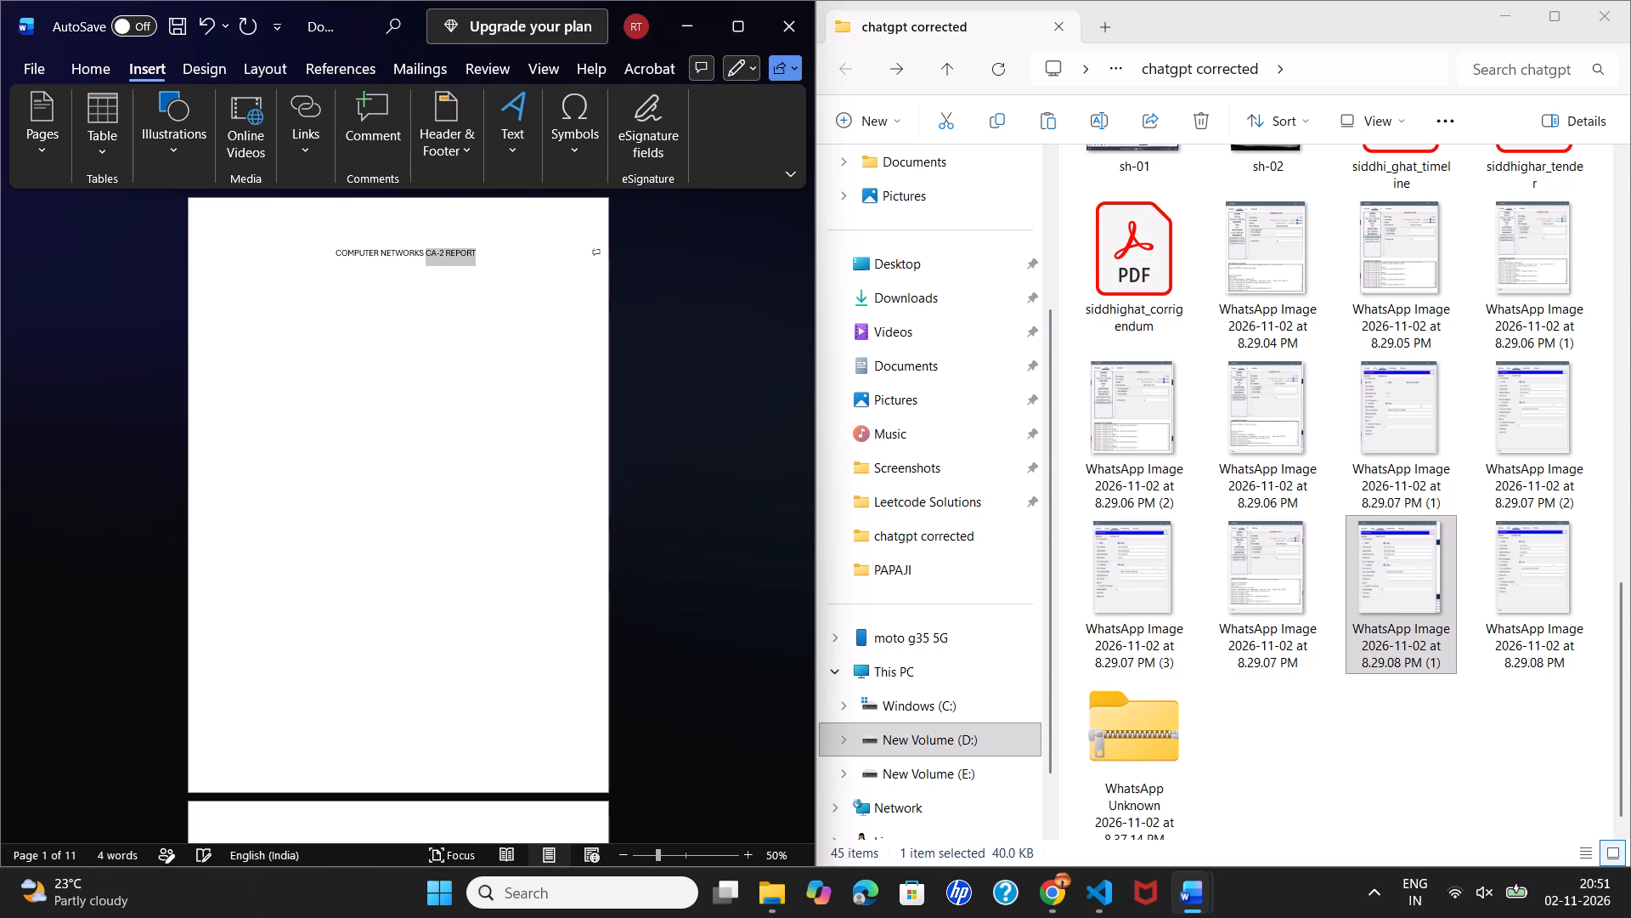
key("ctrl+shift+Right")
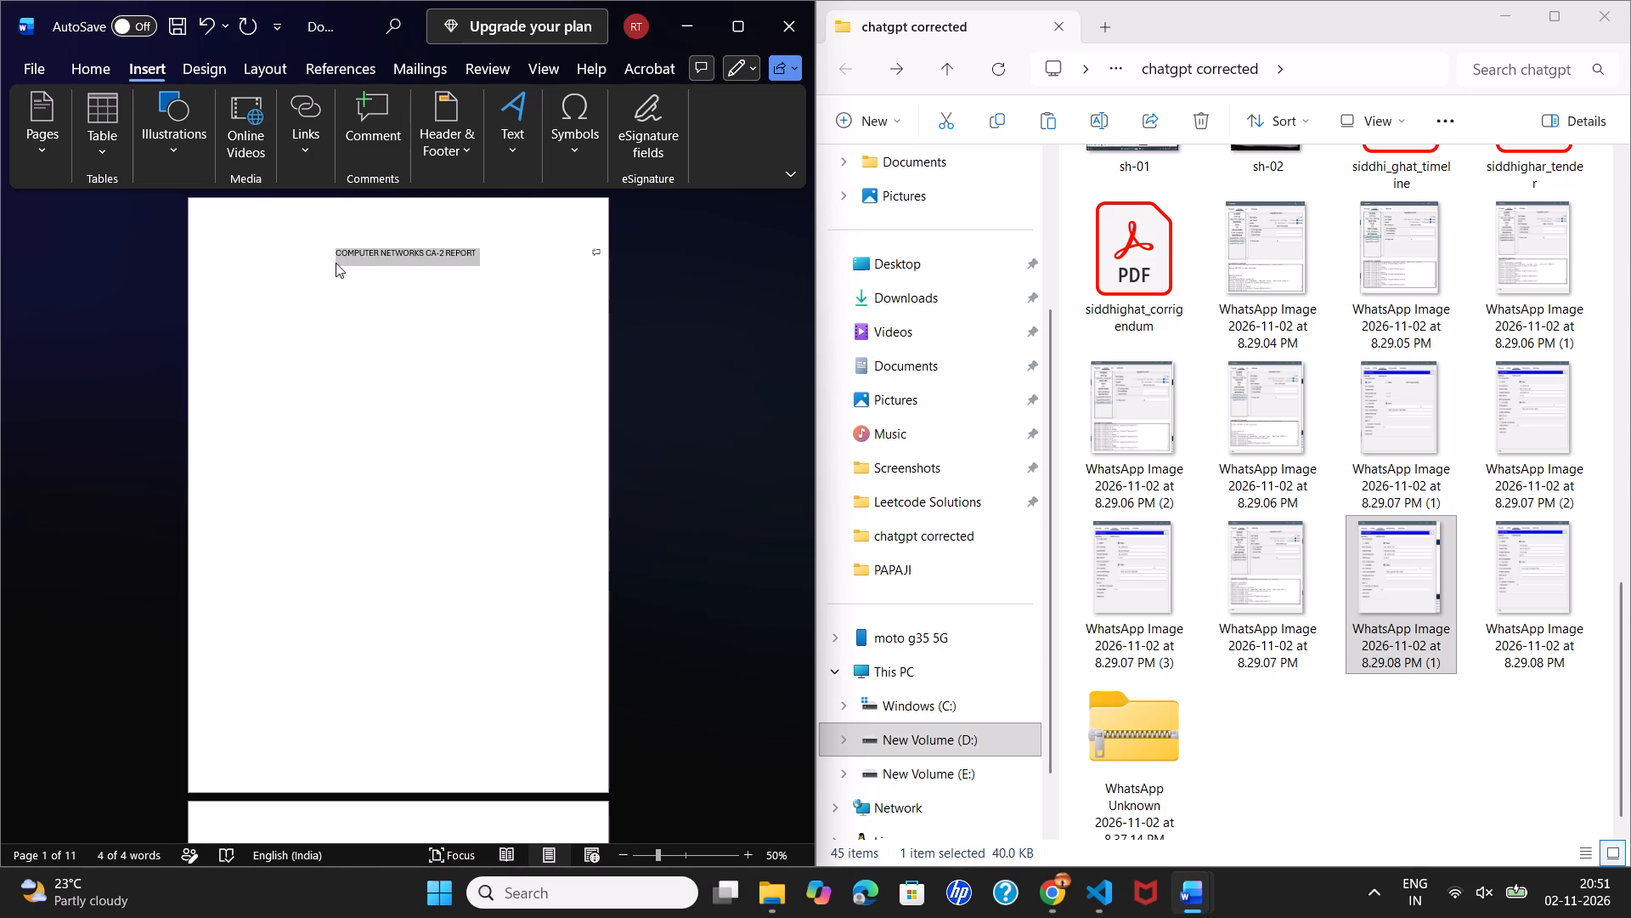
left_click(106, 63)
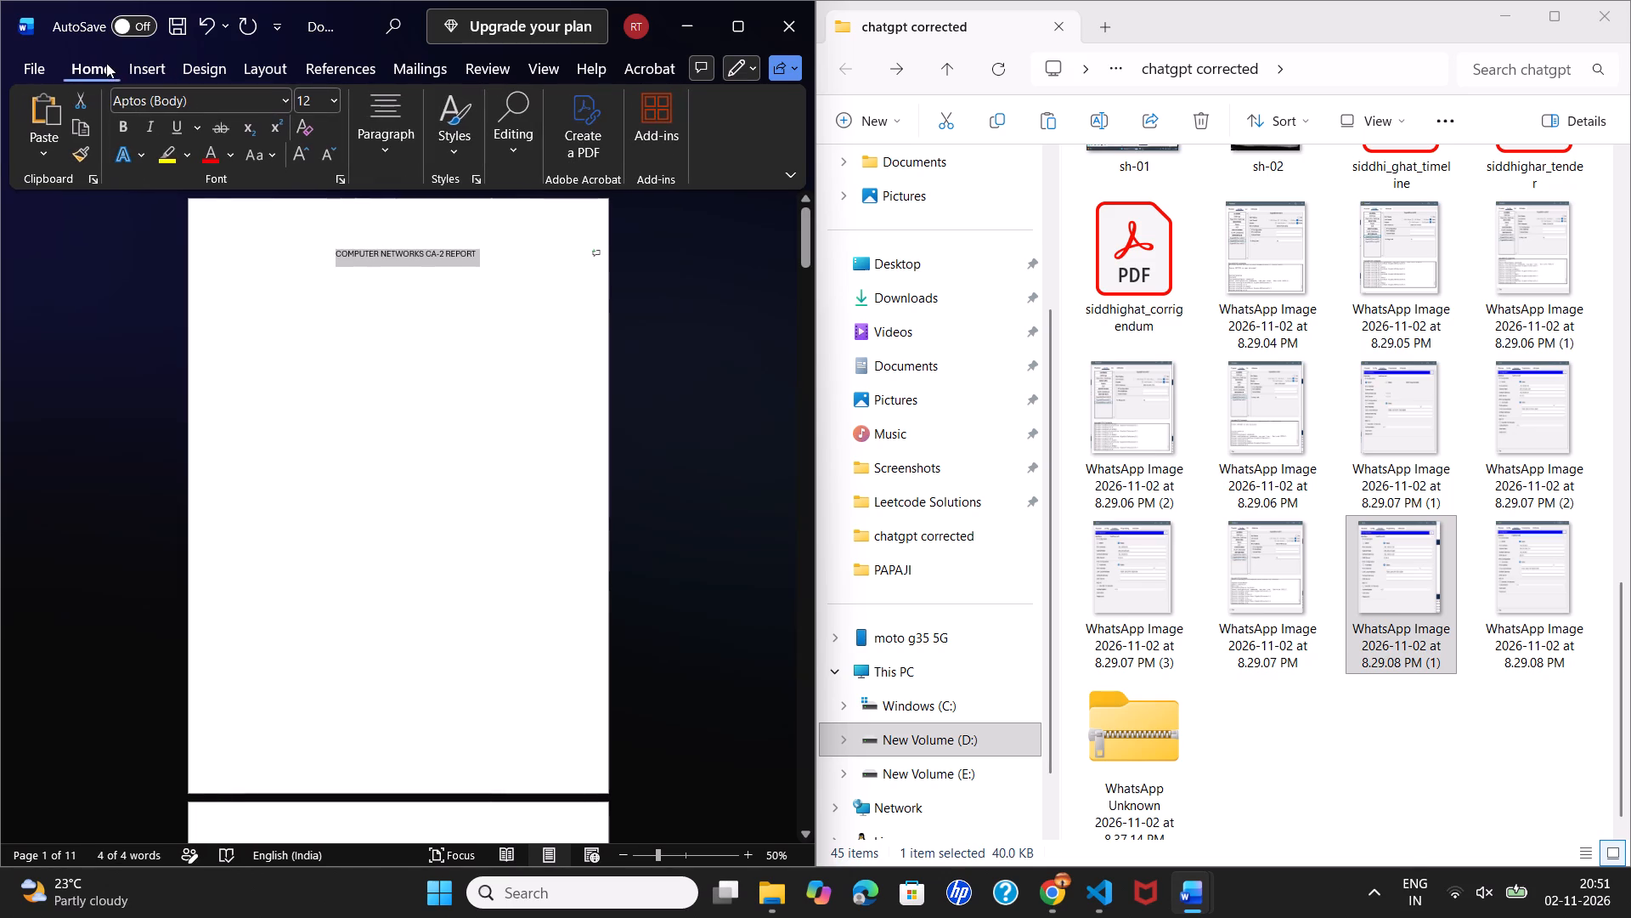
left_click(125, 127)
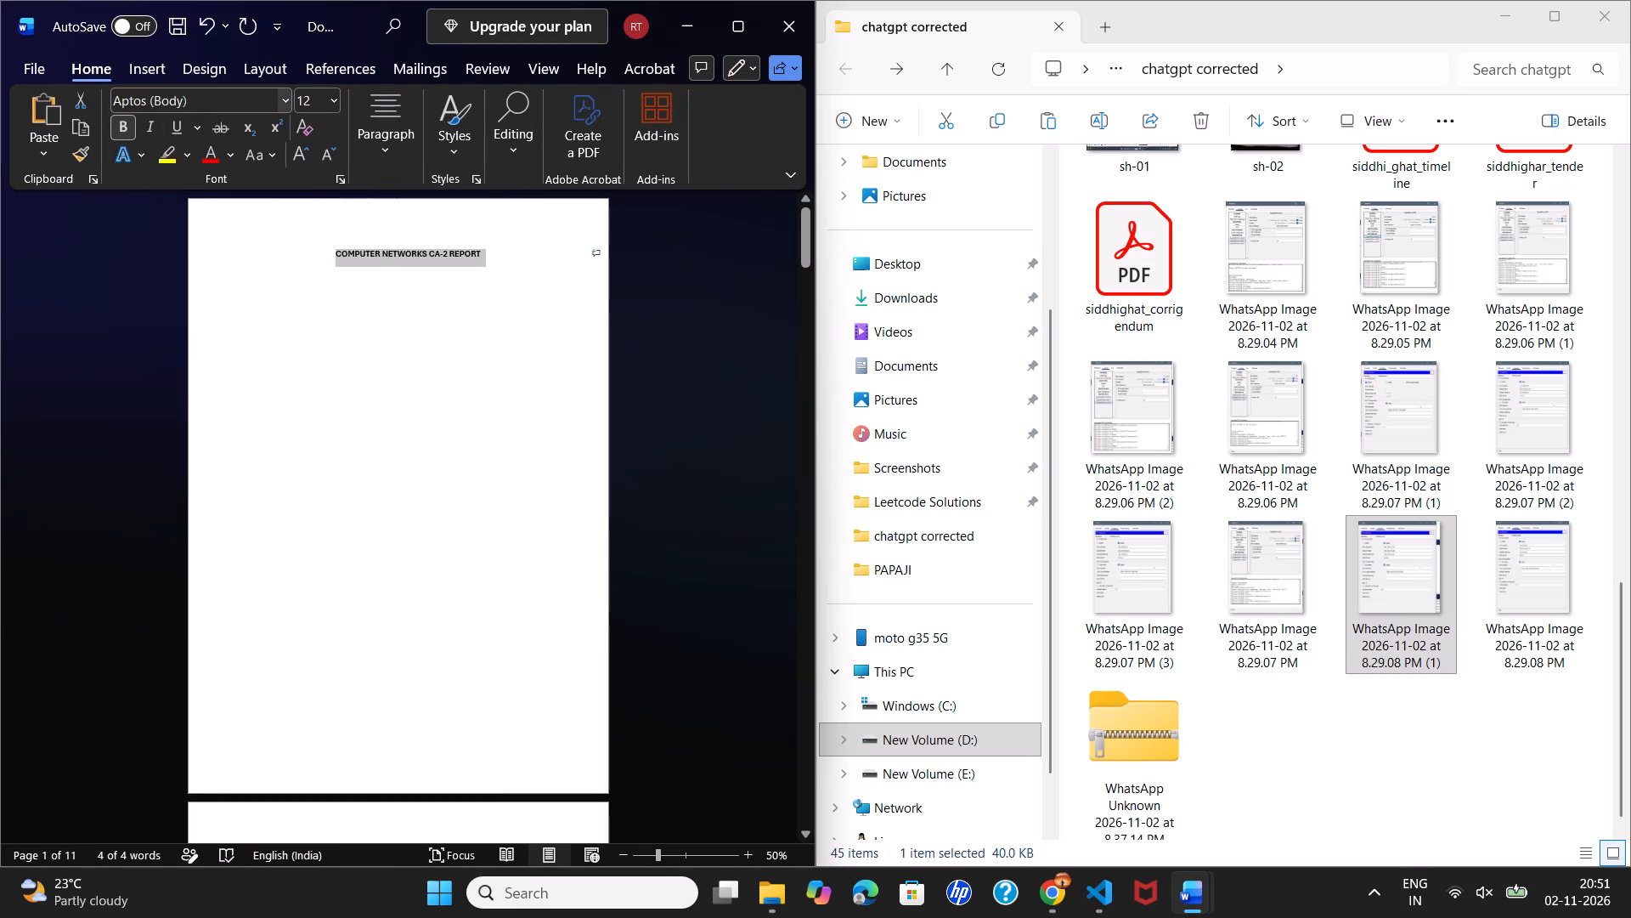
left_click(339, 89)
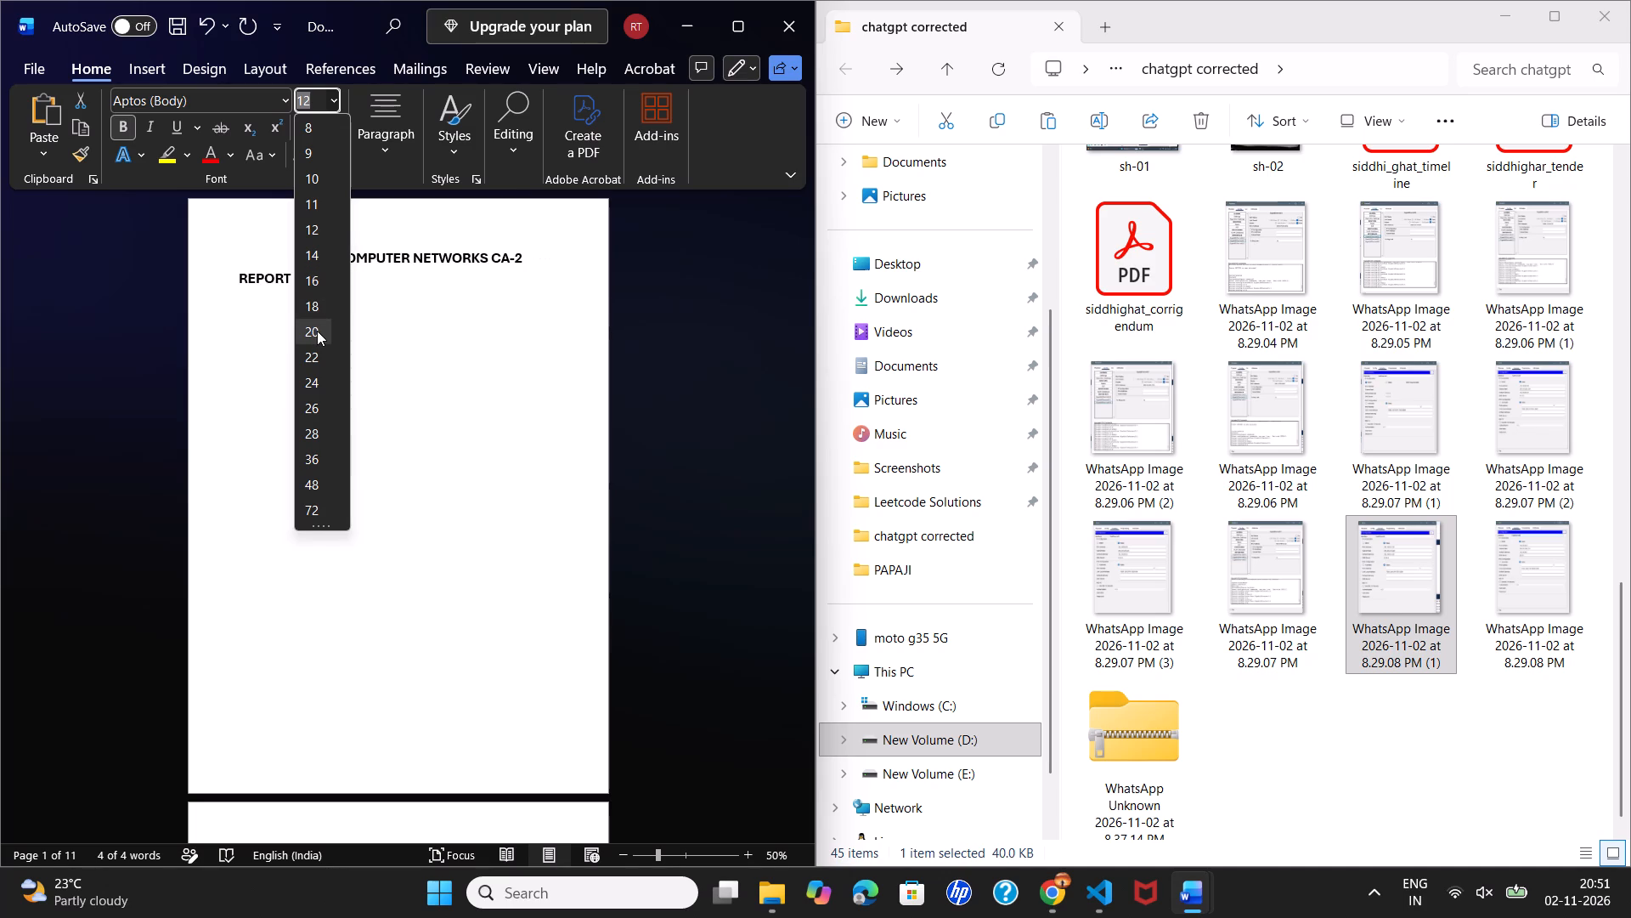
left_click(314, 354)
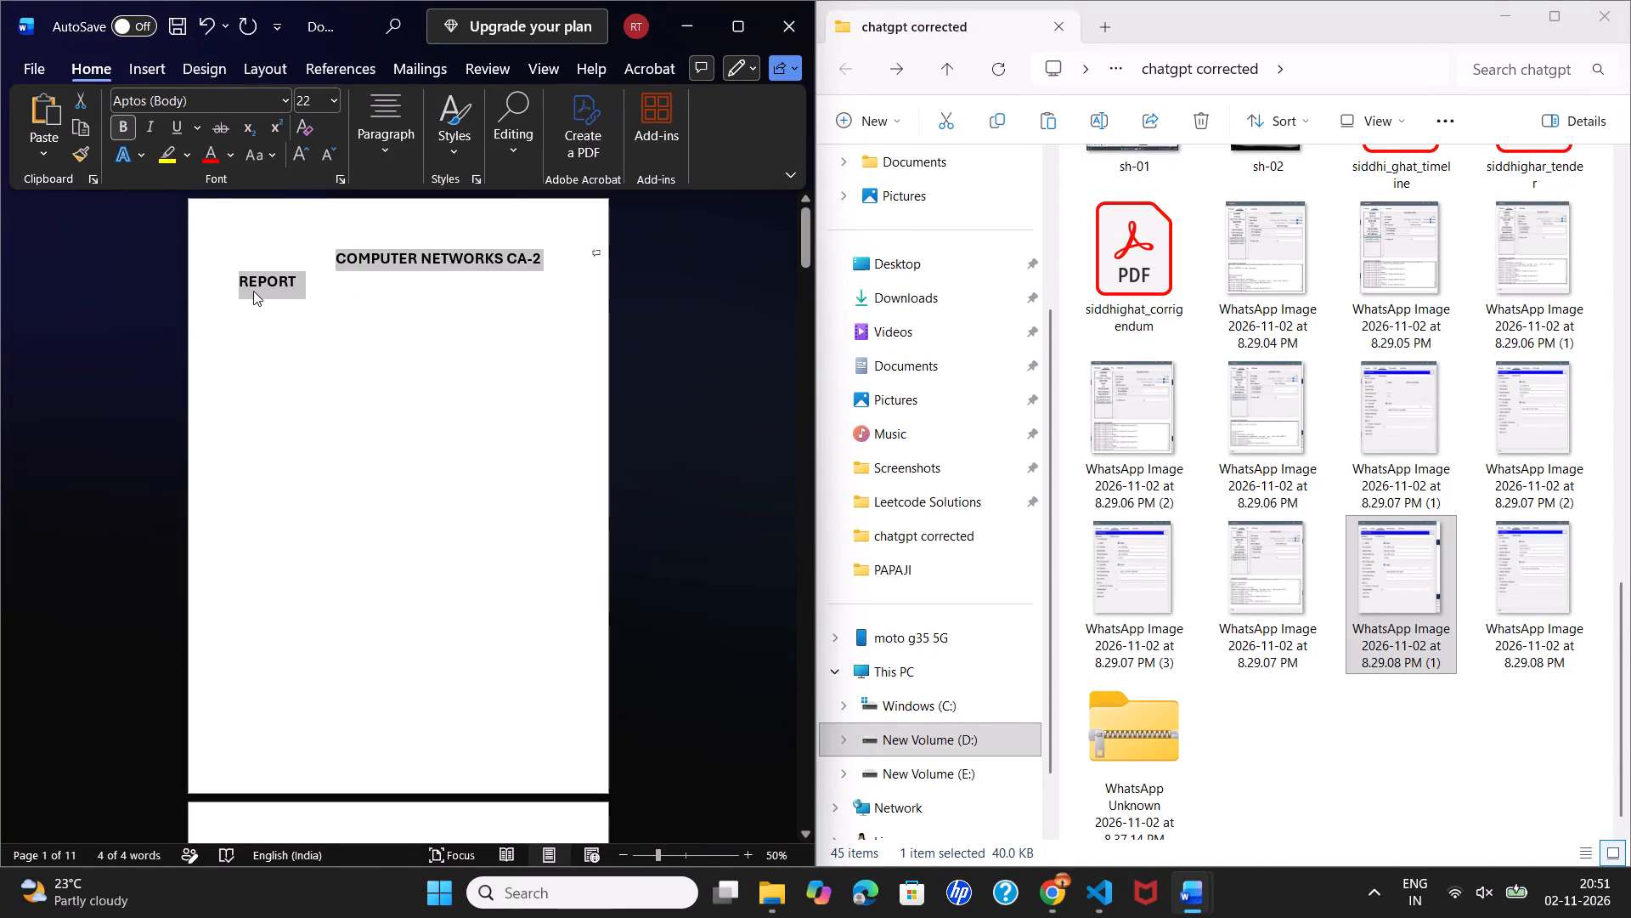
Remove the indentation before the report title so that it starts at the page's left margin.
left_click(247, 283)
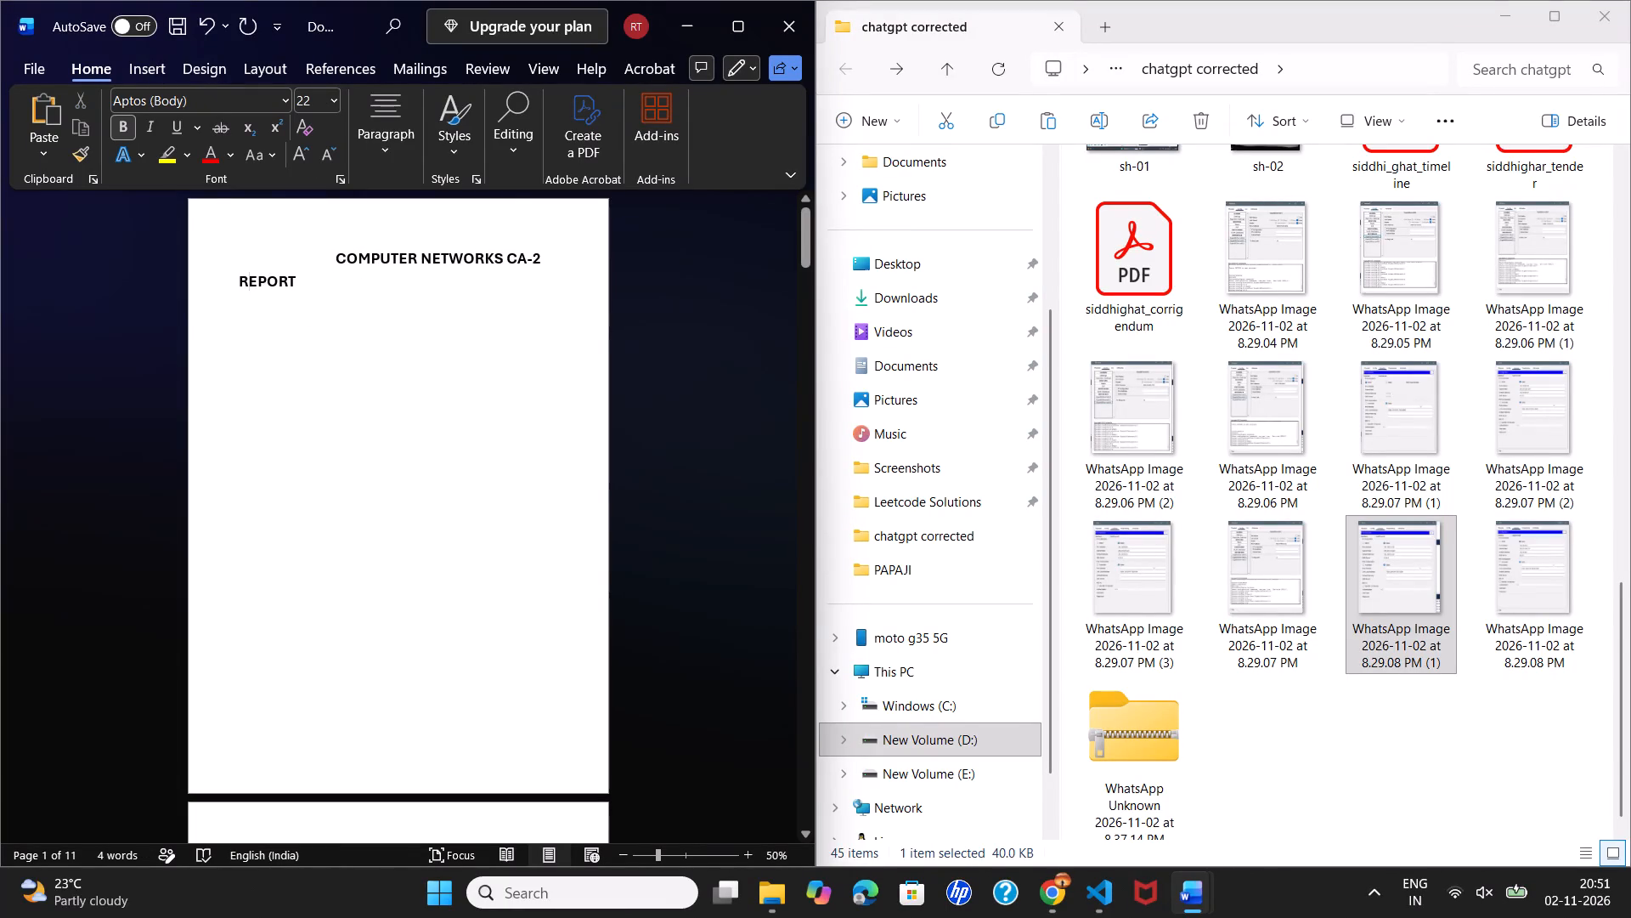
left_click(336, 255)
key("BackSpace")
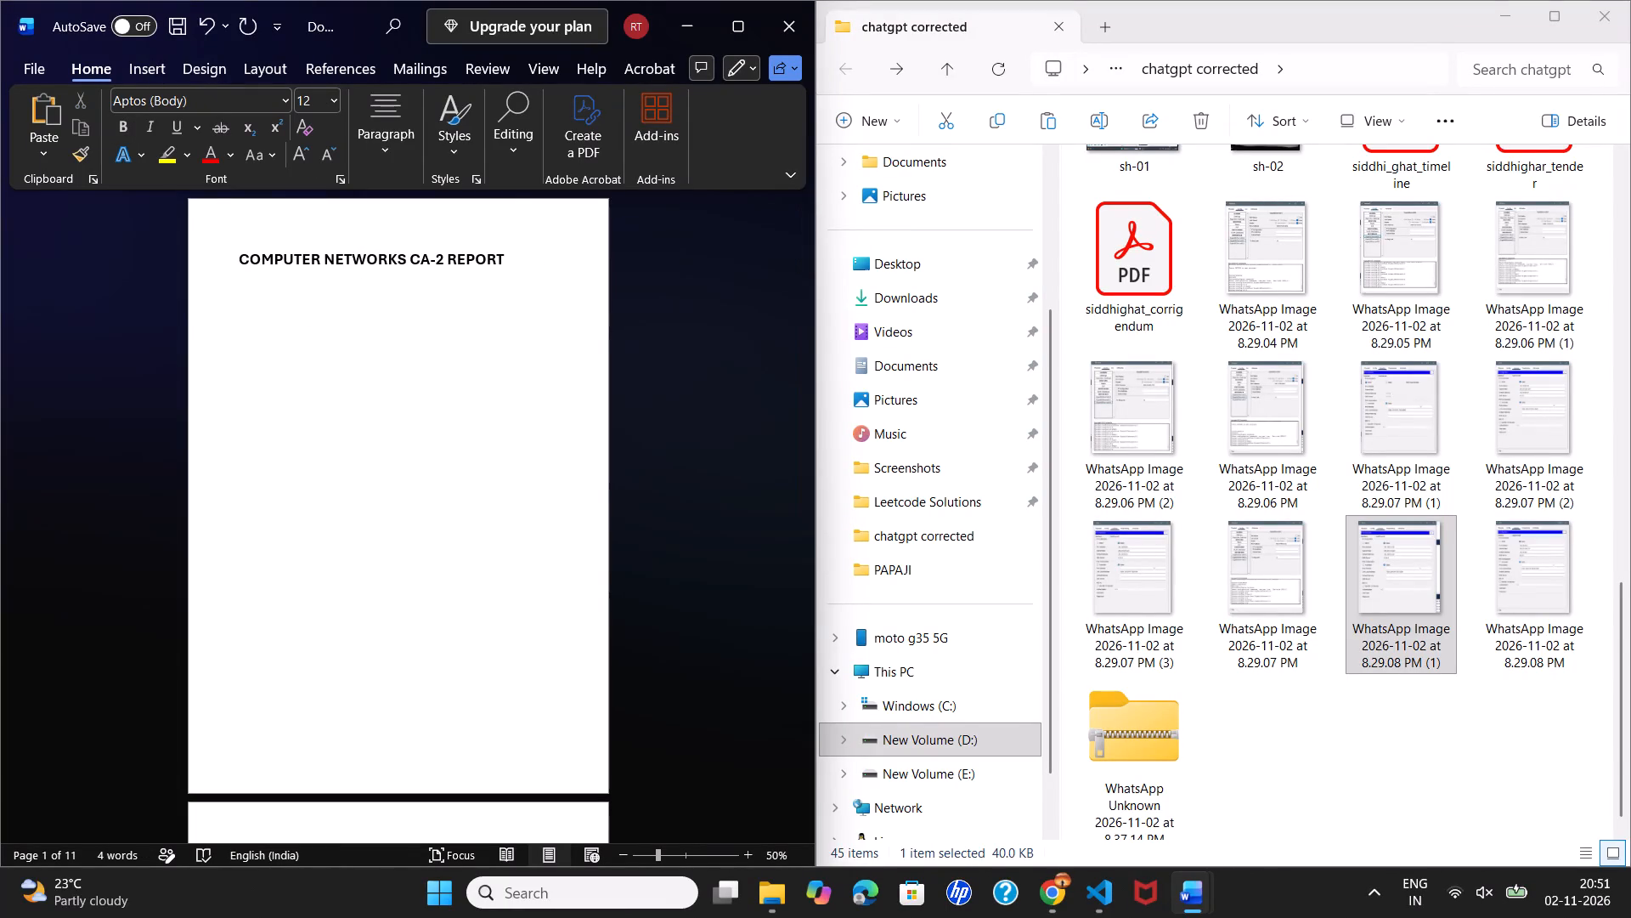
Start a new line at the left margin of page 1, leaving a gap of a few blank lines below the title.
left_click(512, 259)
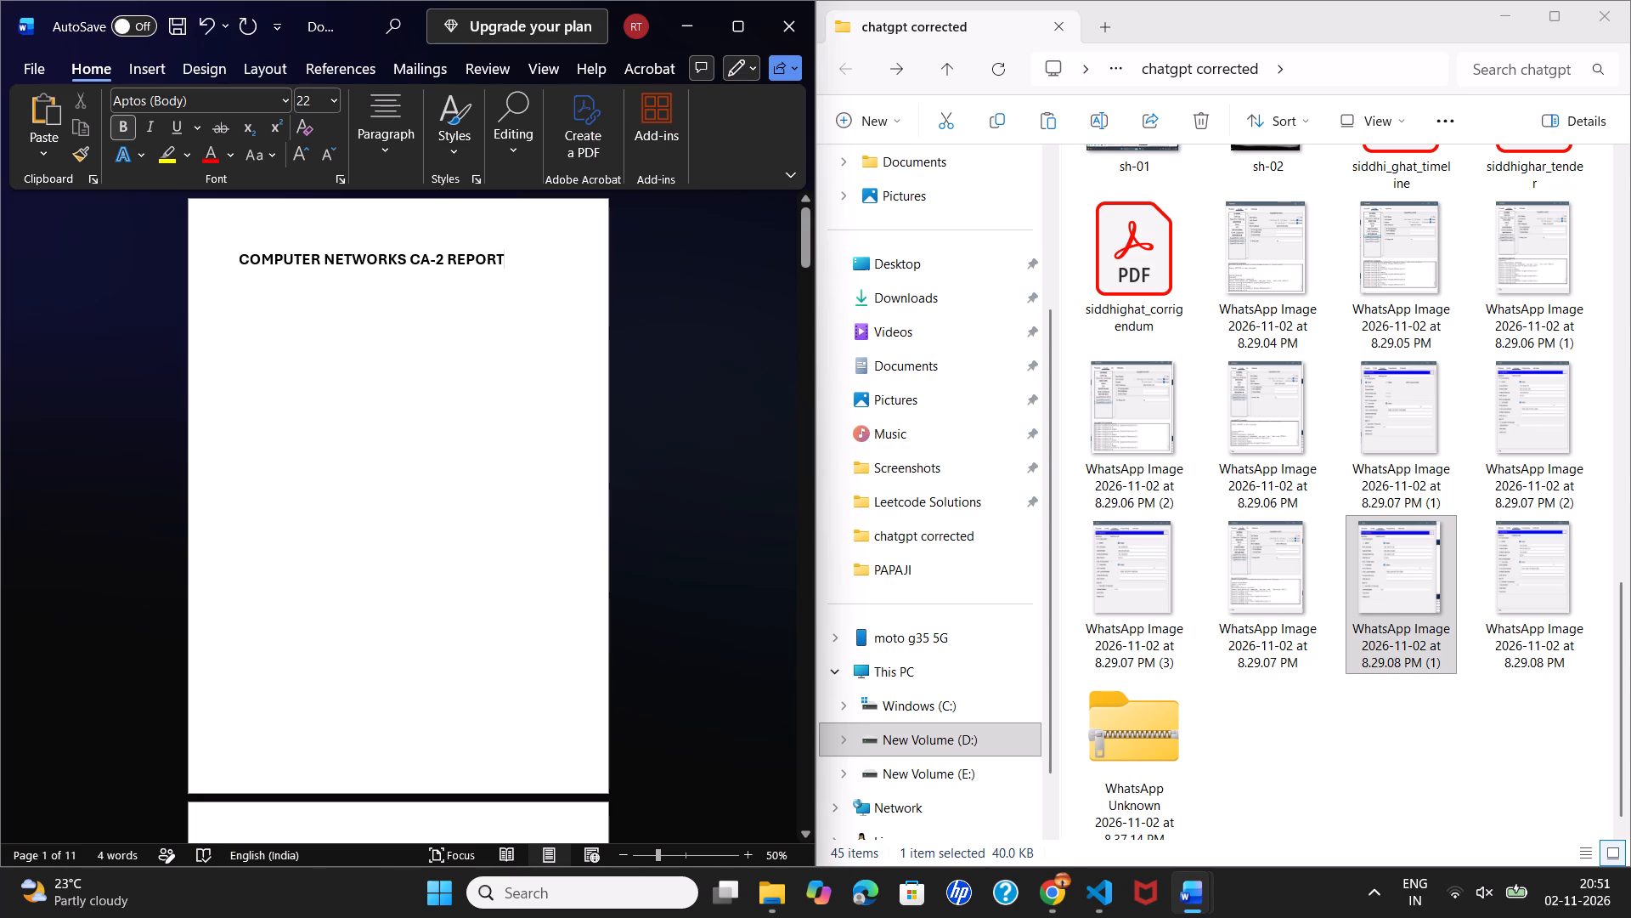
left_click(431, 348)
left_click(431, 348)
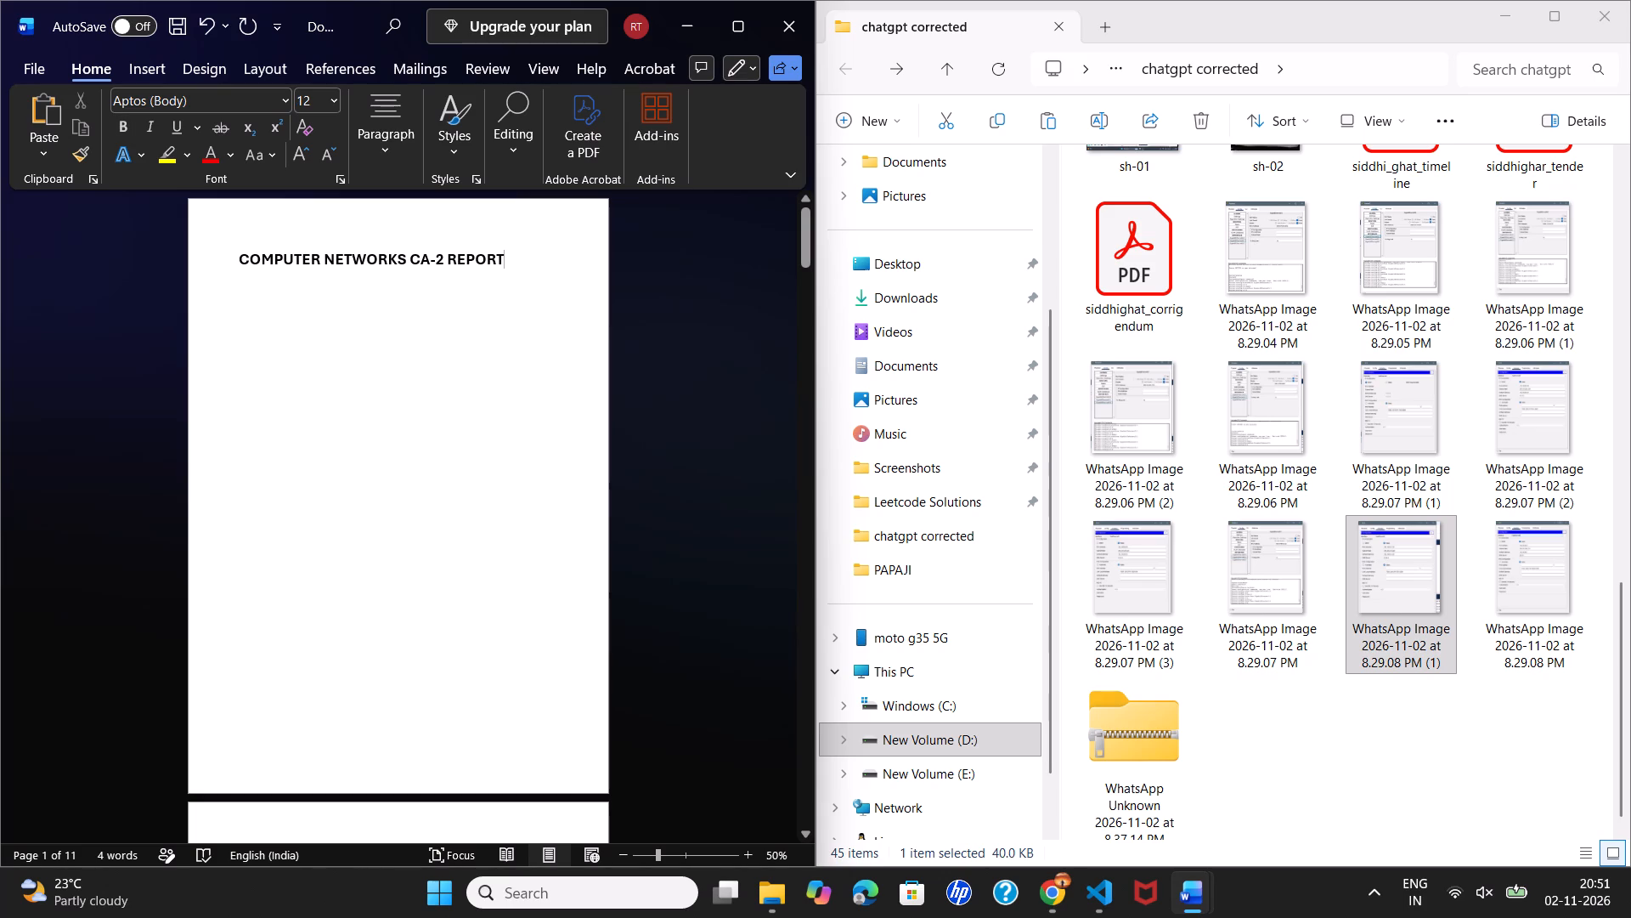
double_click(374, 377)
key("Return")
key("Return")
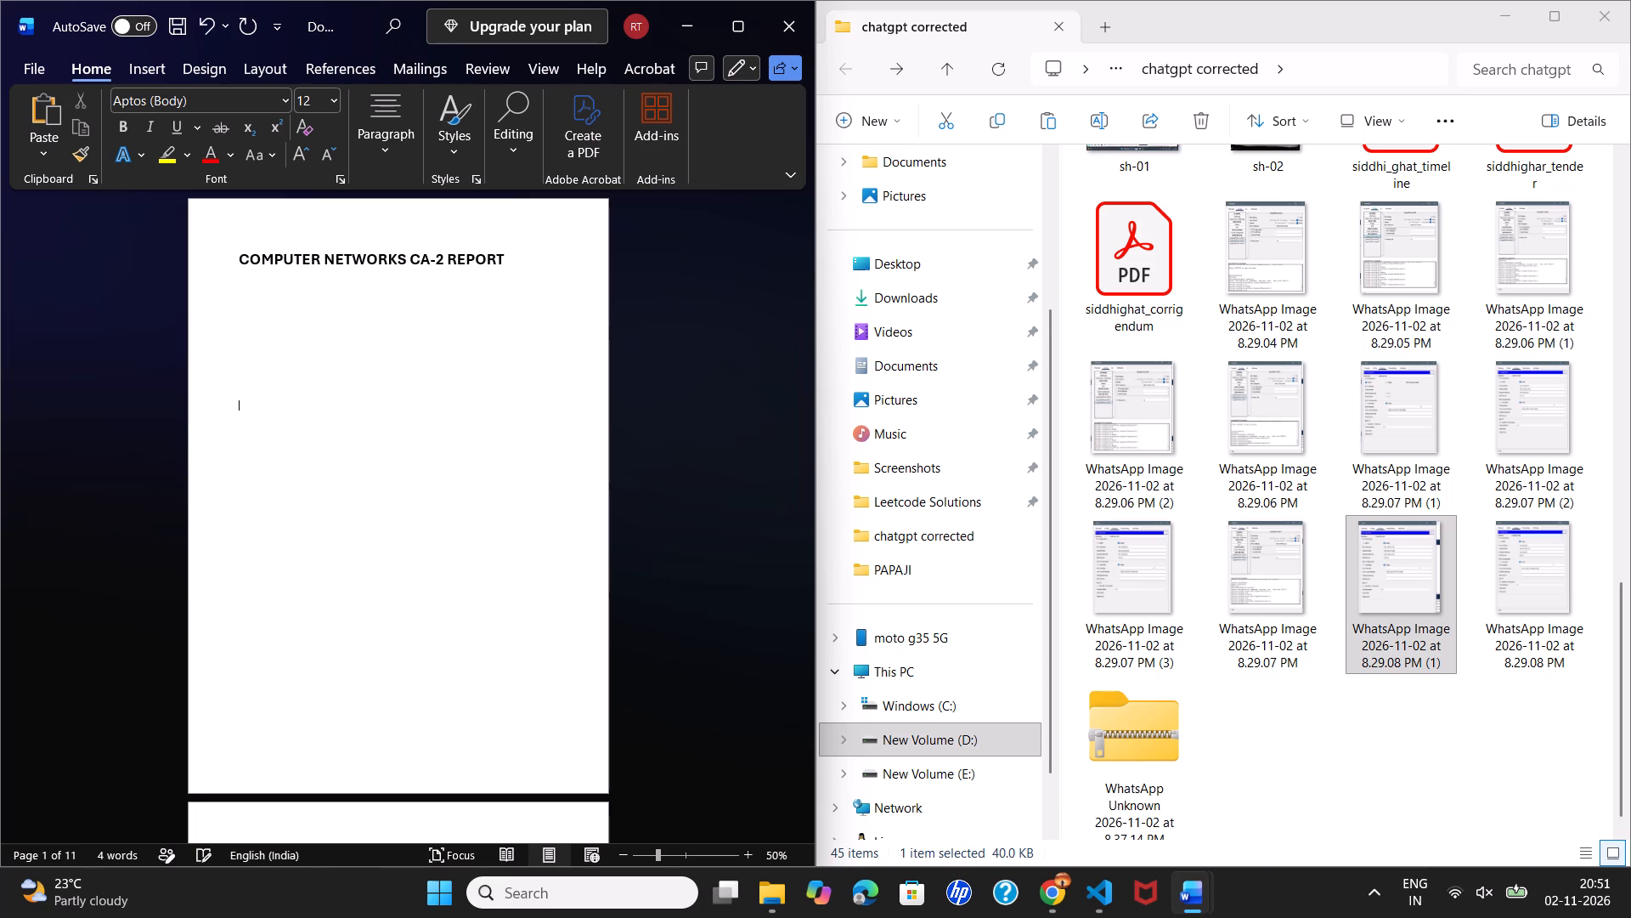
key("BackSpace")
key("BackSpace")
key("BackSpace")
key("BackSpace")
Enter a line below the title reading "Name -" followed by the student's name.
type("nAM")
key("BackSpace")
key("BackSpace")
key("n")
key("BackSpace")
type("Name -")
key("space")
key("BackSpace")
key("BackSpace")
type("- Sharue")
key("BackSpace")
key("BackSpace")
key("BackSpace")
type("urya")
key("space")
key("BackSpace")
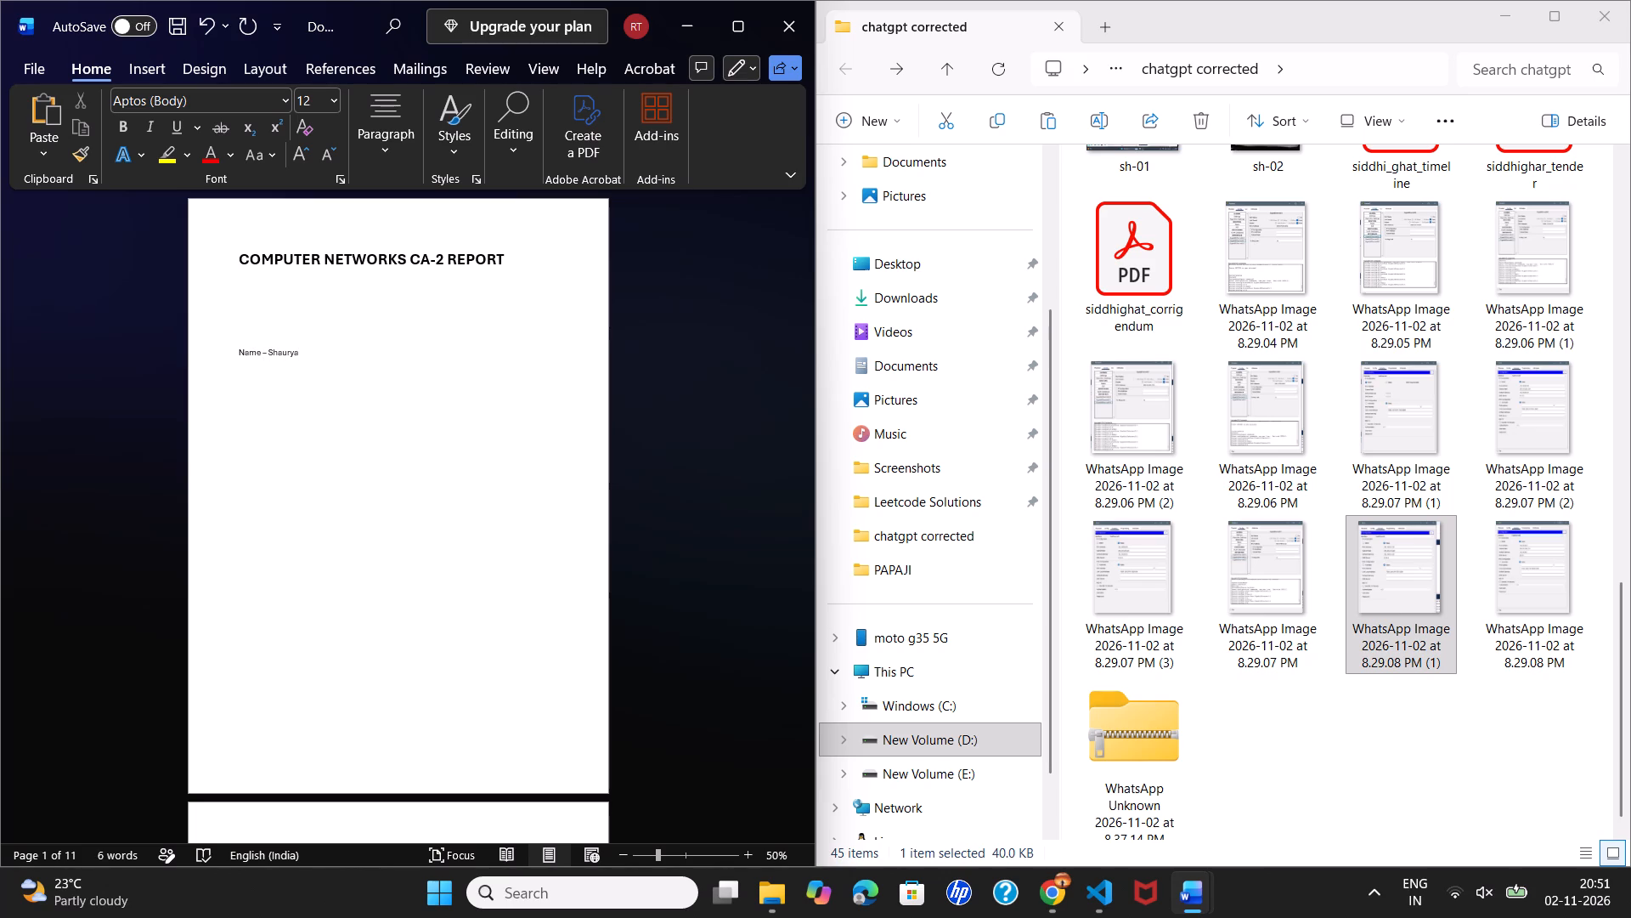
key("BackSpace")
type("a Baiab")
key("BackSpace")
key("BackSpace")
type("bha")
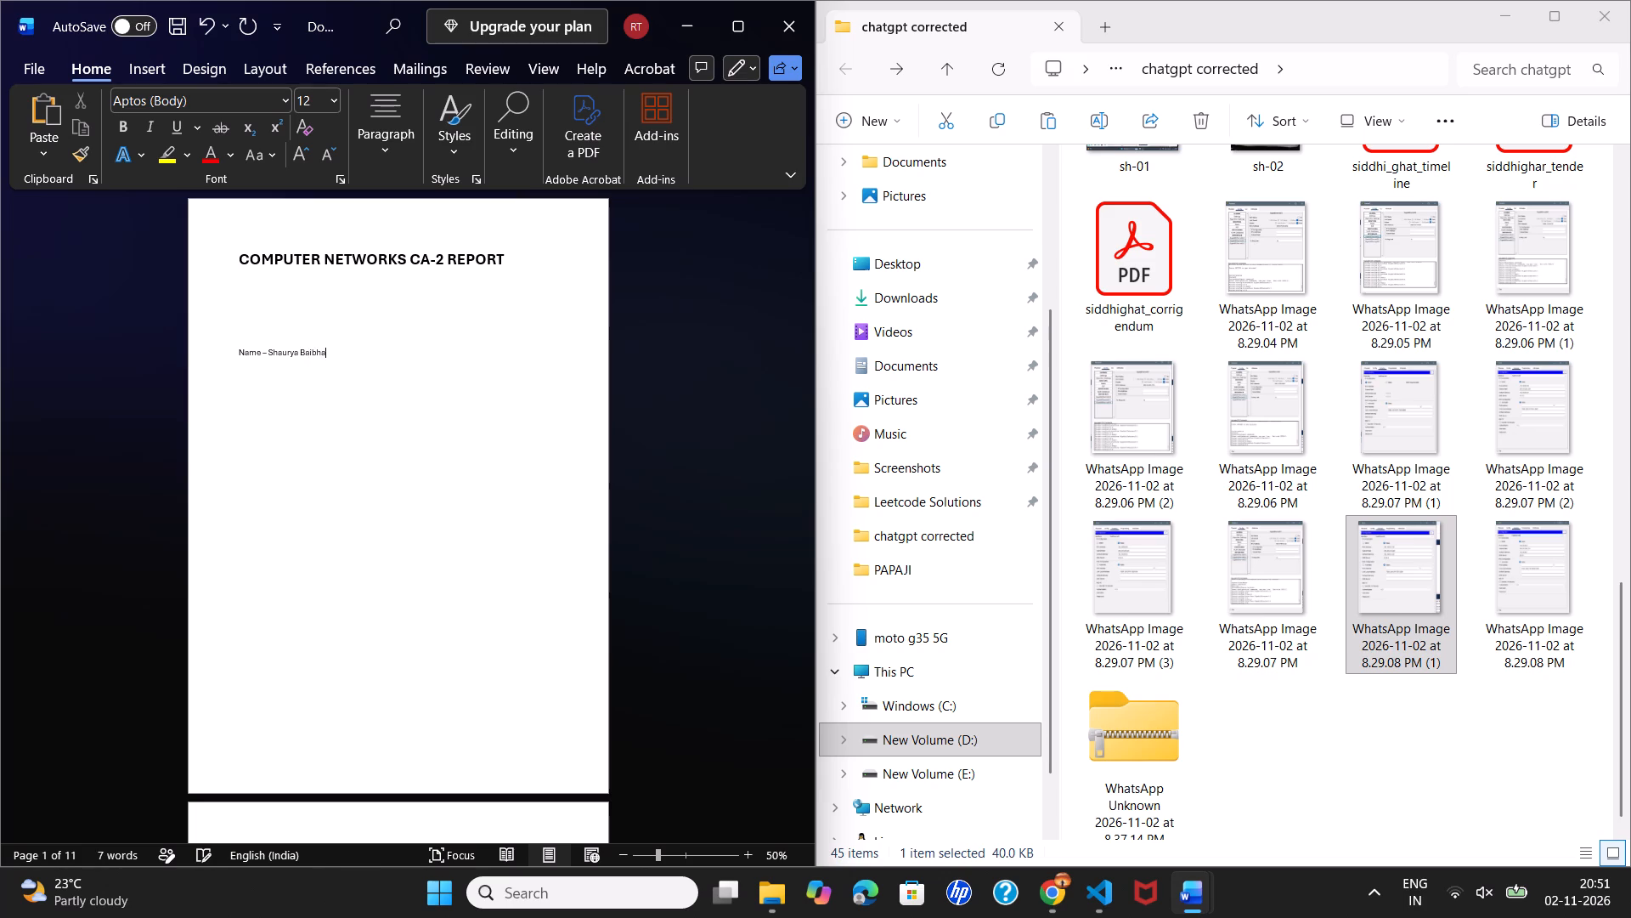
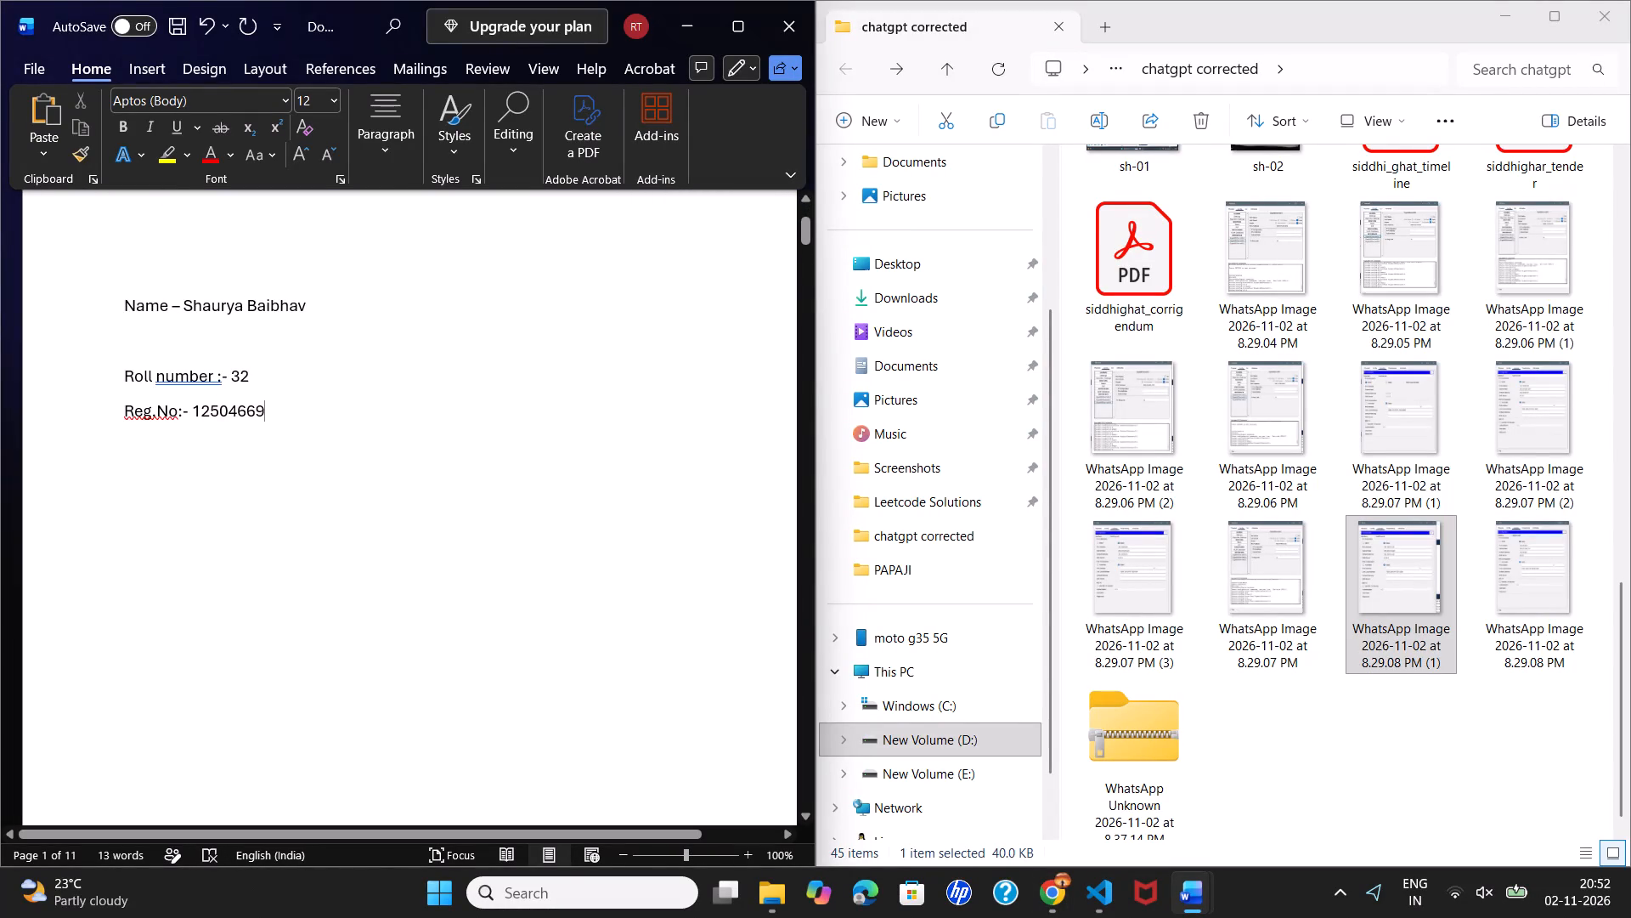
Set the name, roll number and registration number lines on page 1 to font size 26.
scroll(261, 386, "right", 1)
left_click_drag(275, 411, 82, 308)
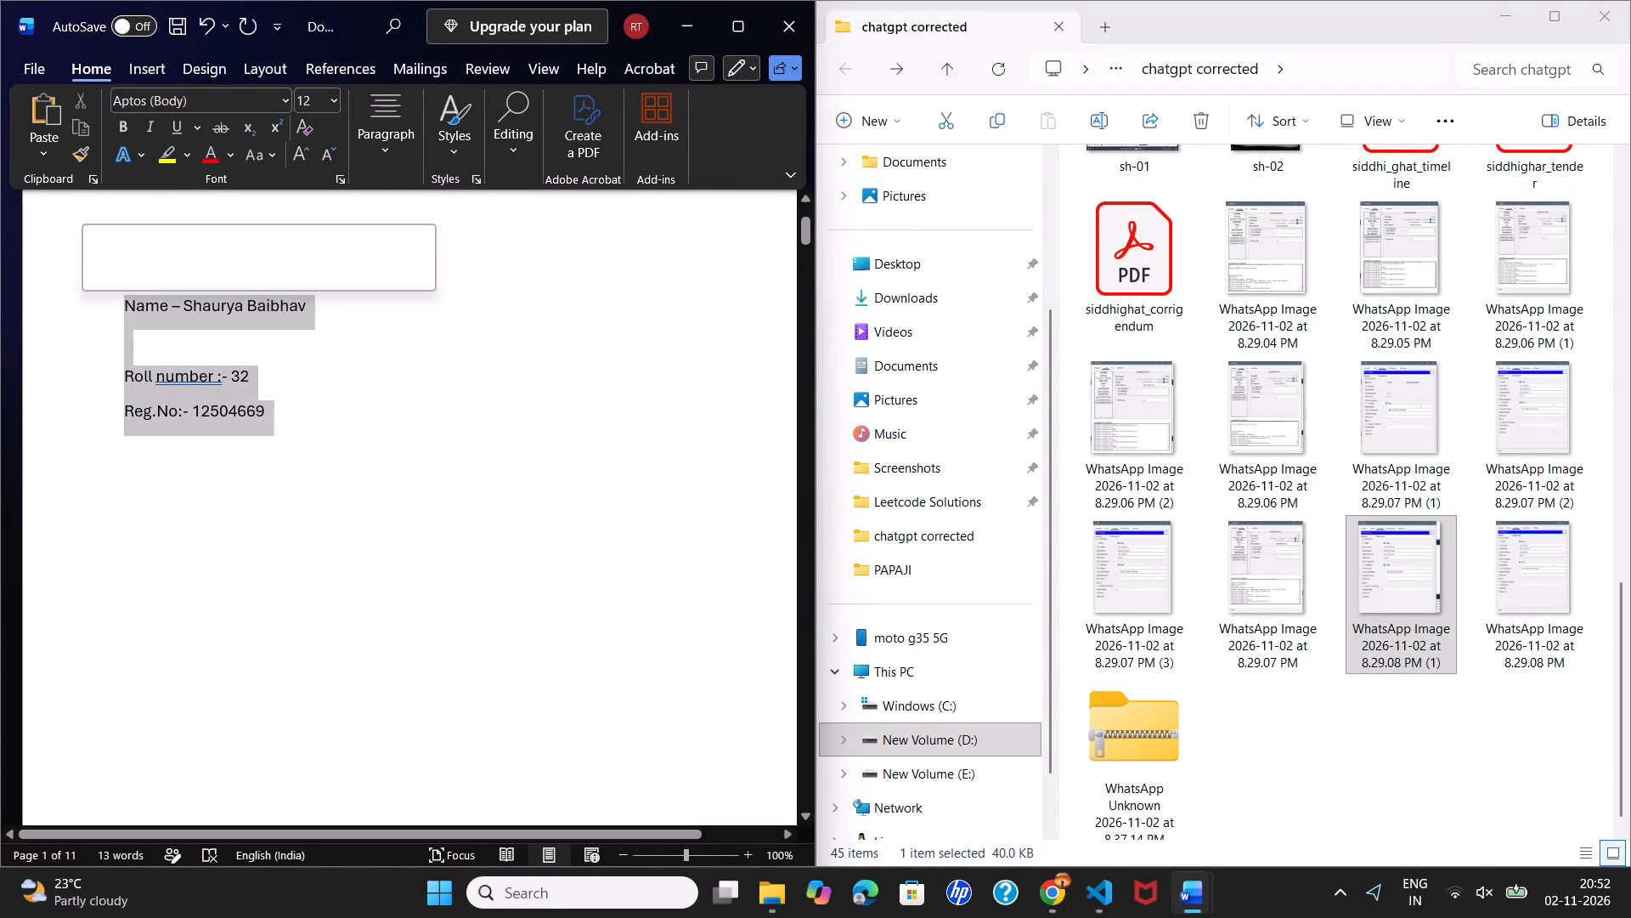
left_click(328, 90)
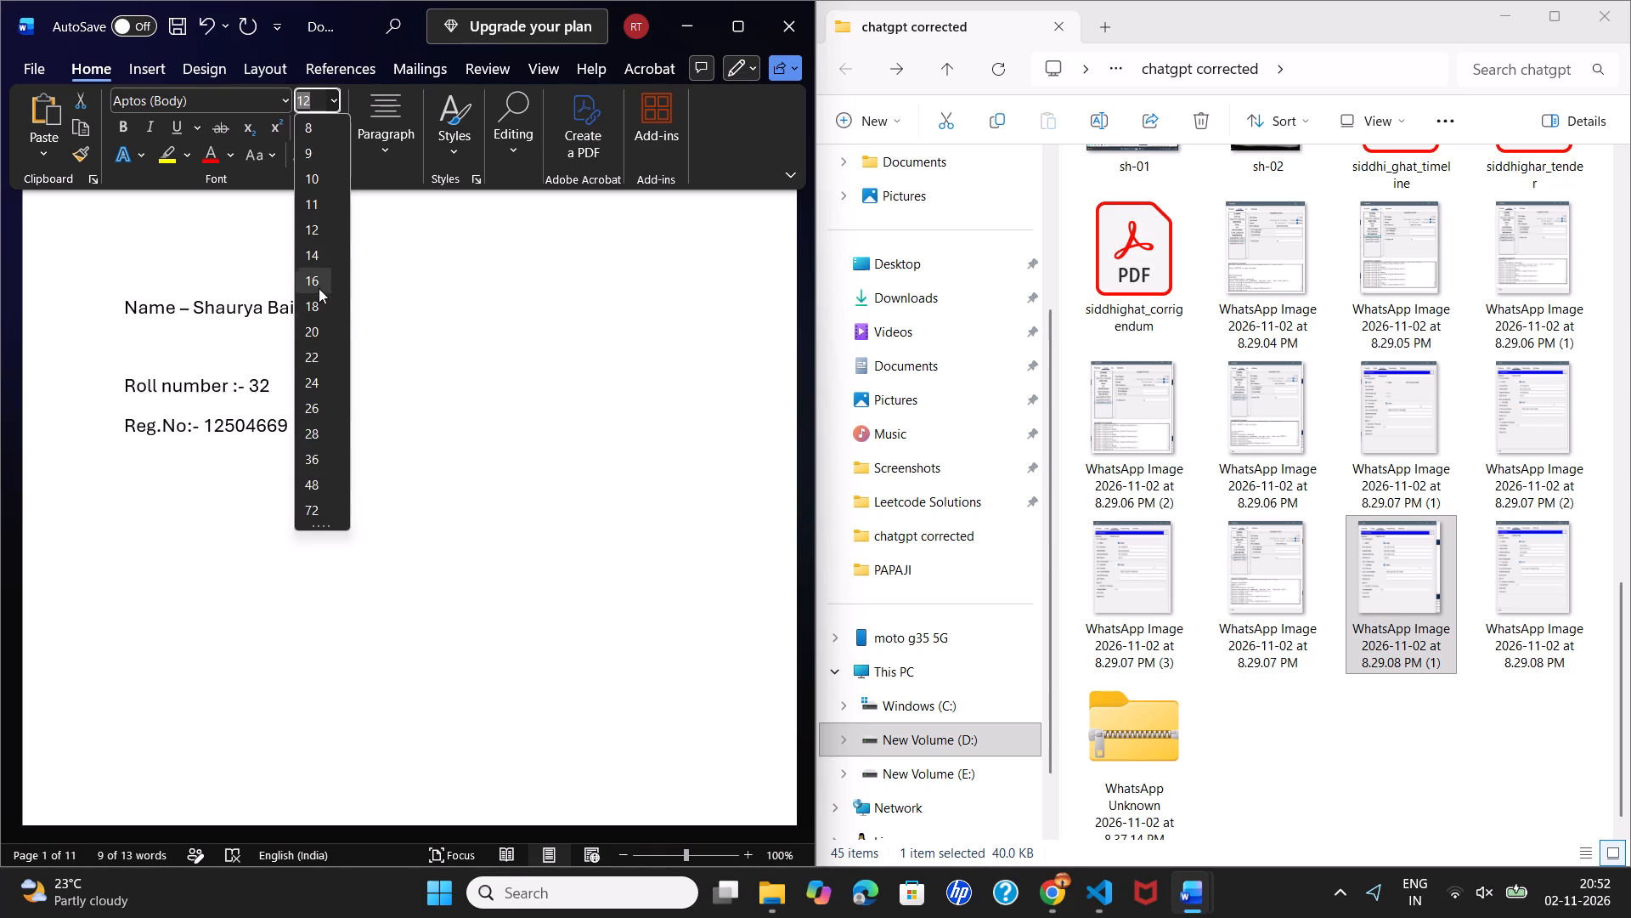
left_click(313, 412)
Delete the blank line between the name line and the roll number line.
left_click(160, 406)
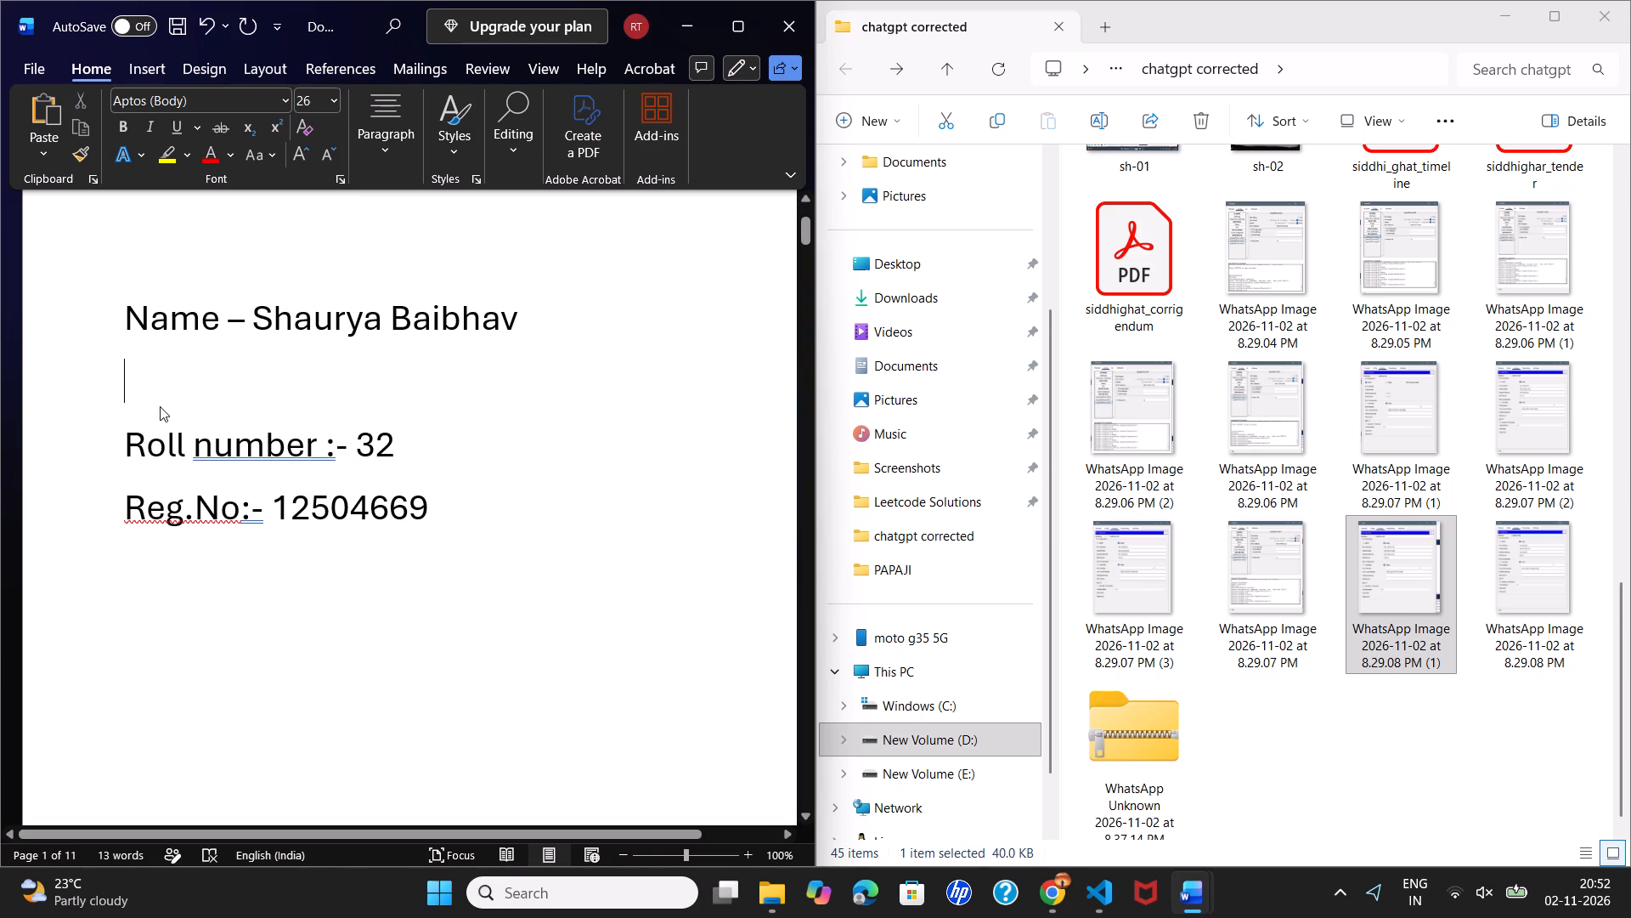
key("BackSpace")
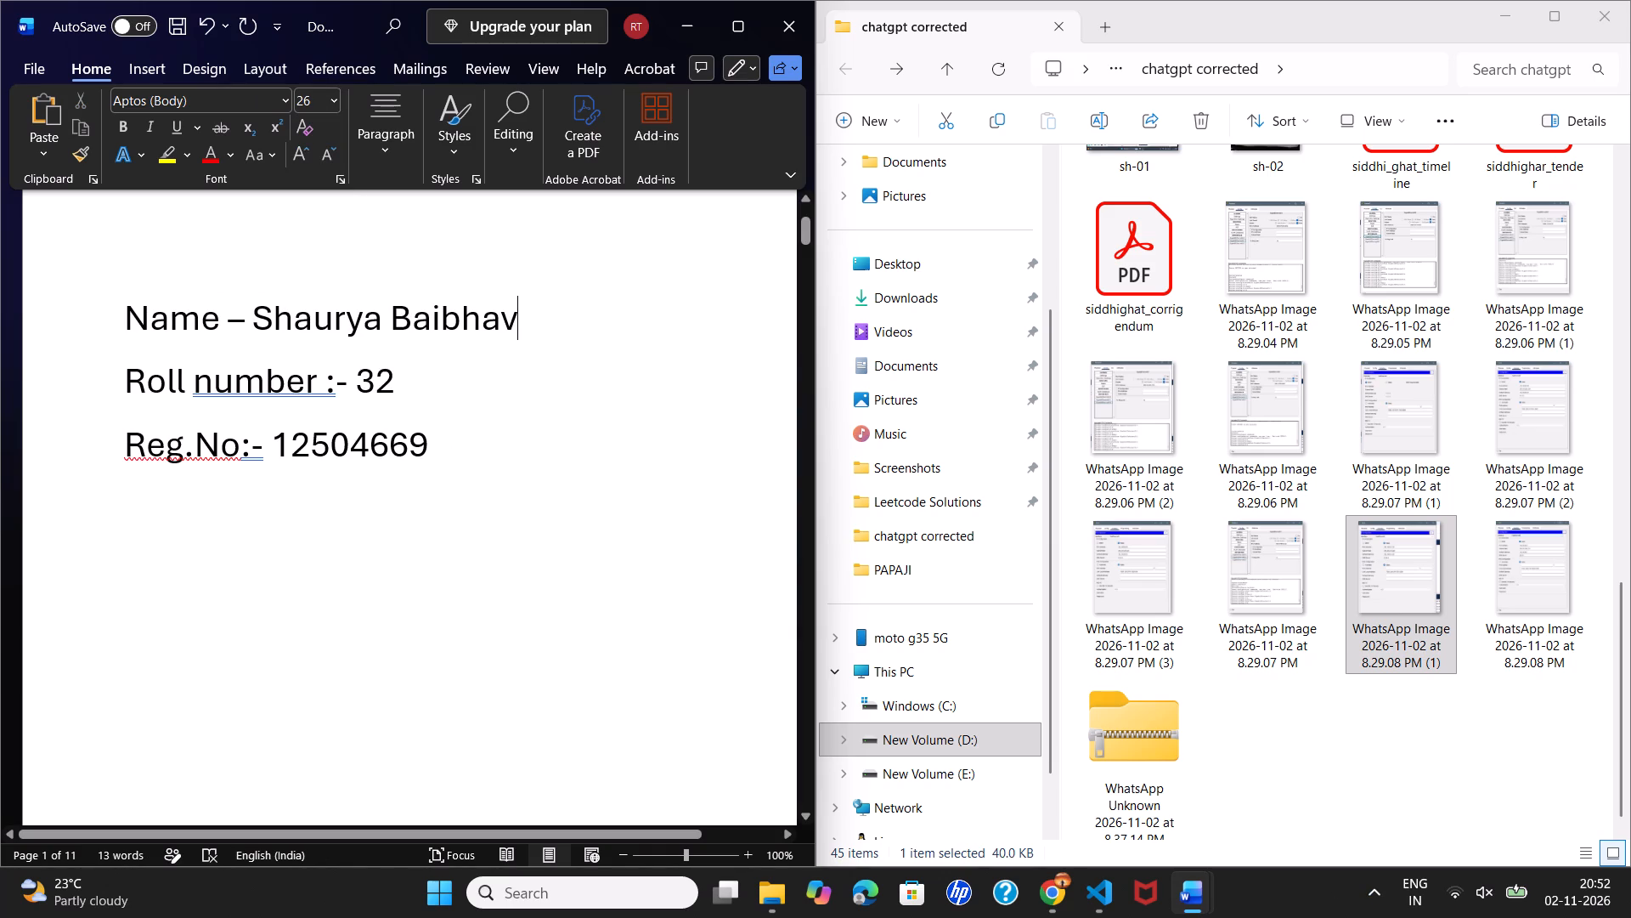
Expand the abbreviation "Reg." in the last line of page 1 so the label reads "Registration No".
left_click(190, 450)
key("BackSpace")
type("istration")
key("space")
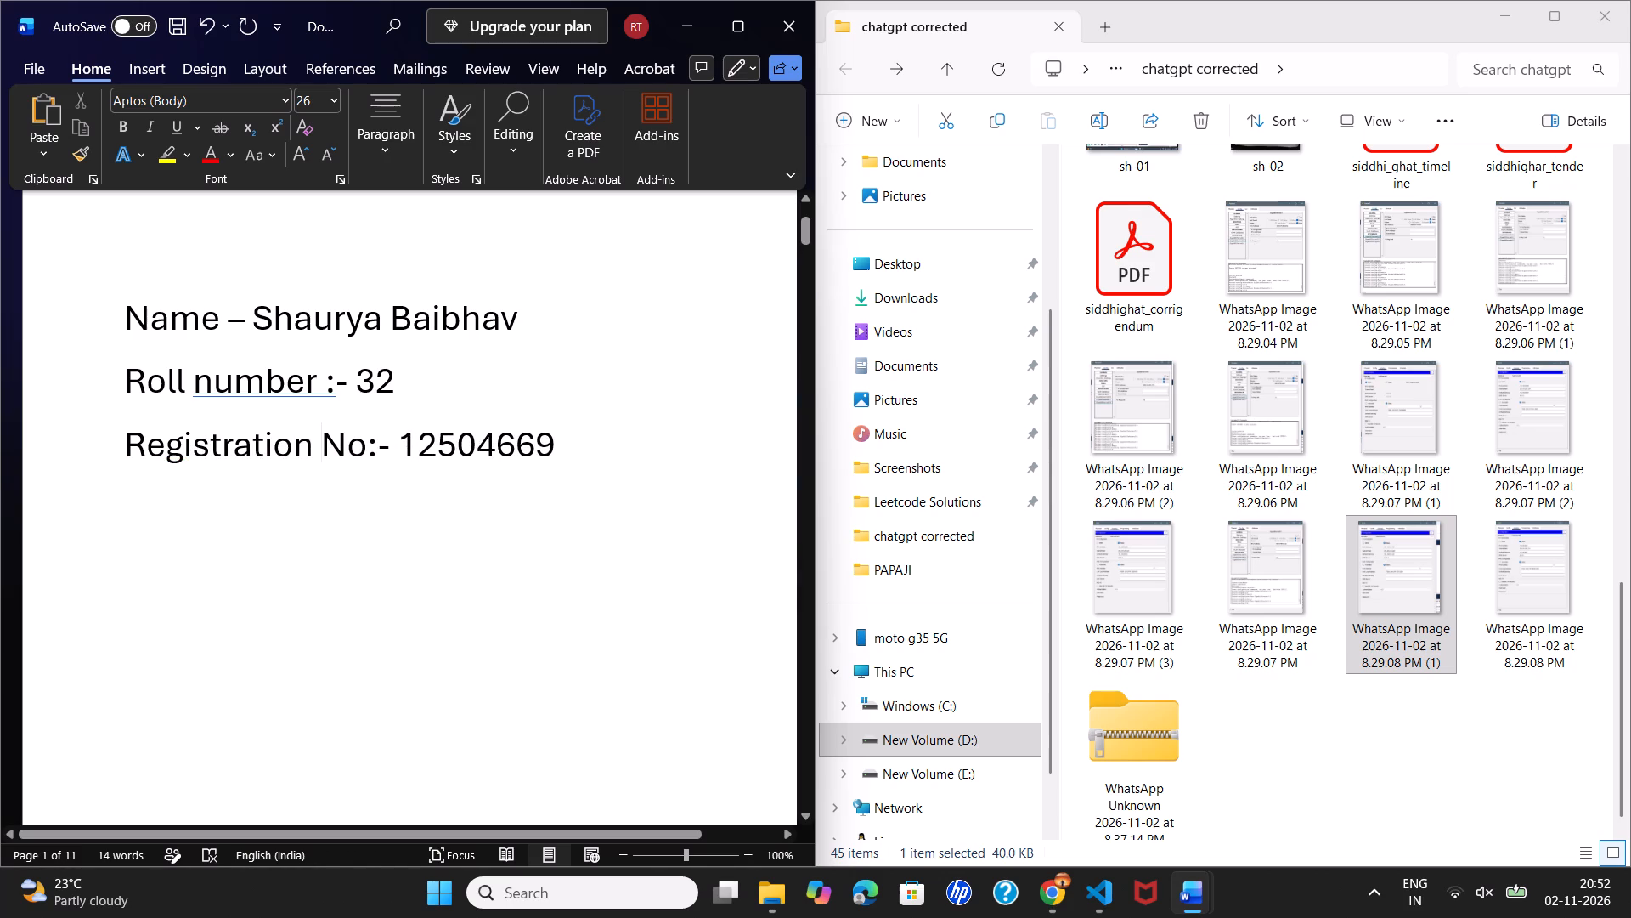
Insert four blank lines above the report title on page 1 to move the text block down the page.
scroll(334, 377, "up", 1)
scroll(334, 377, "down", 3, "ctrl")
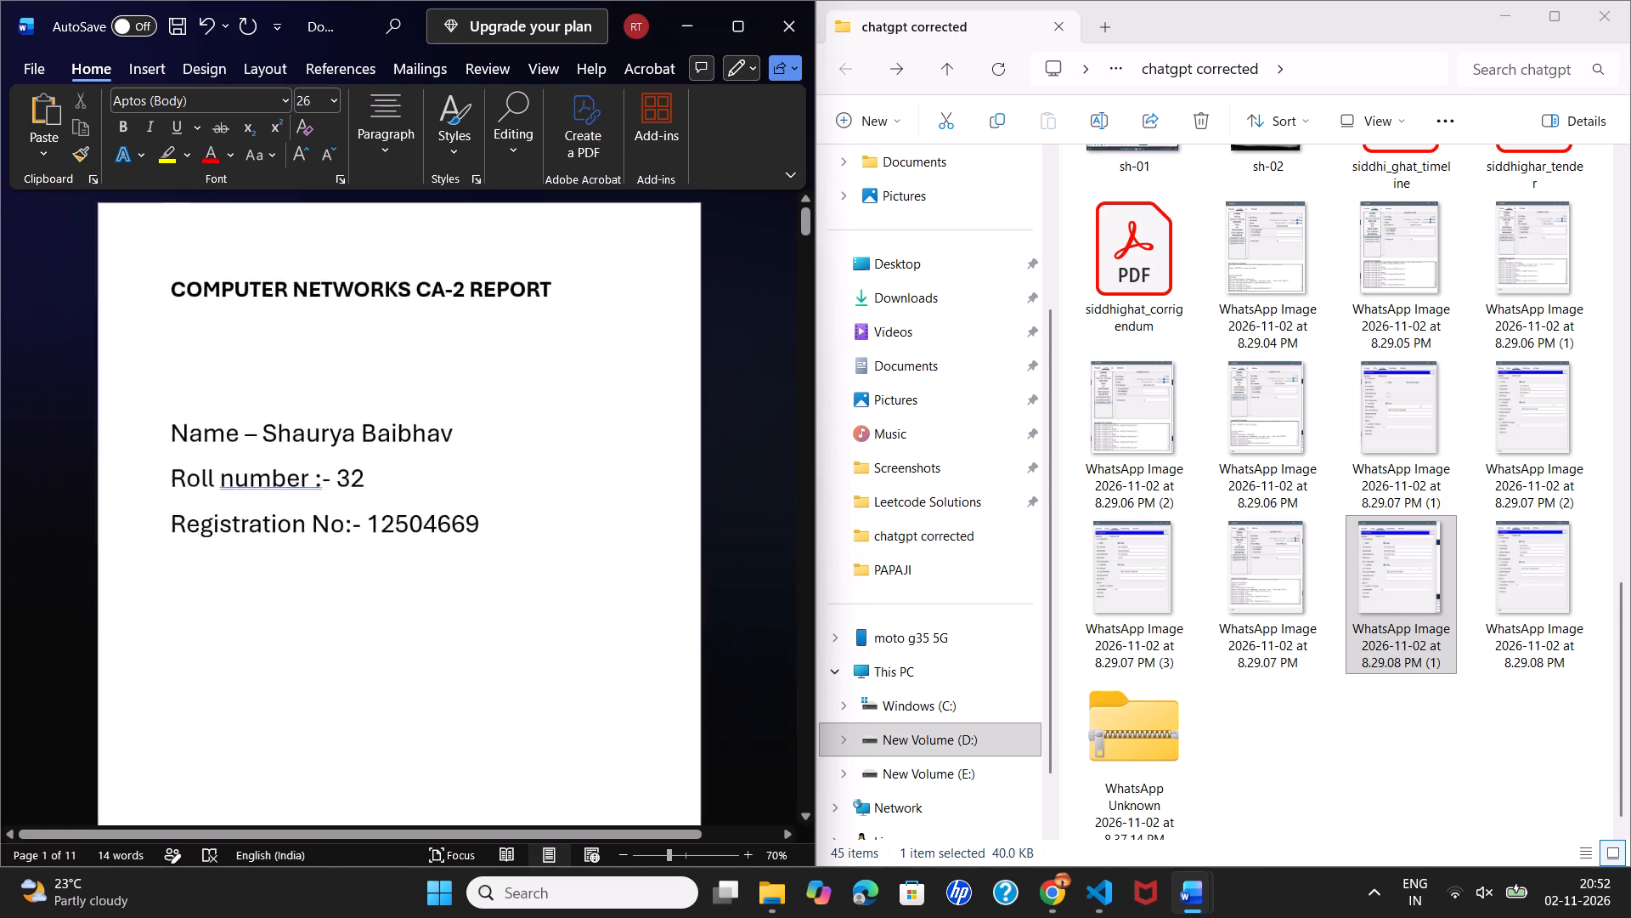
scroll(334, 377, "down", 3, "ctrl")
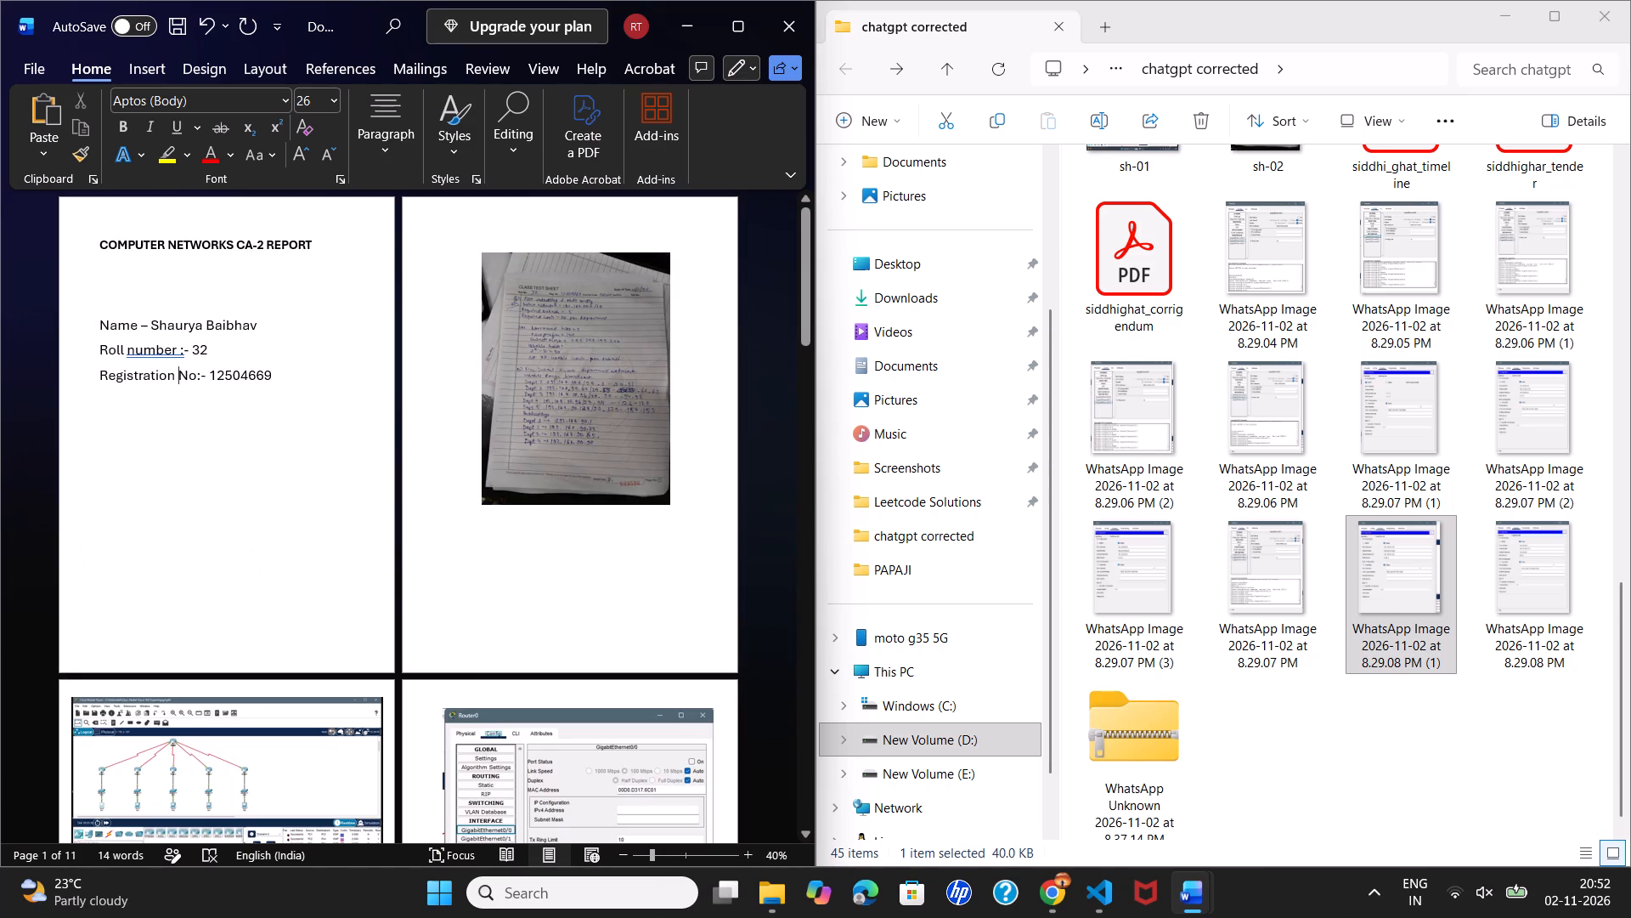
left_click(155, 217)
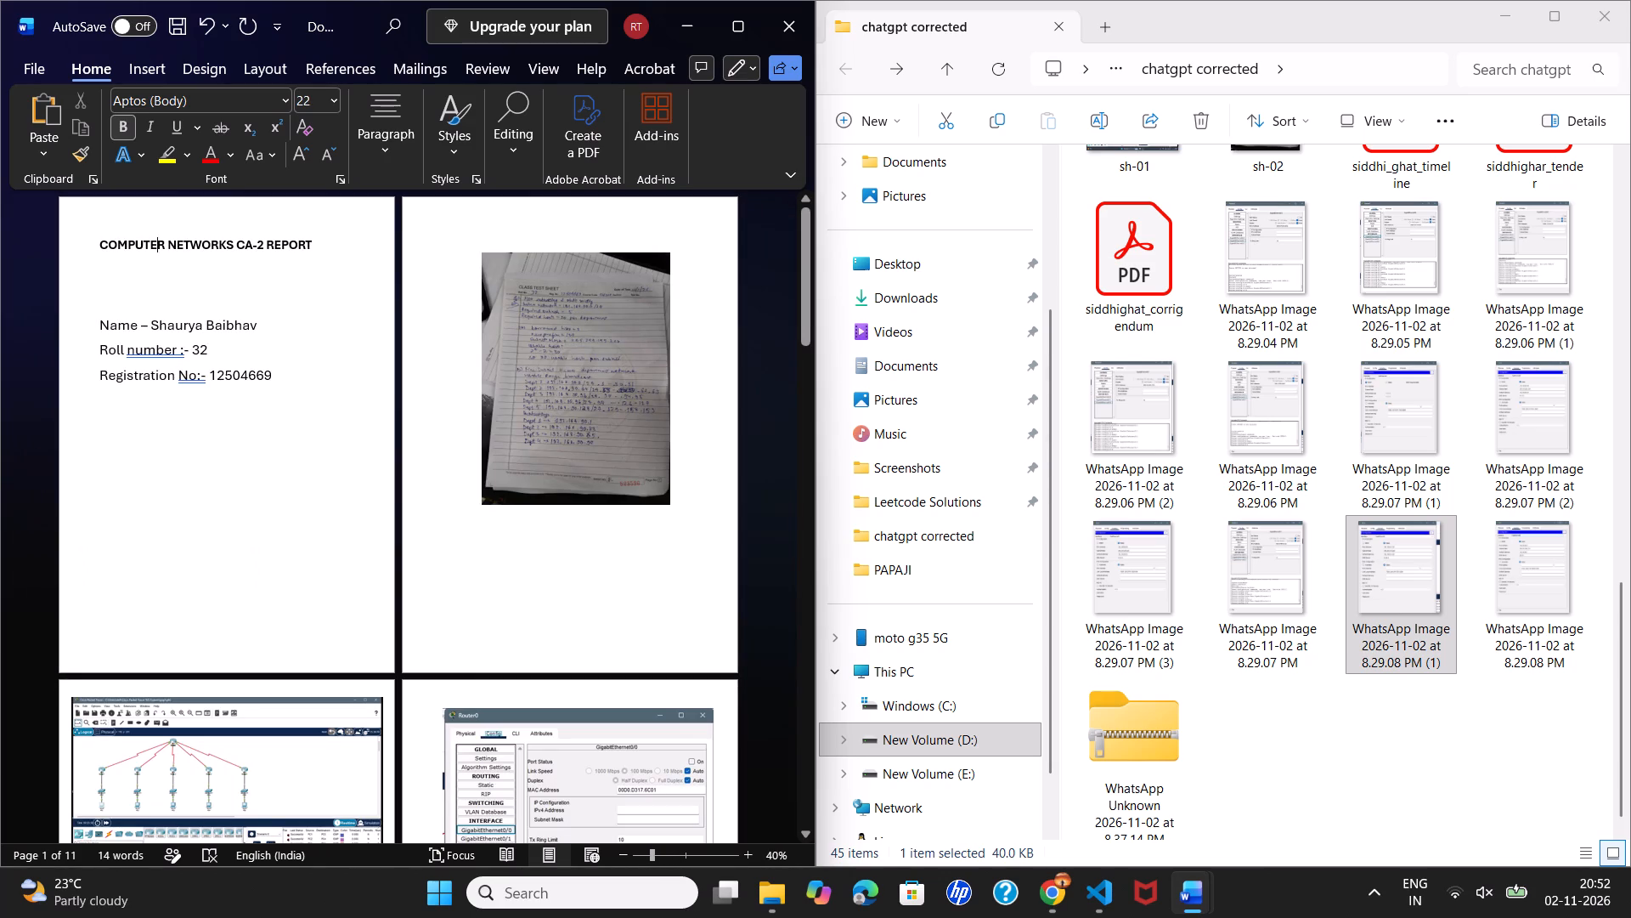
left_click(98, 246)
key("Return")
key("Return")
key("Return")
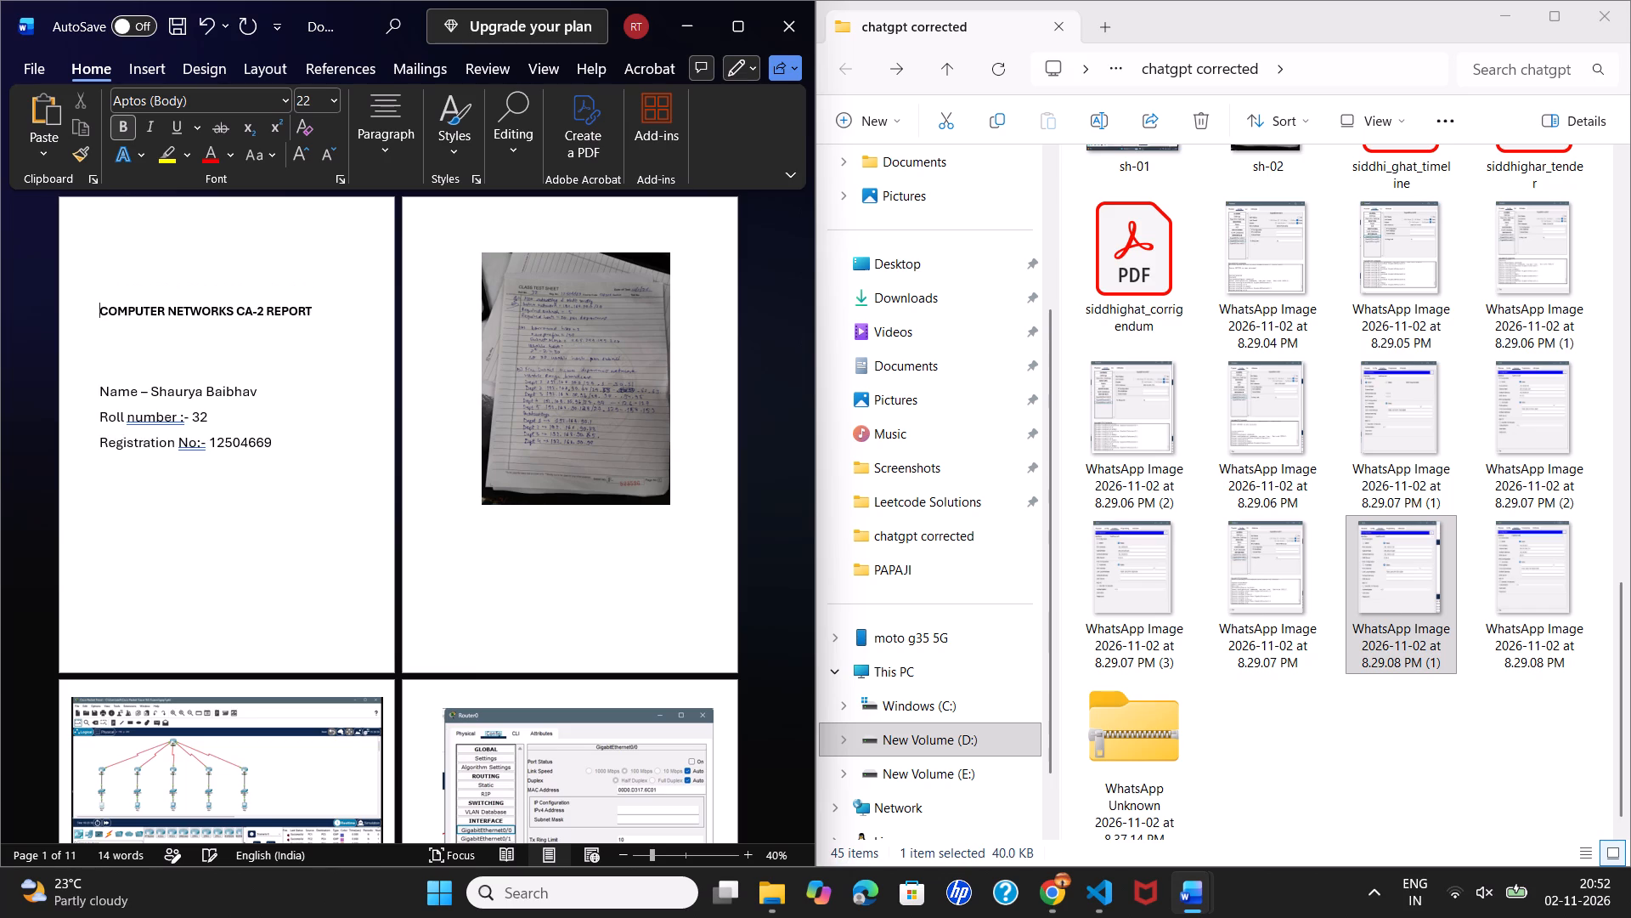
key("Return")
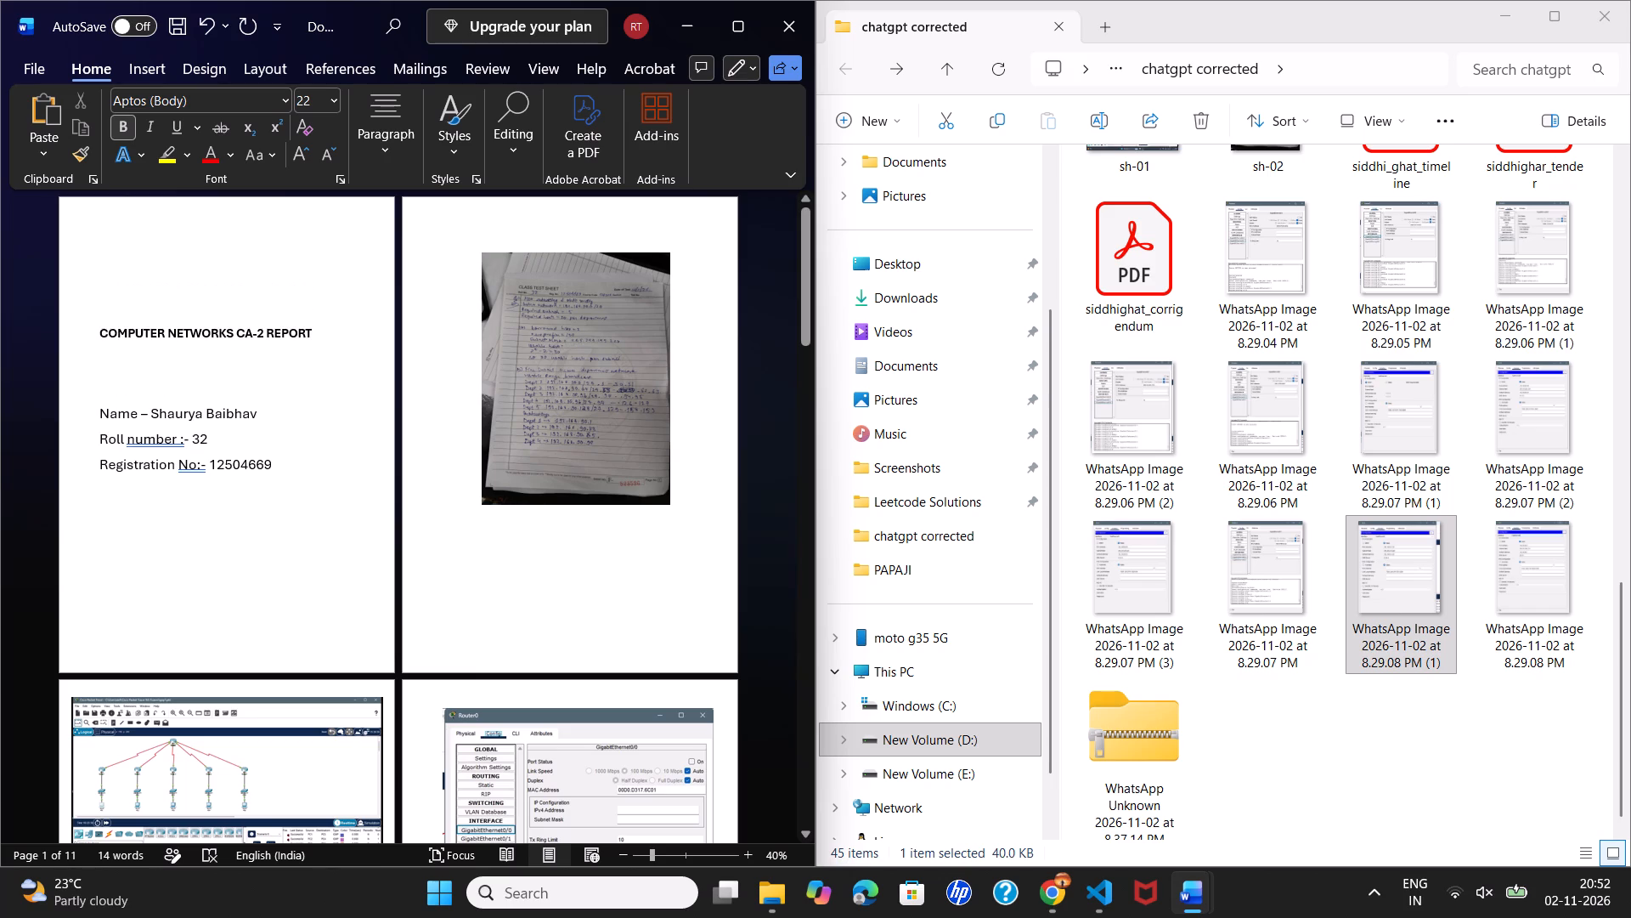
Remove two of the blank lines between the report title and the name line.
left_click(103, 390)
key("BackSpace")
key("BackSpace")
Set the report title "COMPUTER NETWORKS CA-2 REPORT" to font size 48.
left_click_drag(336, 331, 83, 314)
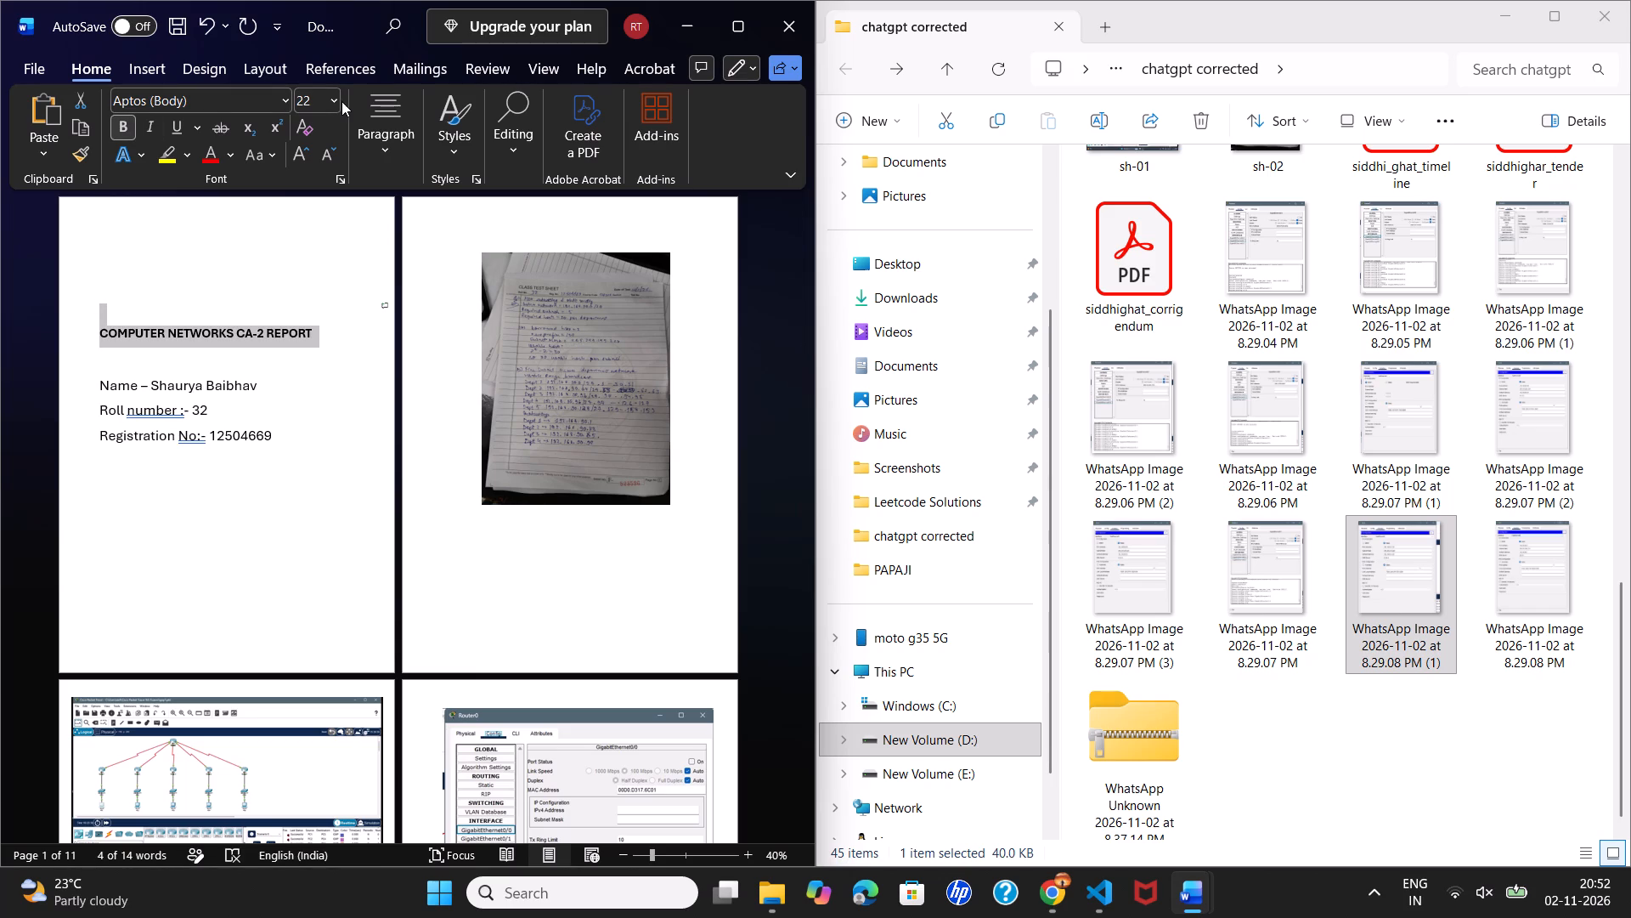
left_click(331, 96)
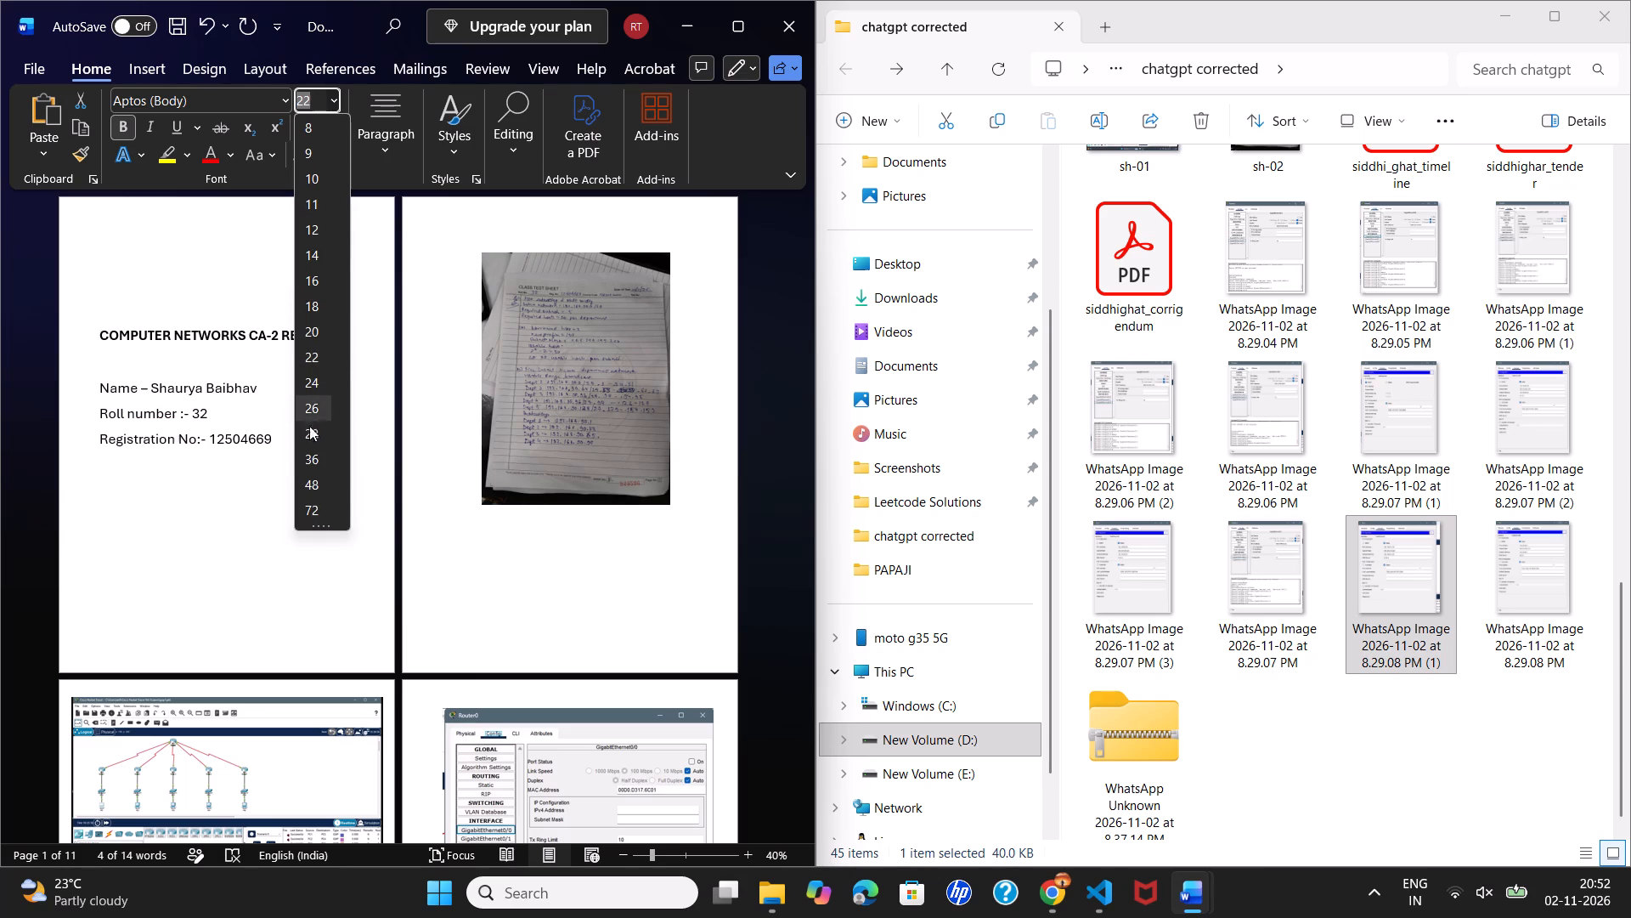
left_click(314, 491)
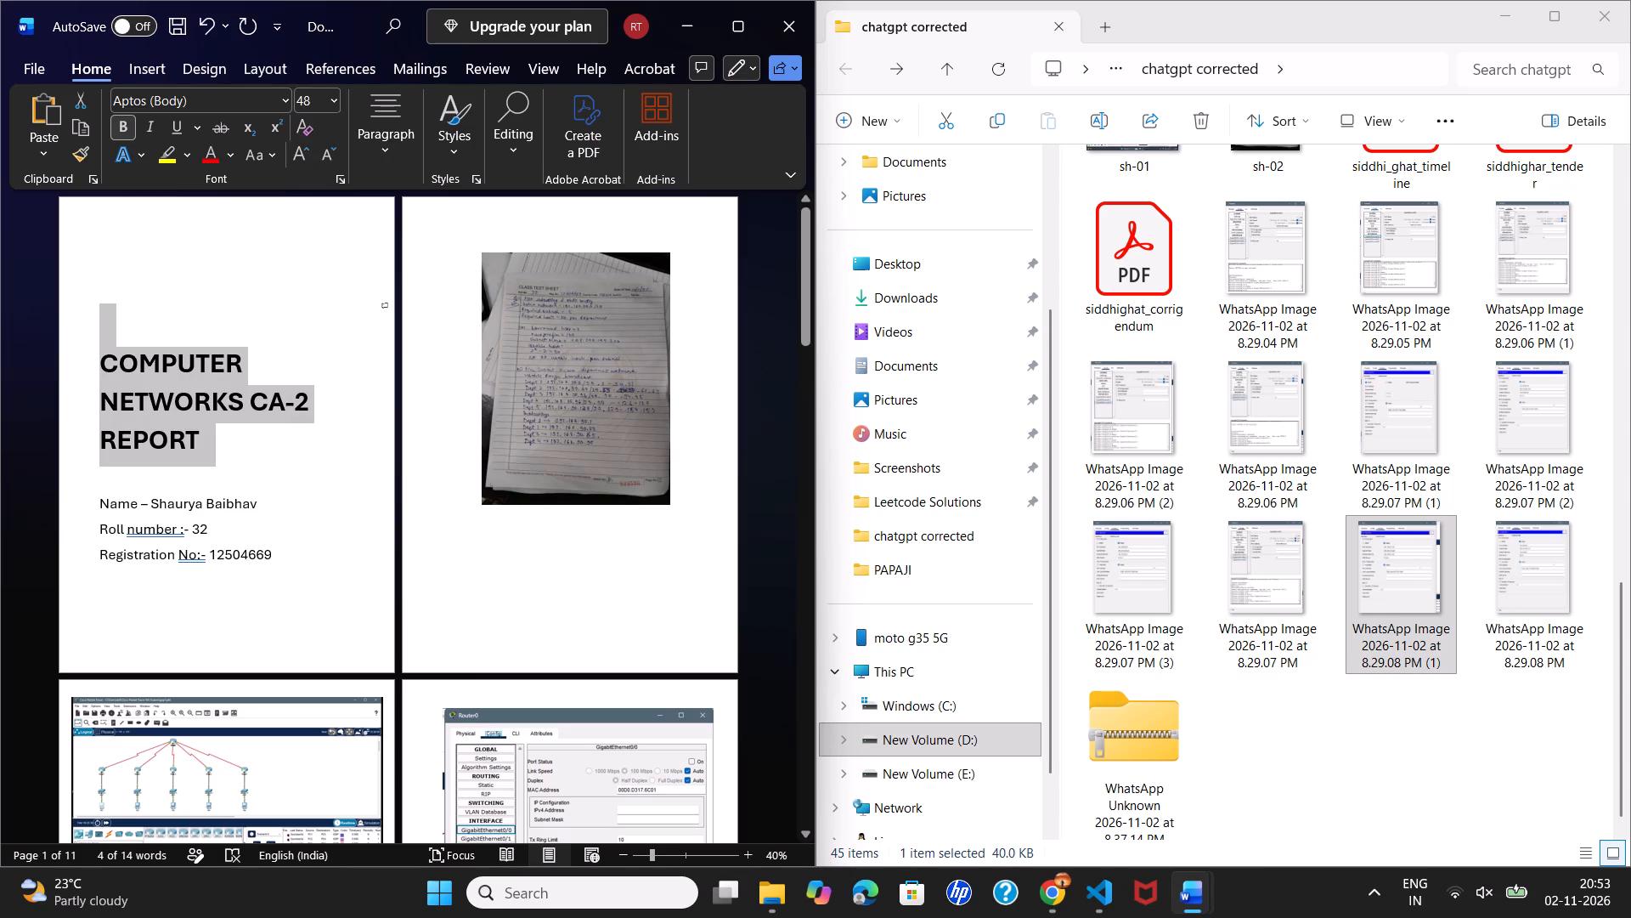
left_click(470, 545)
Save the report as a Word document named cn_report_shaurya on New Volume (D:).
scroll(470, 545, "down", 1)
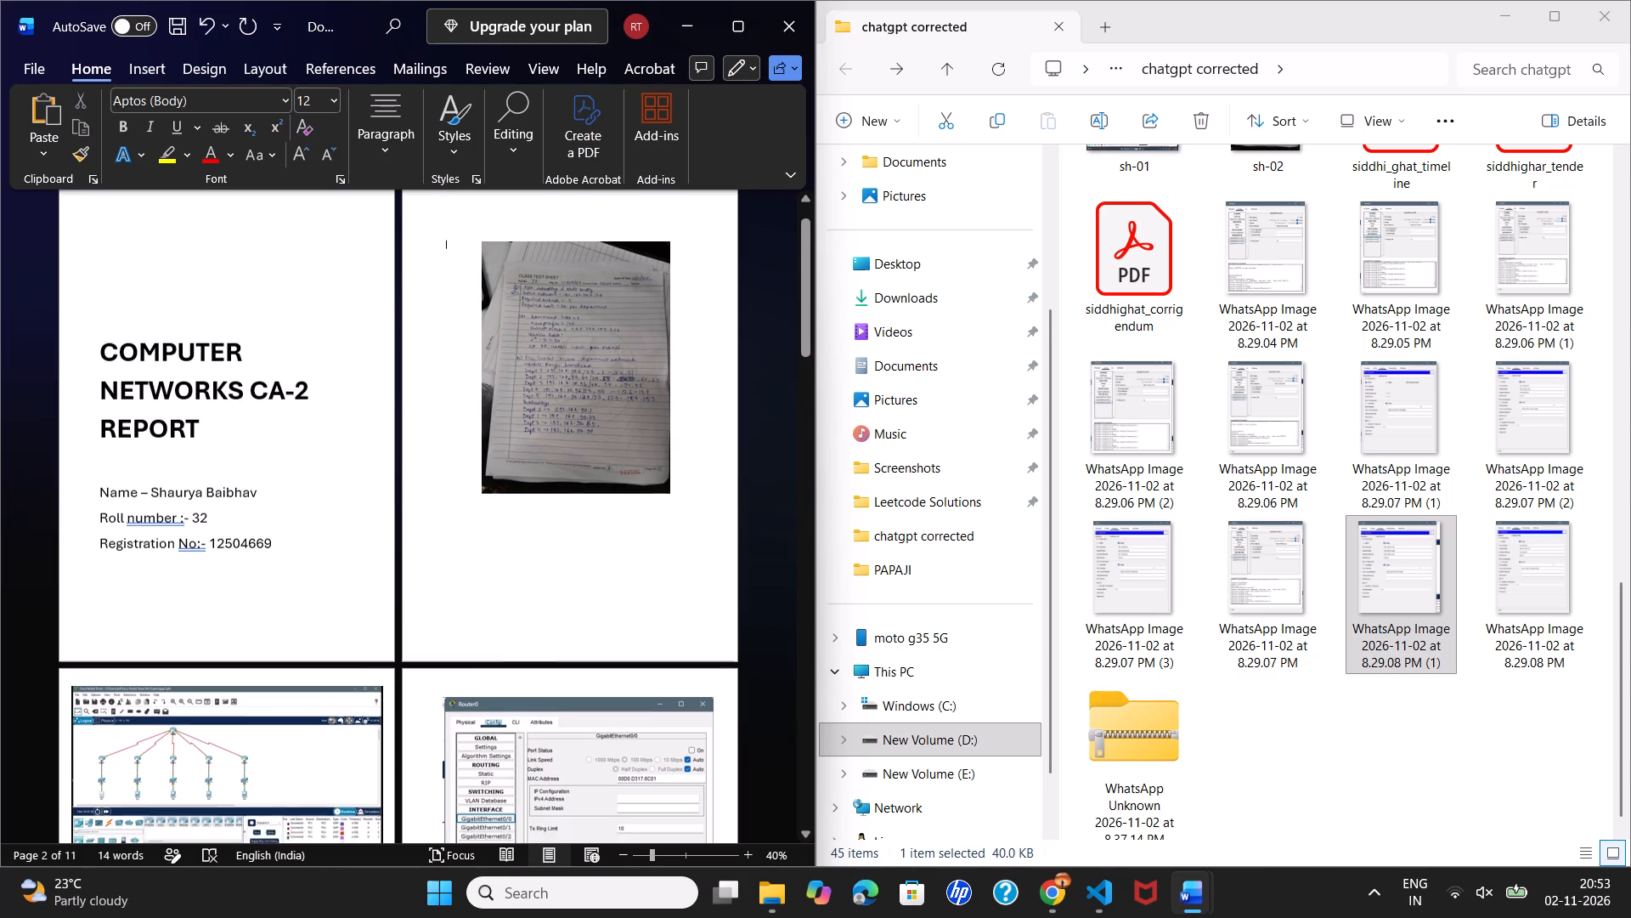
scroll(470, 545, "down", 5)
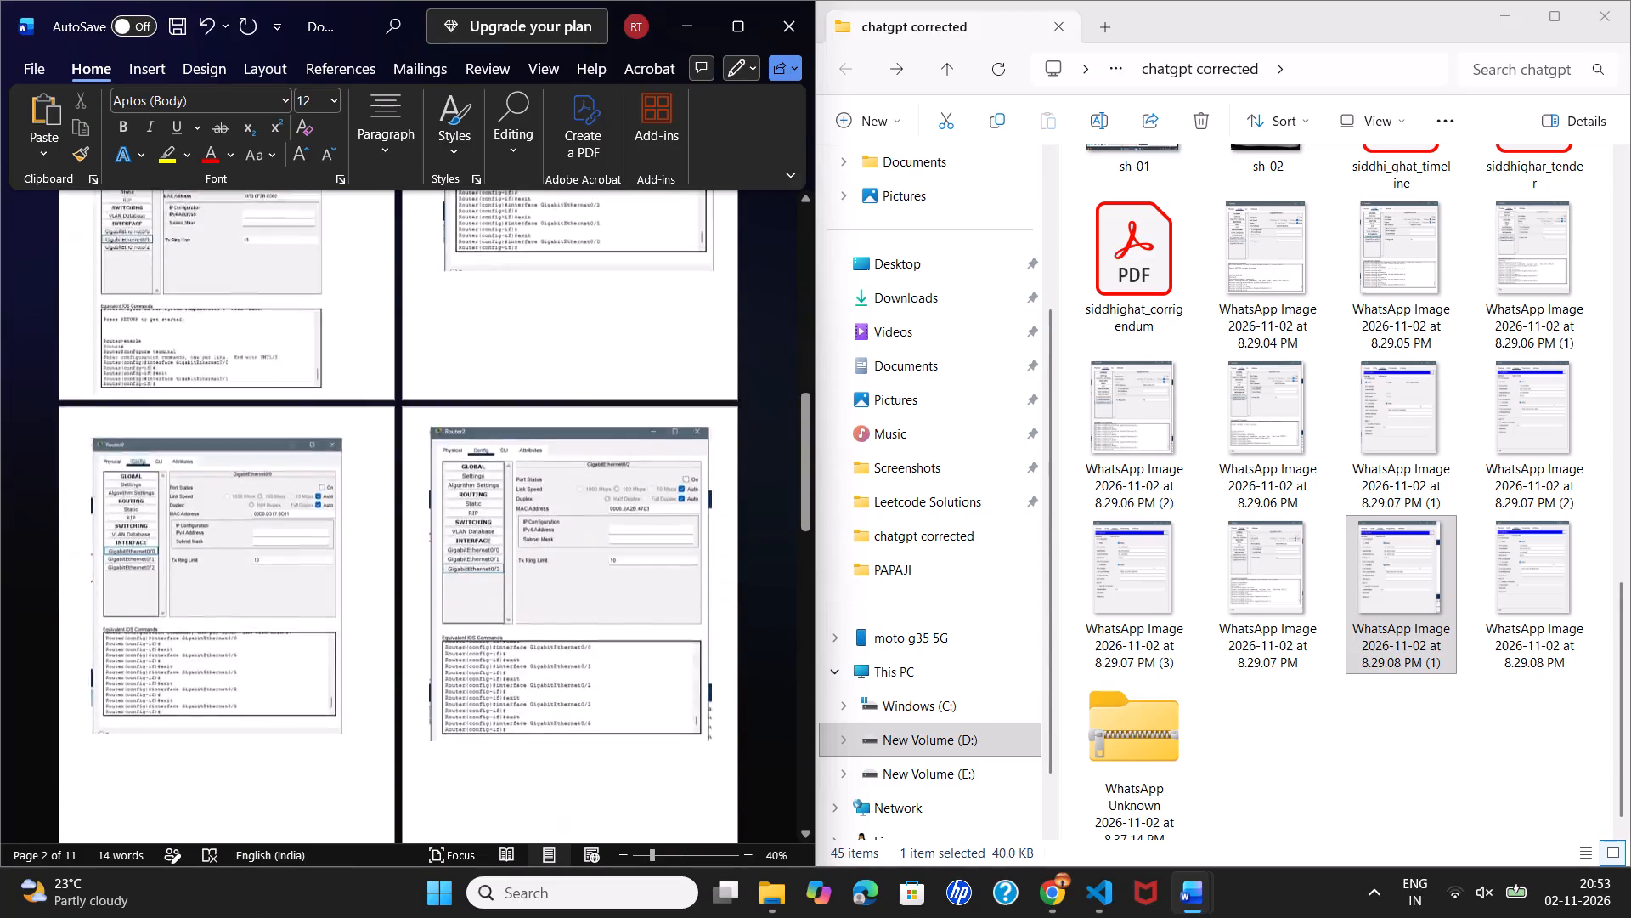
scroll(470, 545, "down", 1)
scroll(470, 545, "up", 6)
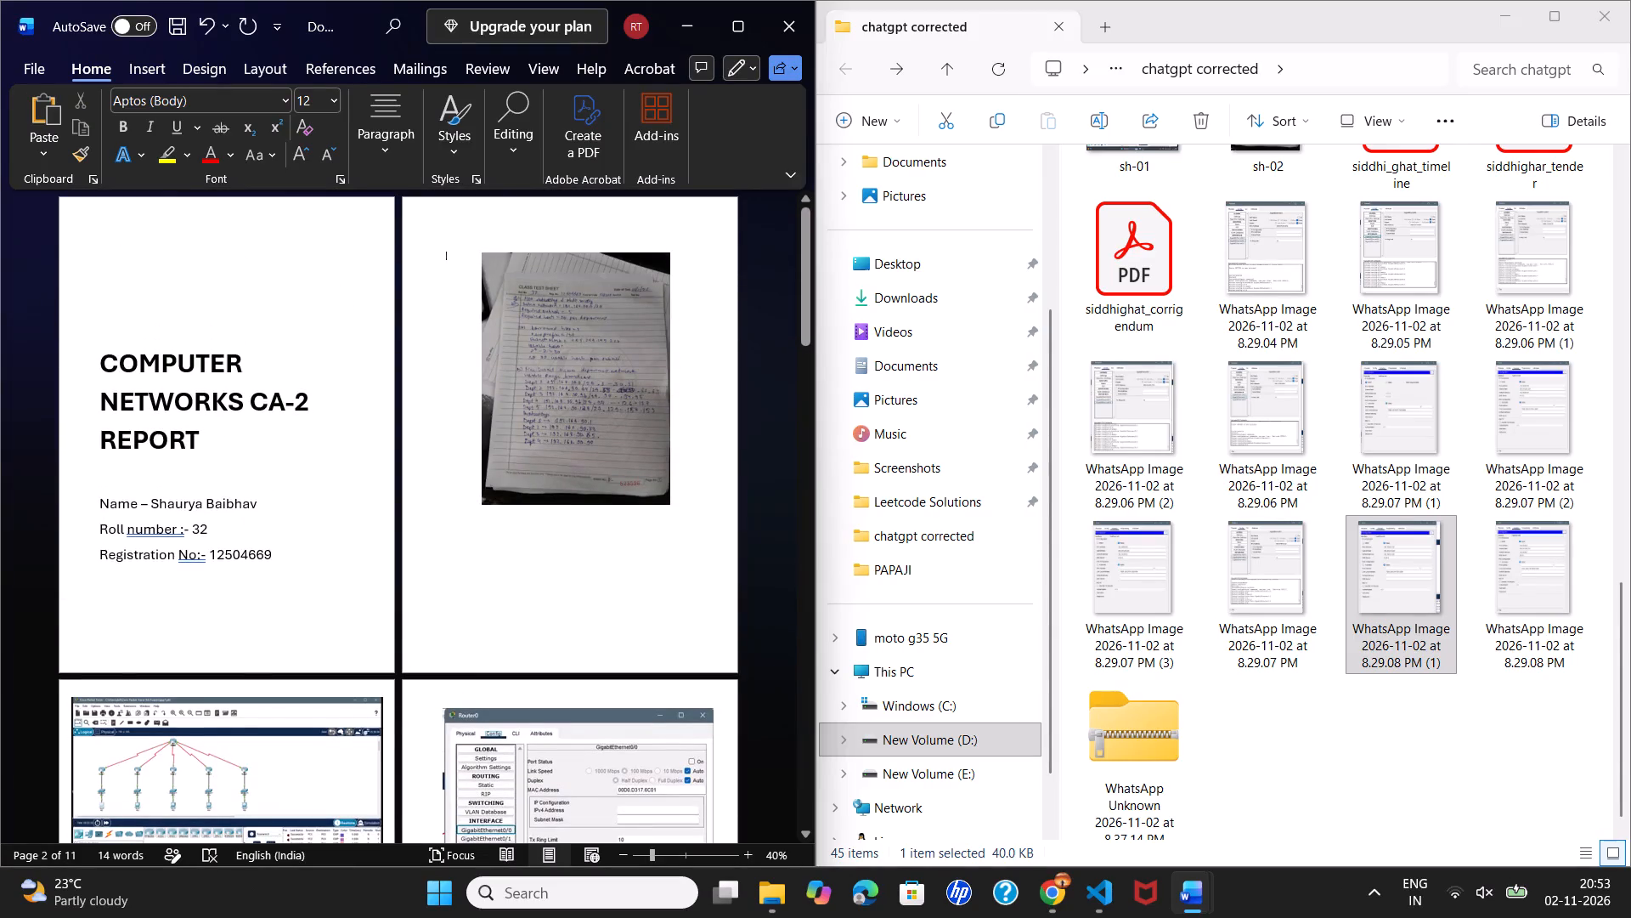
scroll(470, 545, "up", 1)
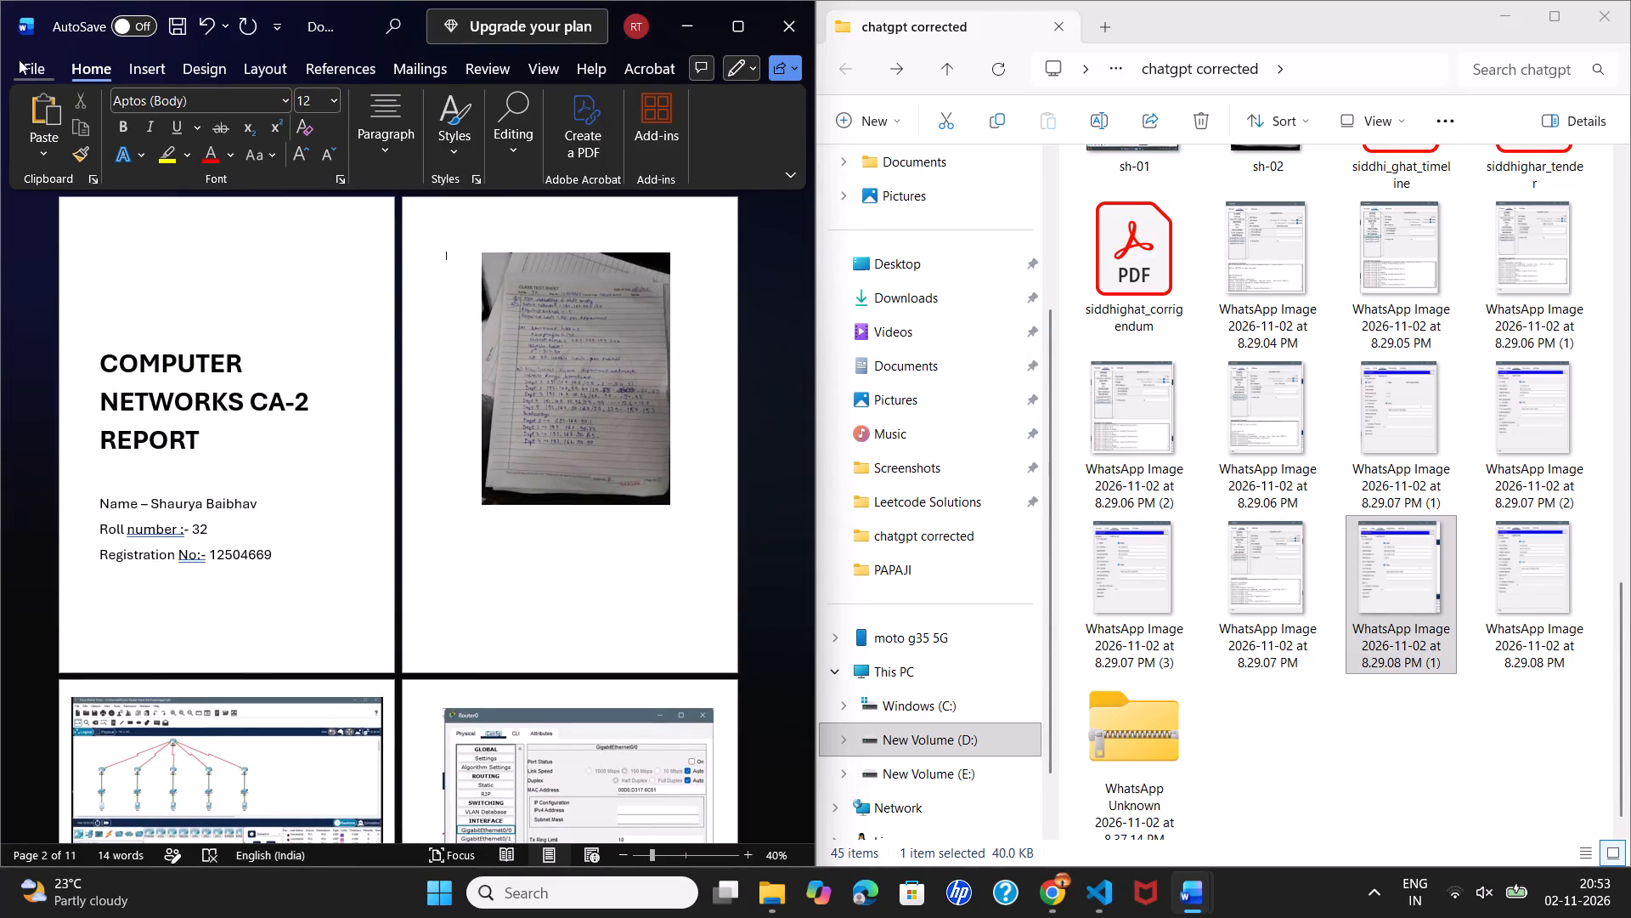
left_click(19, 59)
left_click(73, 345)
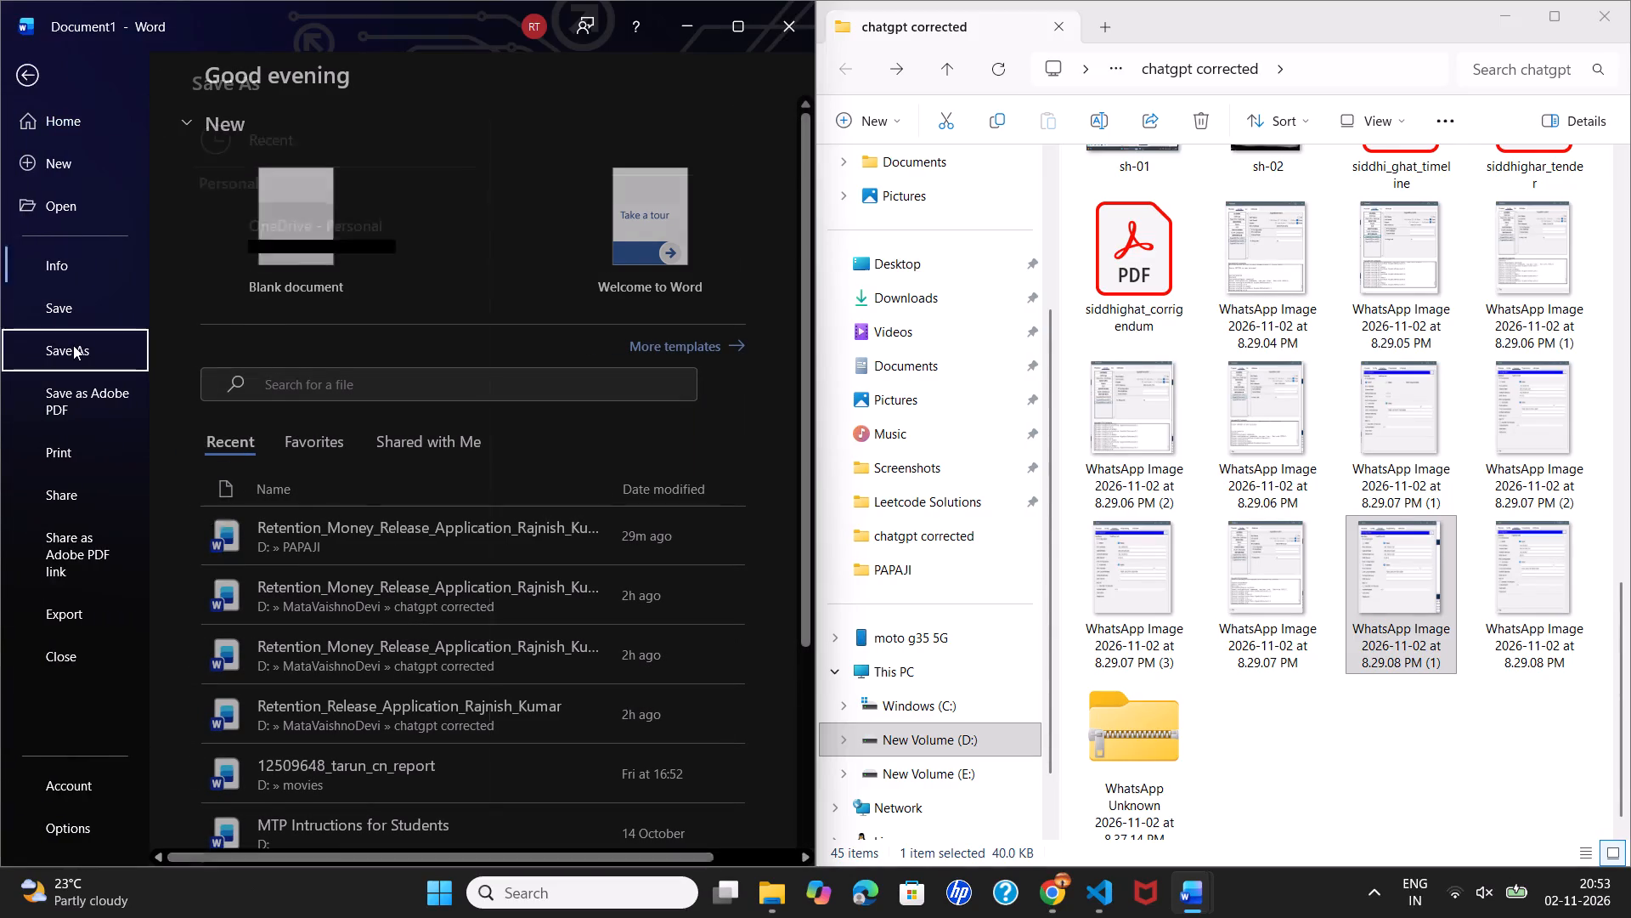
left_click(268, 569)
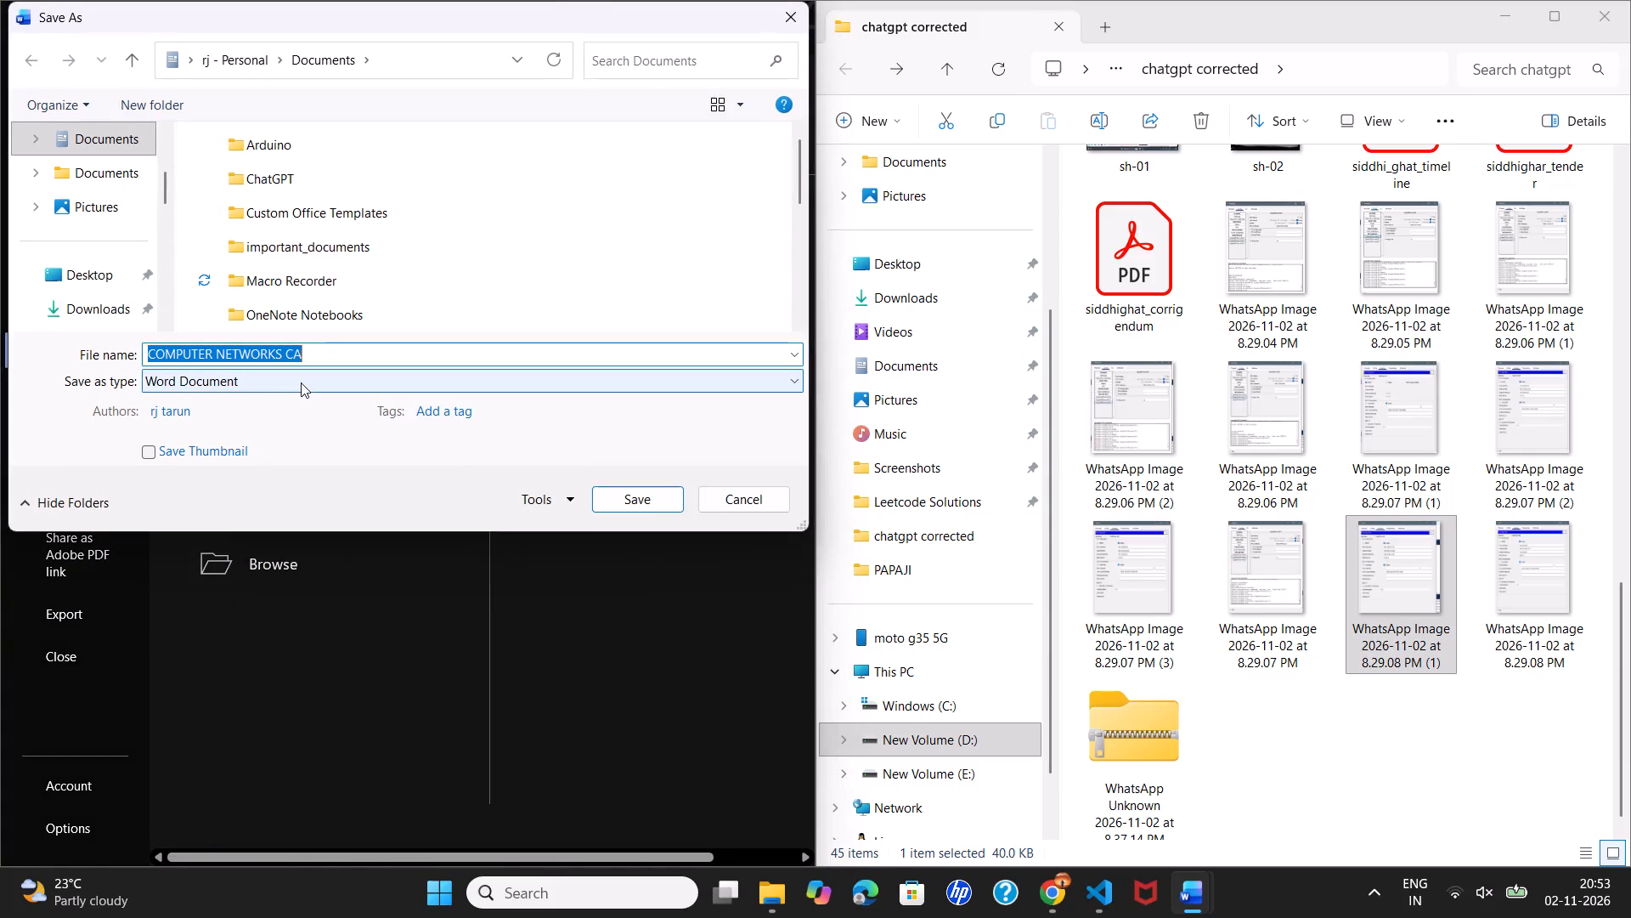
scroll(99, 267, "down", 2)
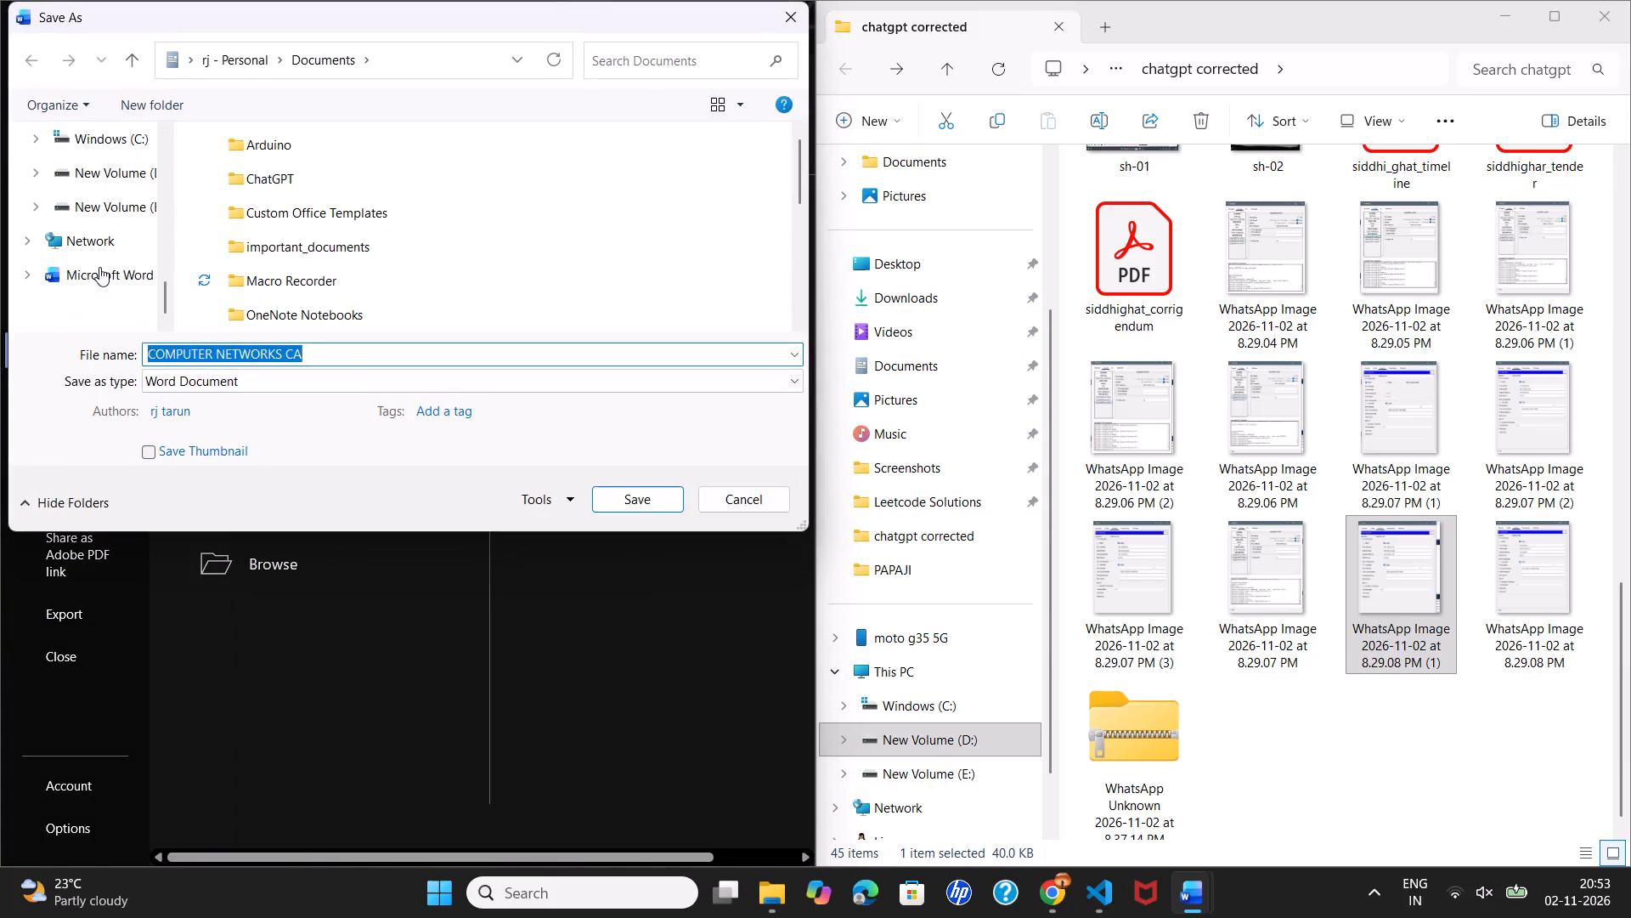
left_click(139, 172)
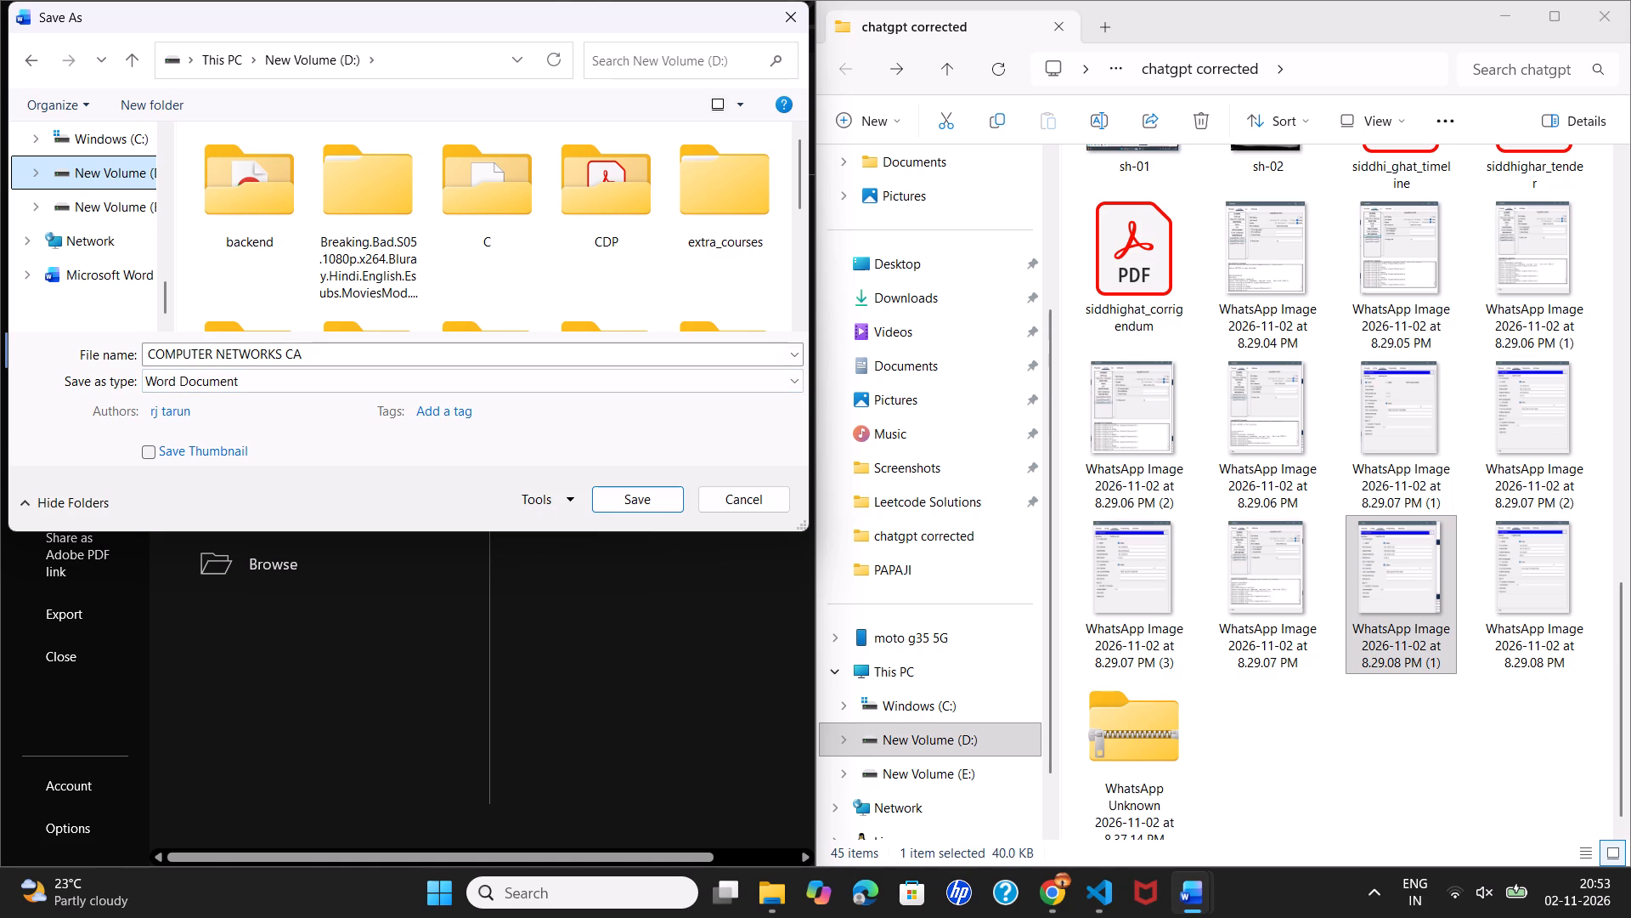
left_click(340, 357)
key("space")
type("cn")
key("space")
key("BackSpace")
type("_report_sharu")
key("BackSpace")
key("BackSpace")
type("urya")
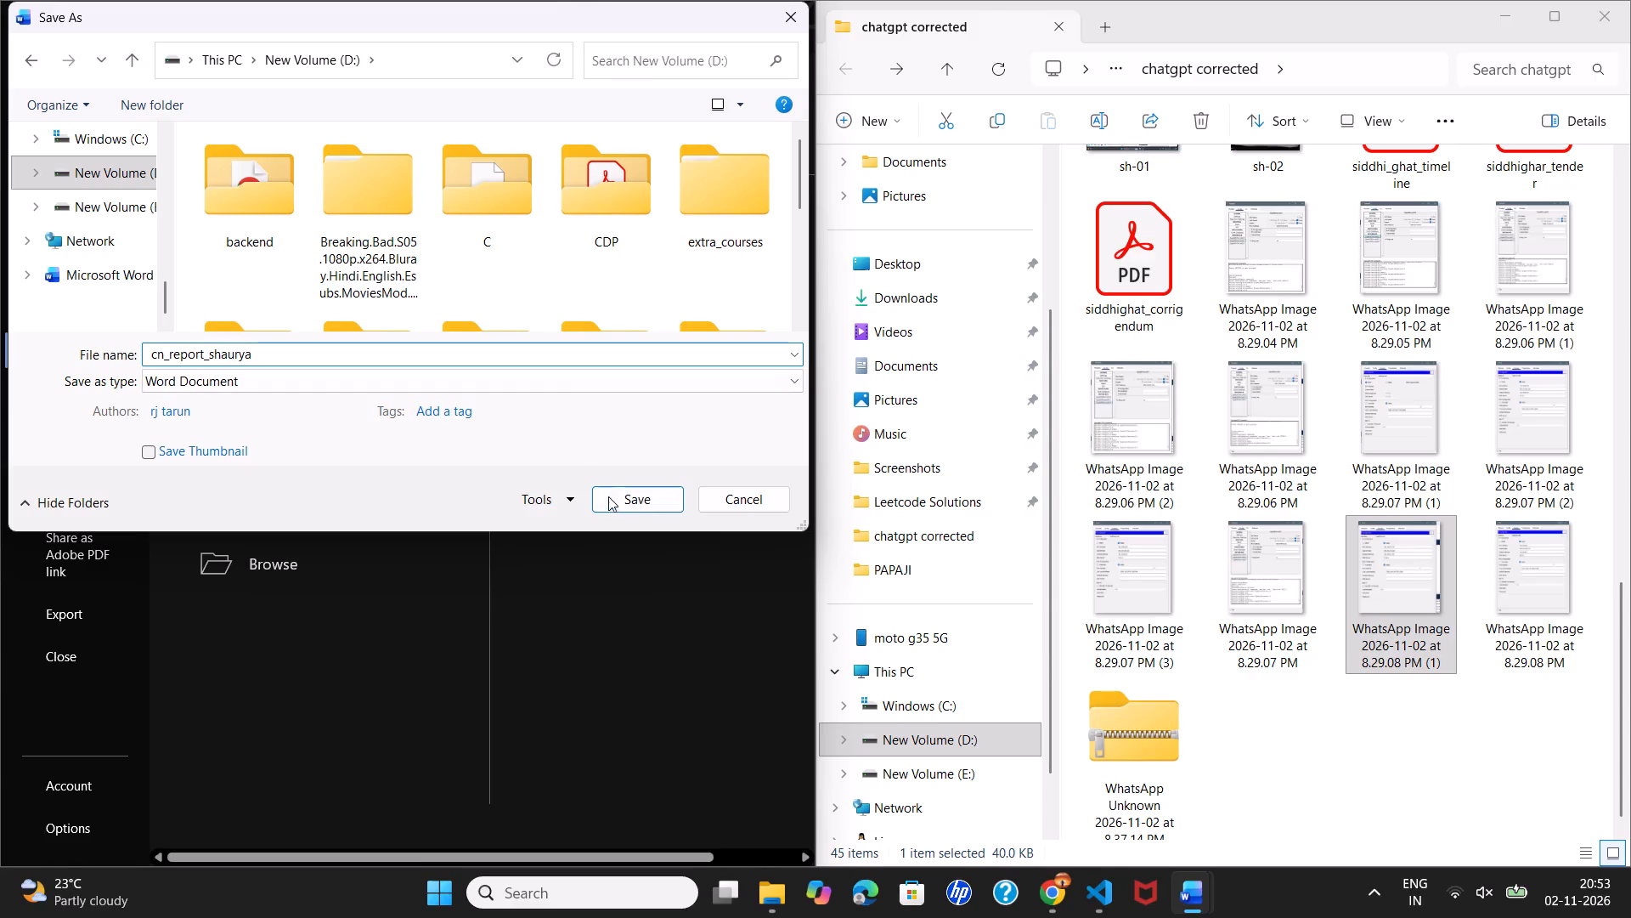
left_click(608, 502)
Save a PDF copy of the report in D: under the same file name, cn_report_shaurya.
left_click(39, 76)
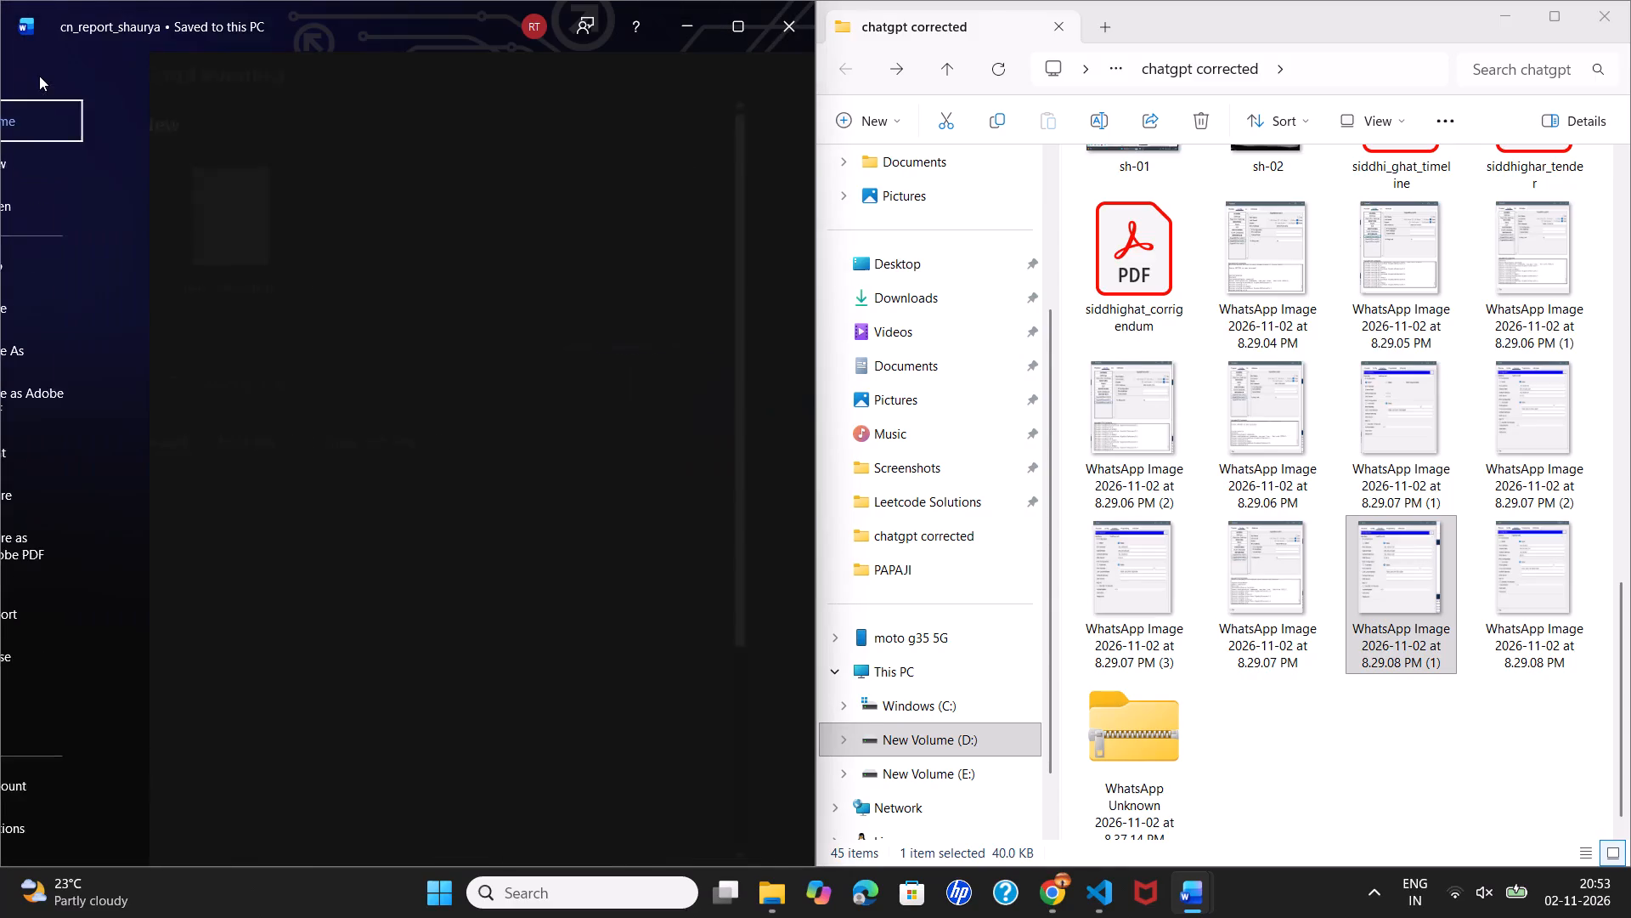
left_click(71, 354)
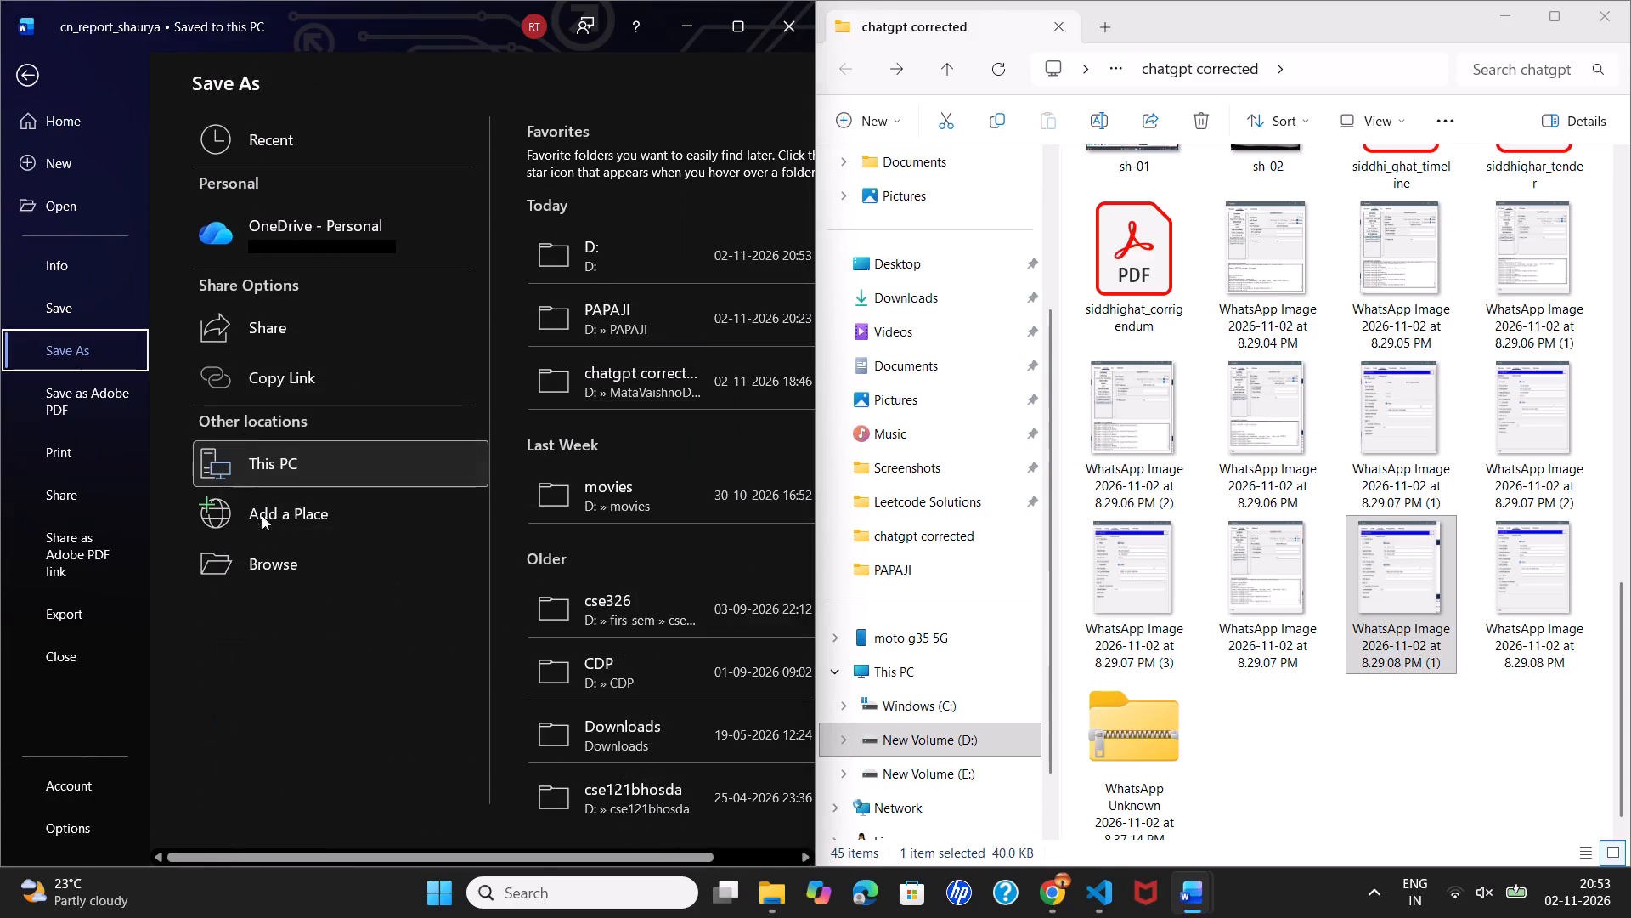
double_click(586, 259)
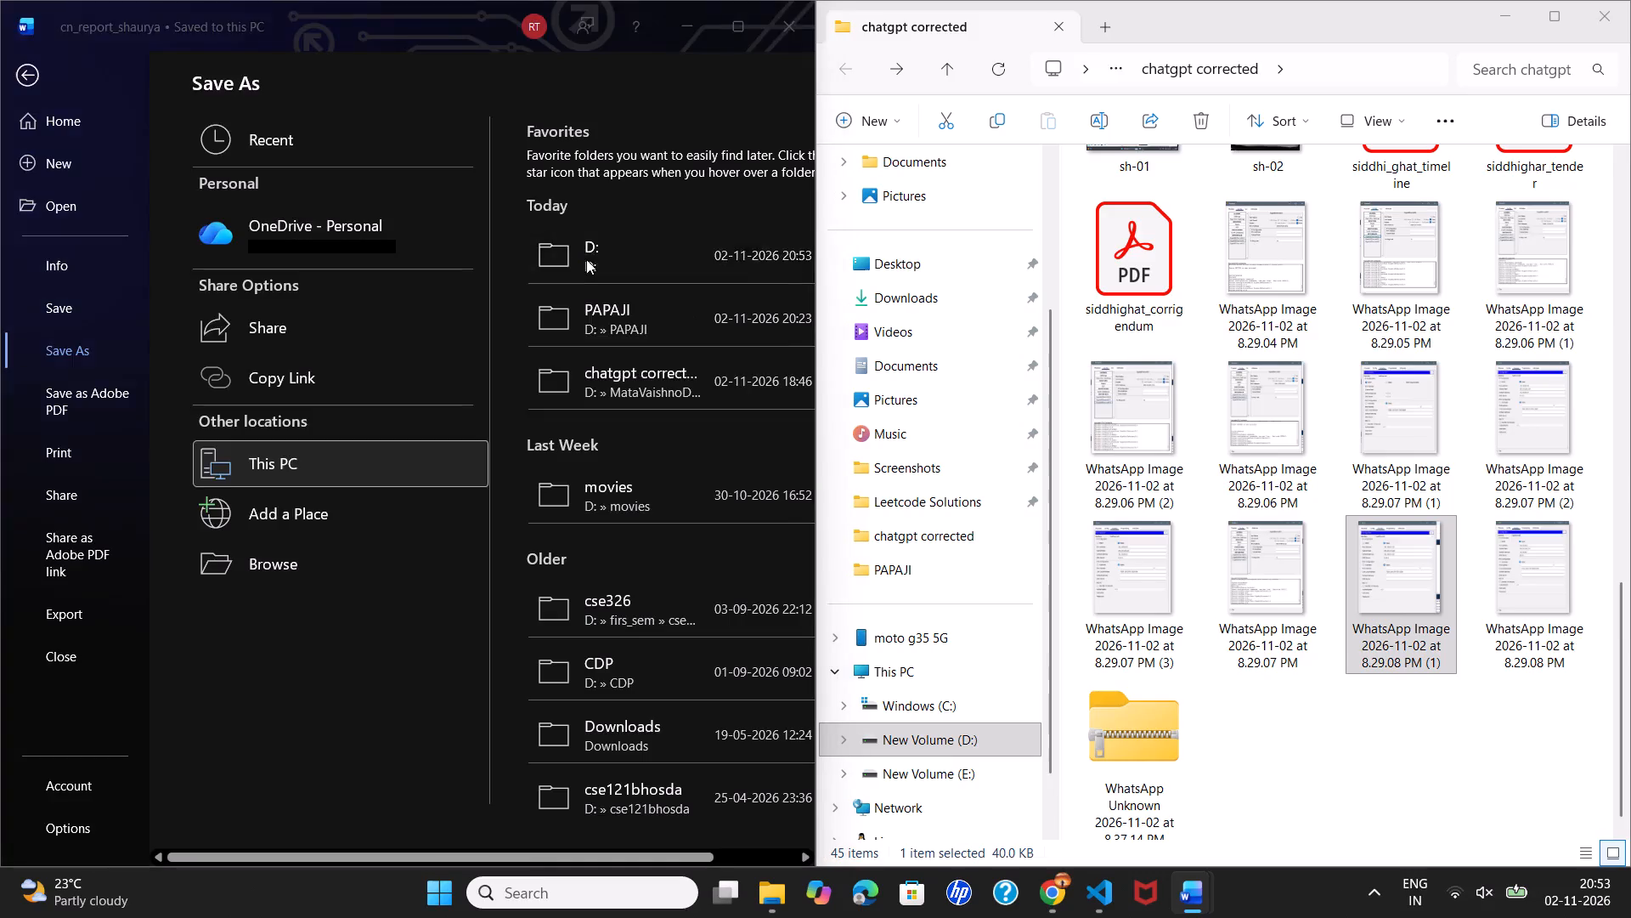
left_click(325, 355)
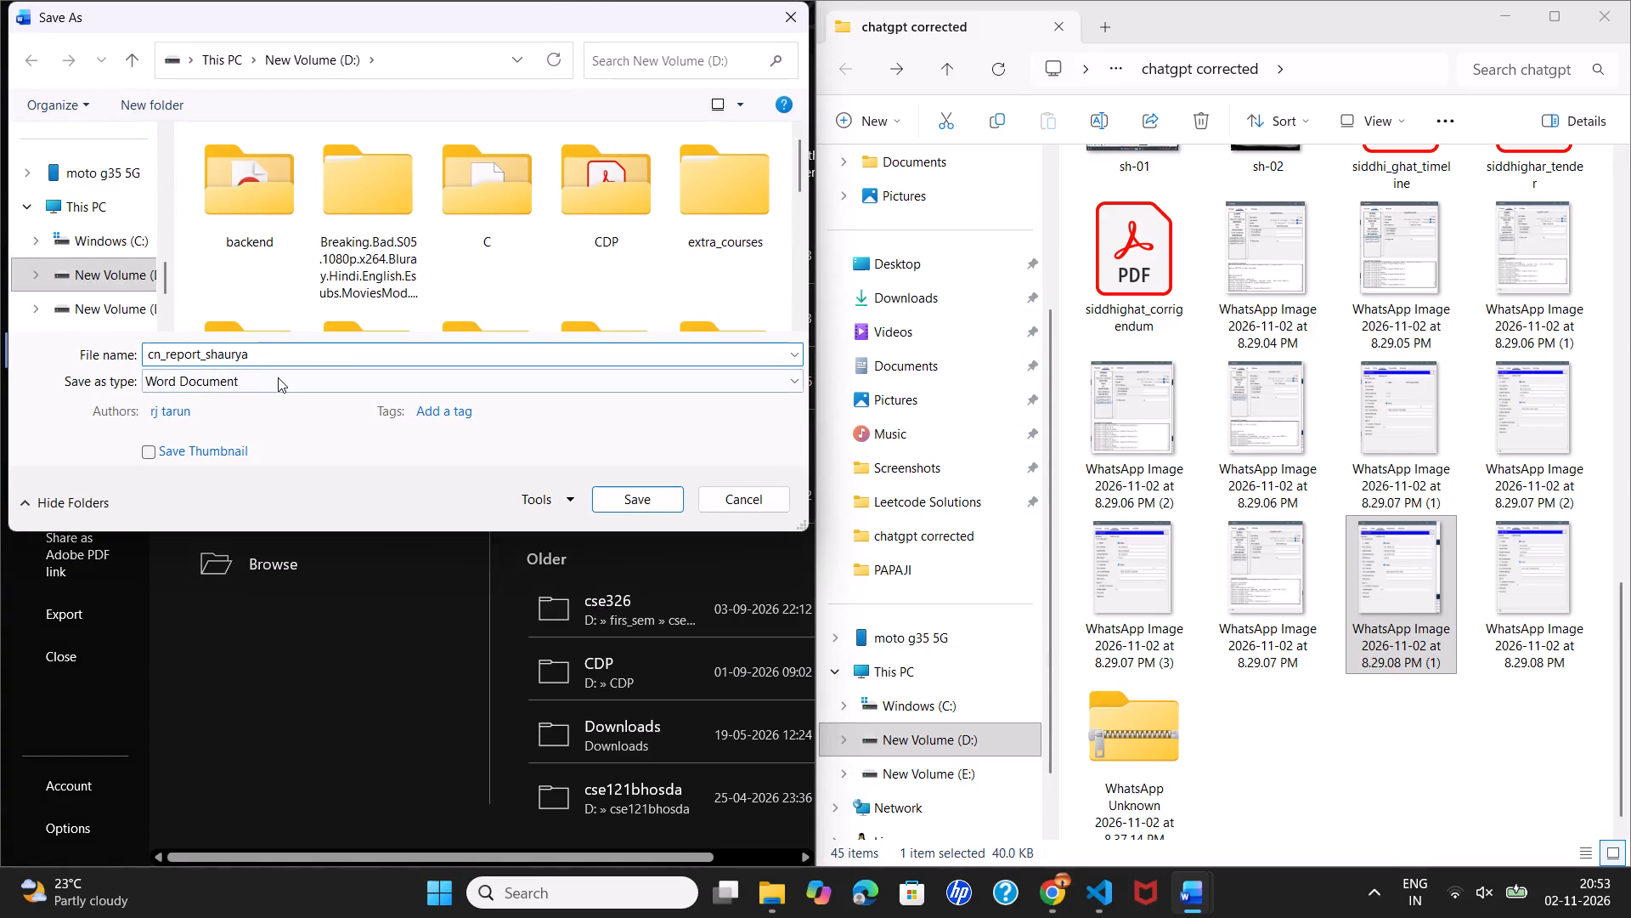
left_click(269, 379)
left_click(178, 496)
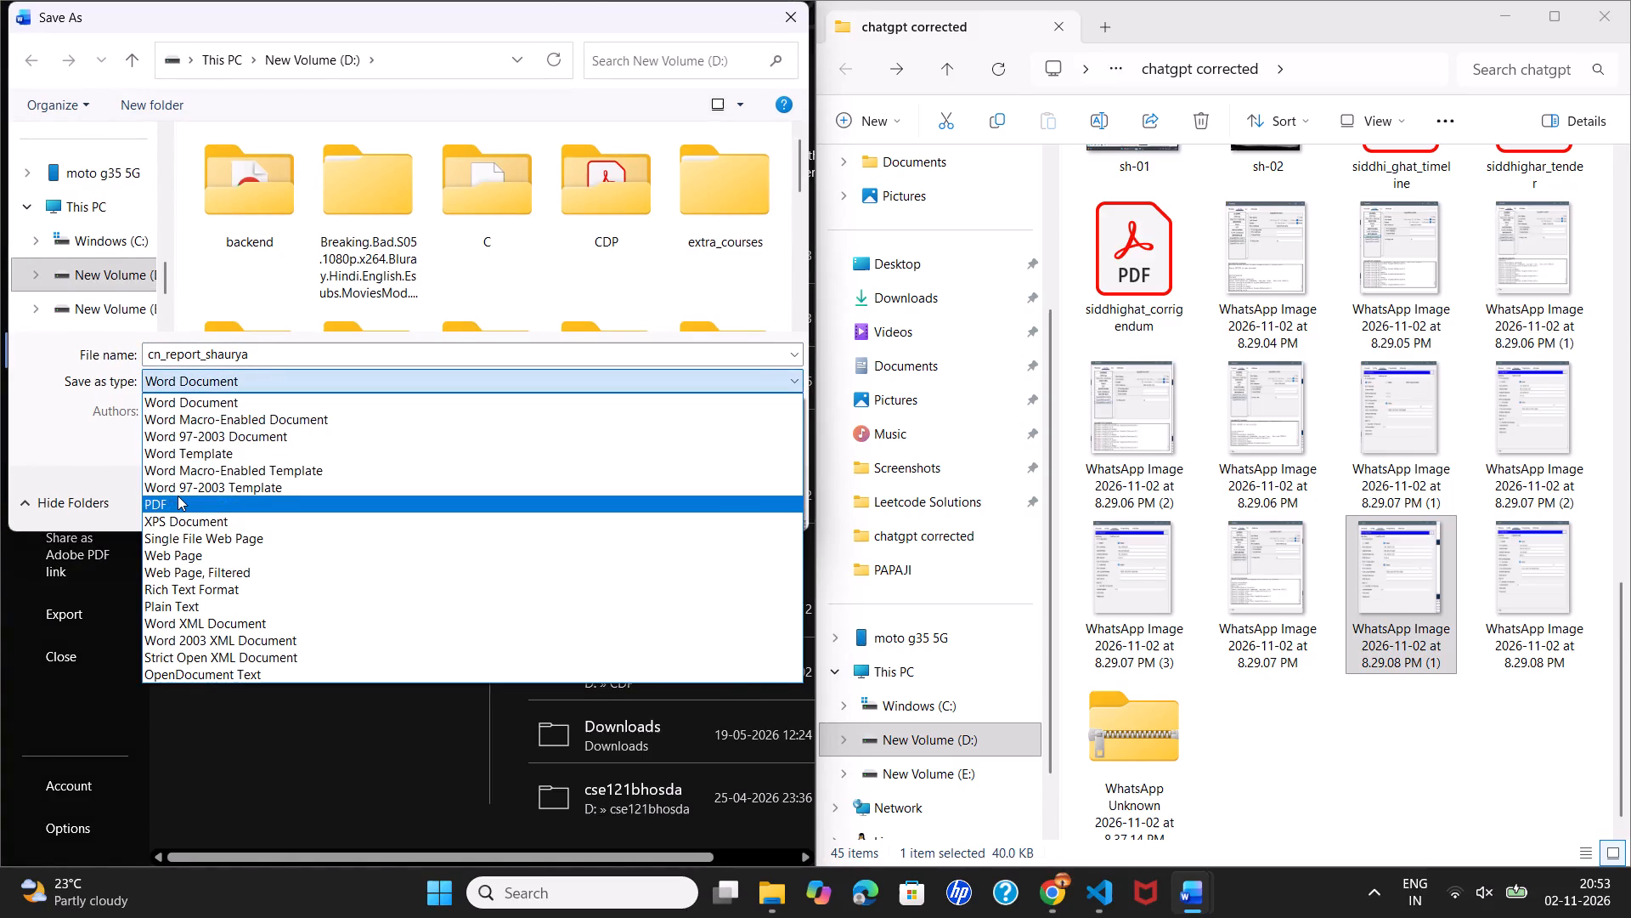
left_click(618, 546)
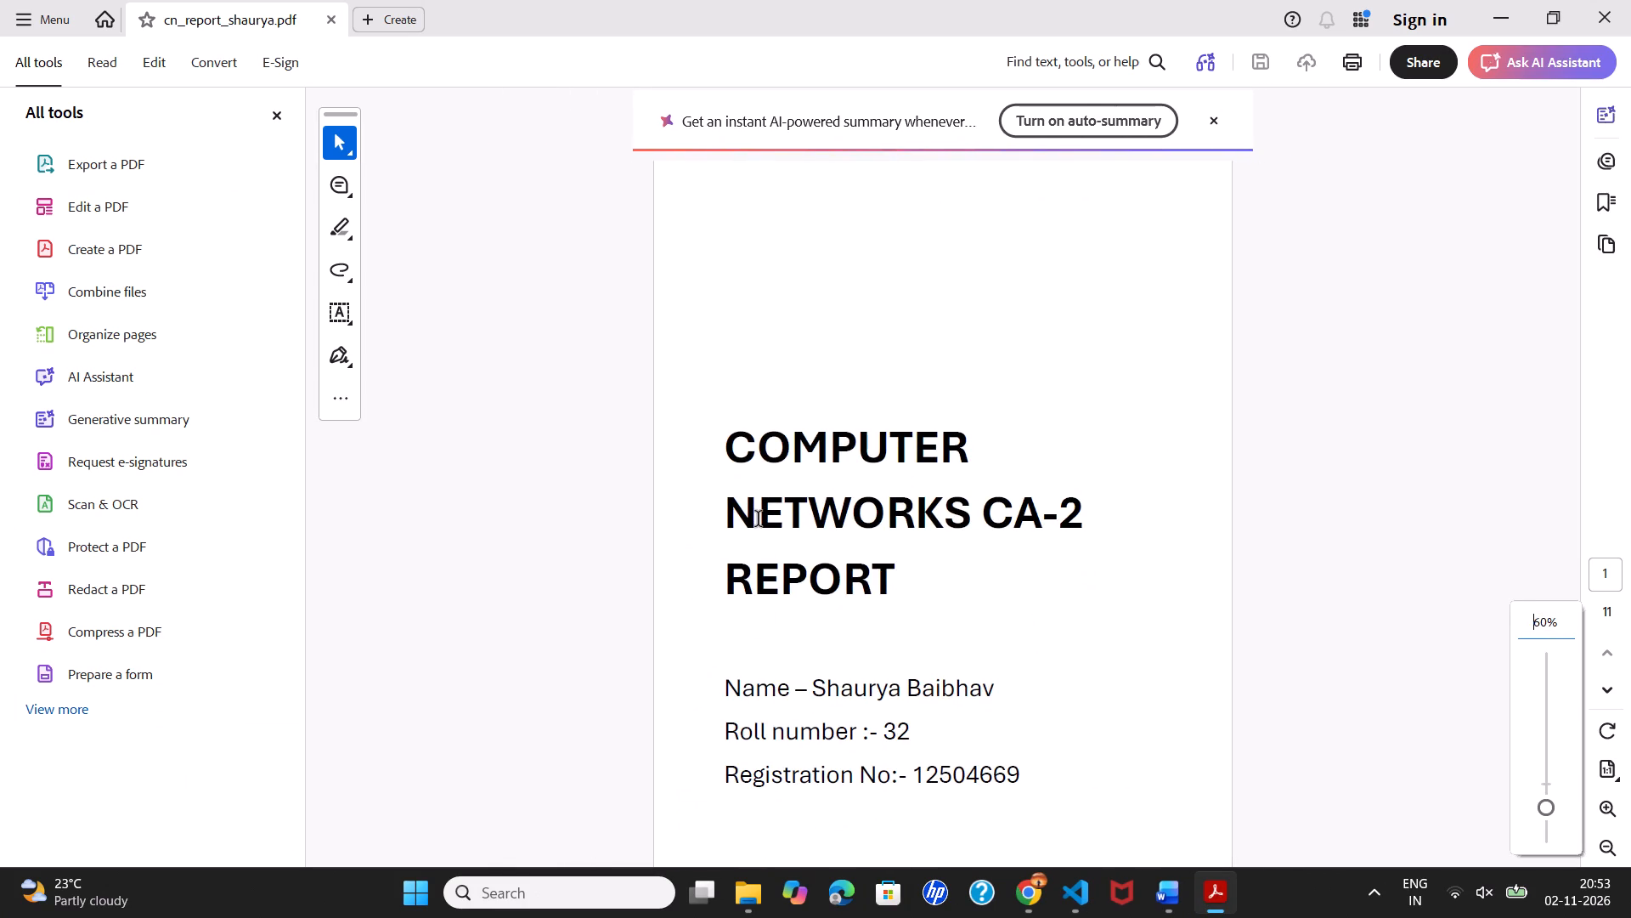
Look through all pages of the exported PDF in Adobe Acrobat to check the title page and the picture layout.
scroll(759, 520, "down", 5)
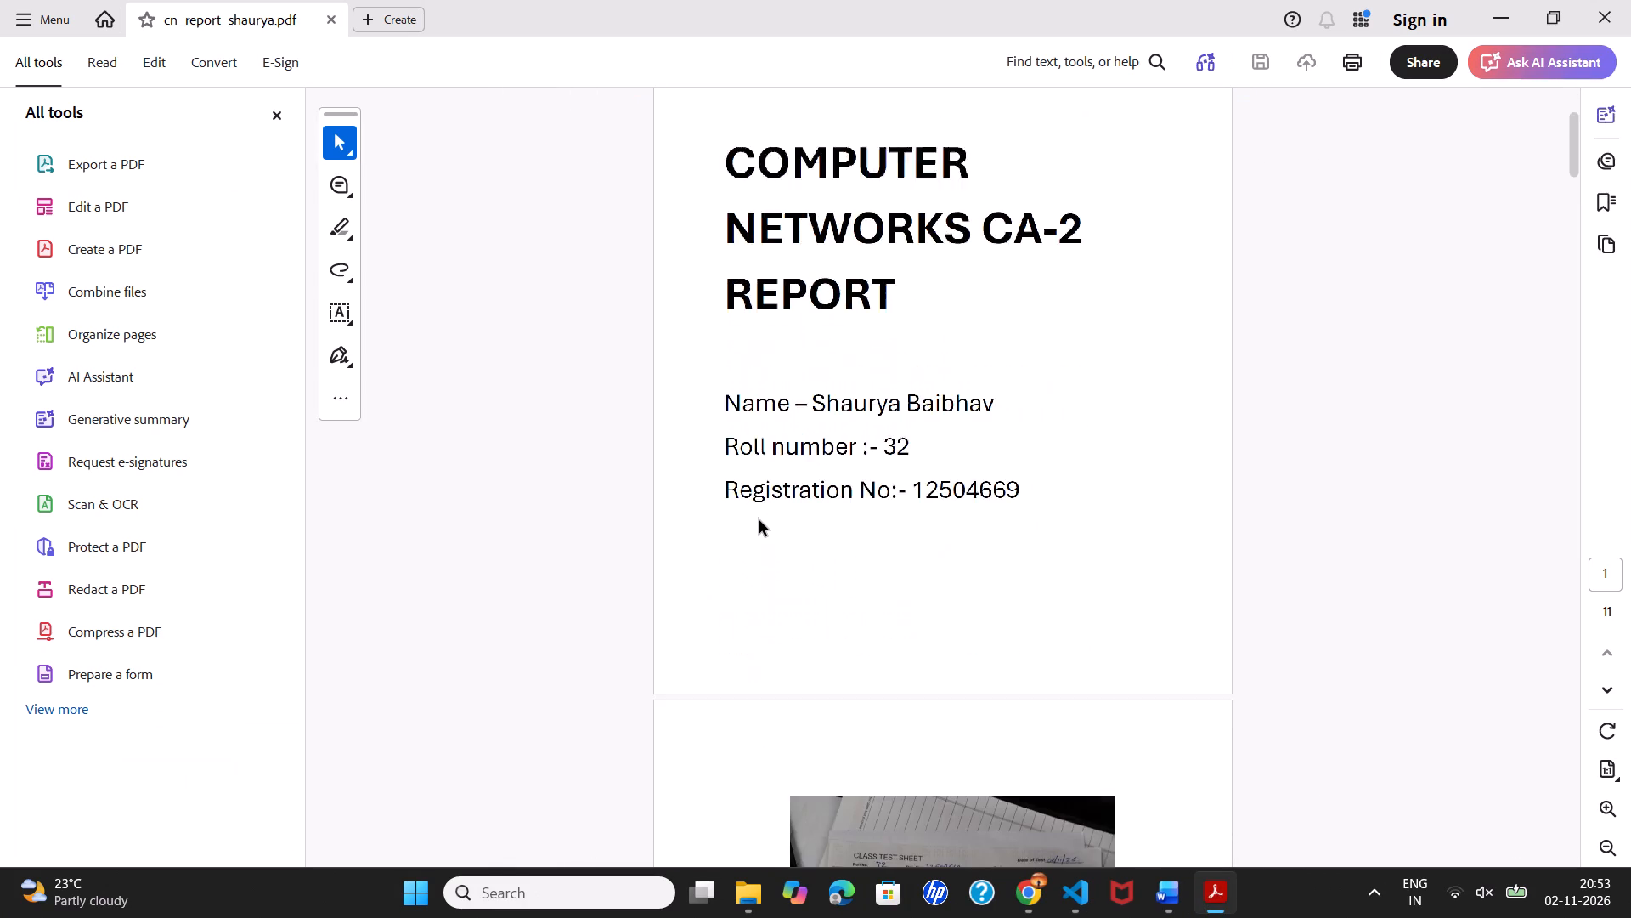
scroll(759, 520, "down", 9)
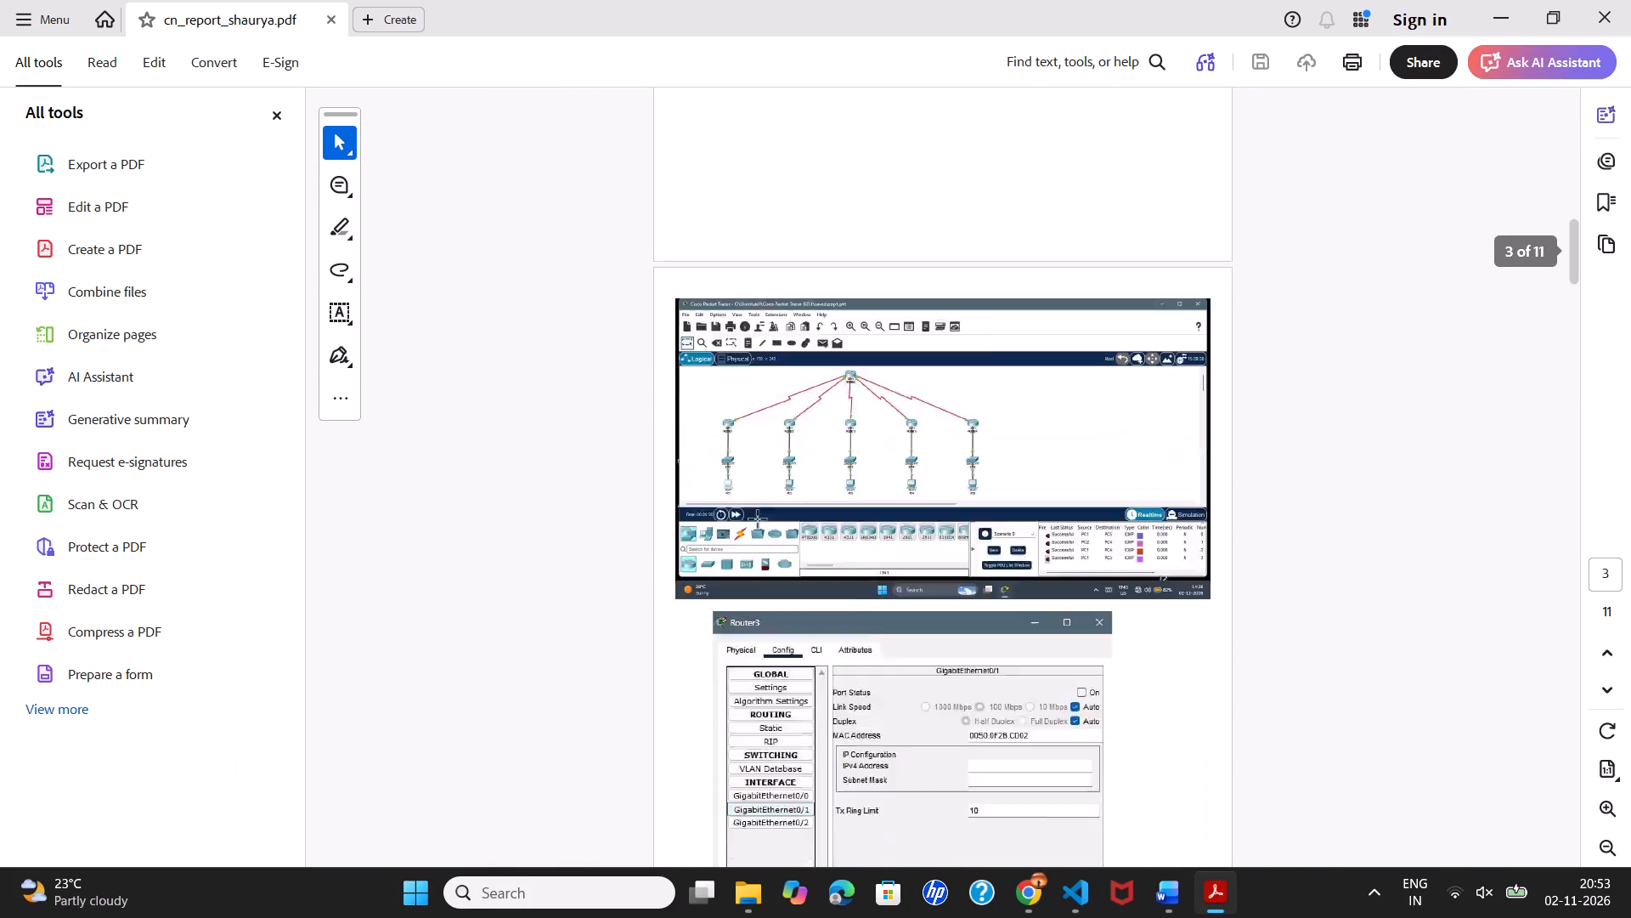
scroll(759, 520, "down", 16)
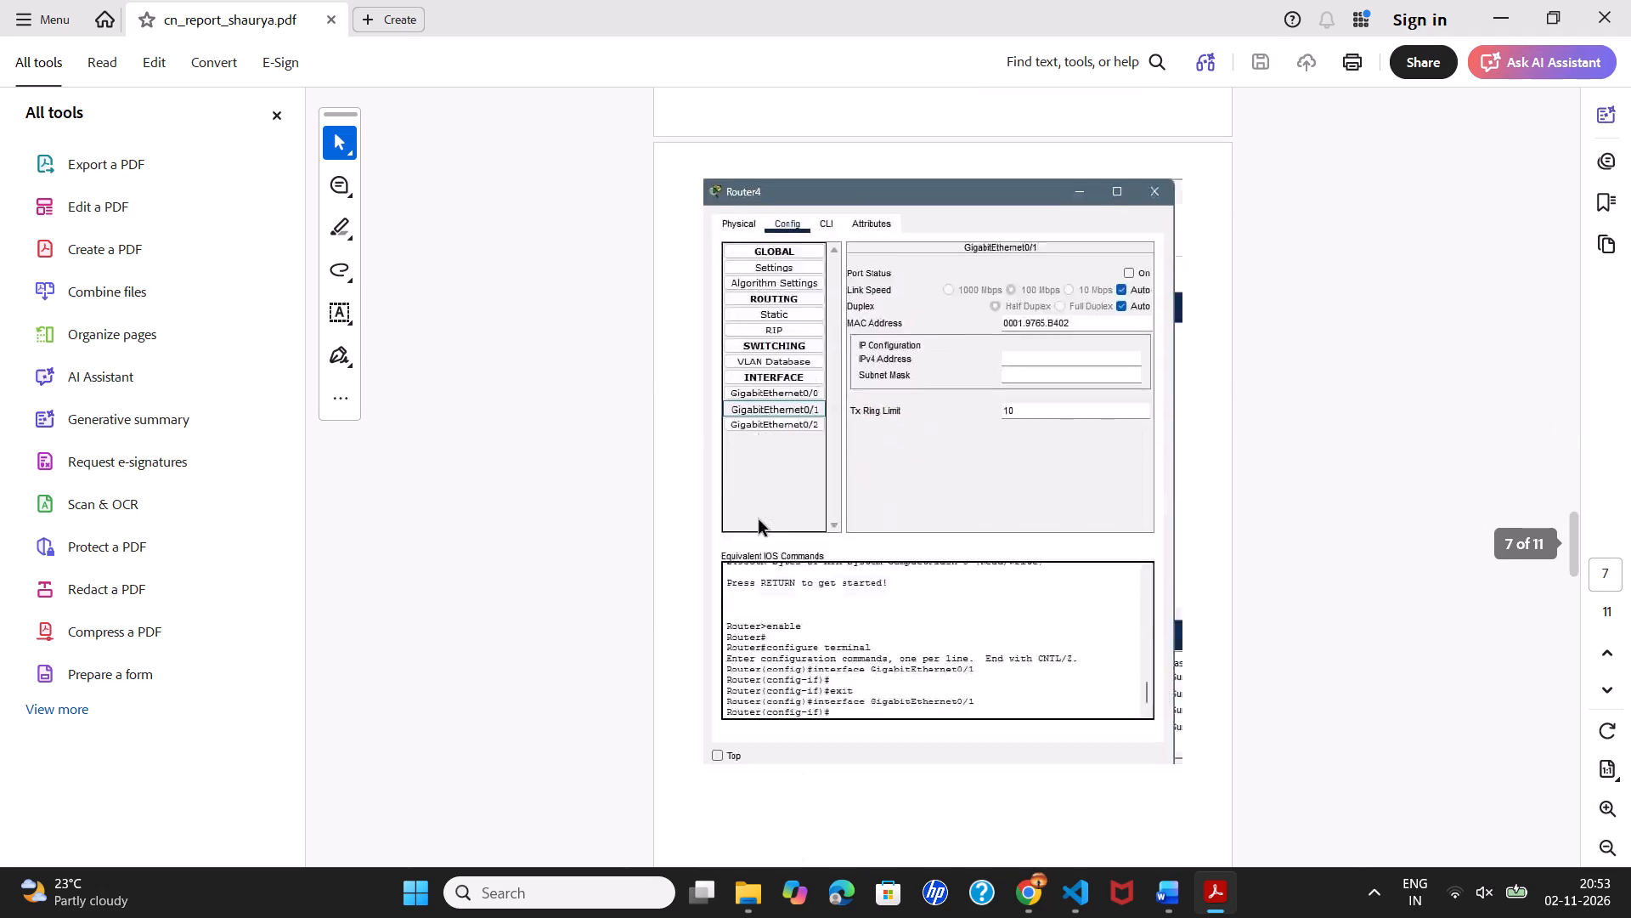